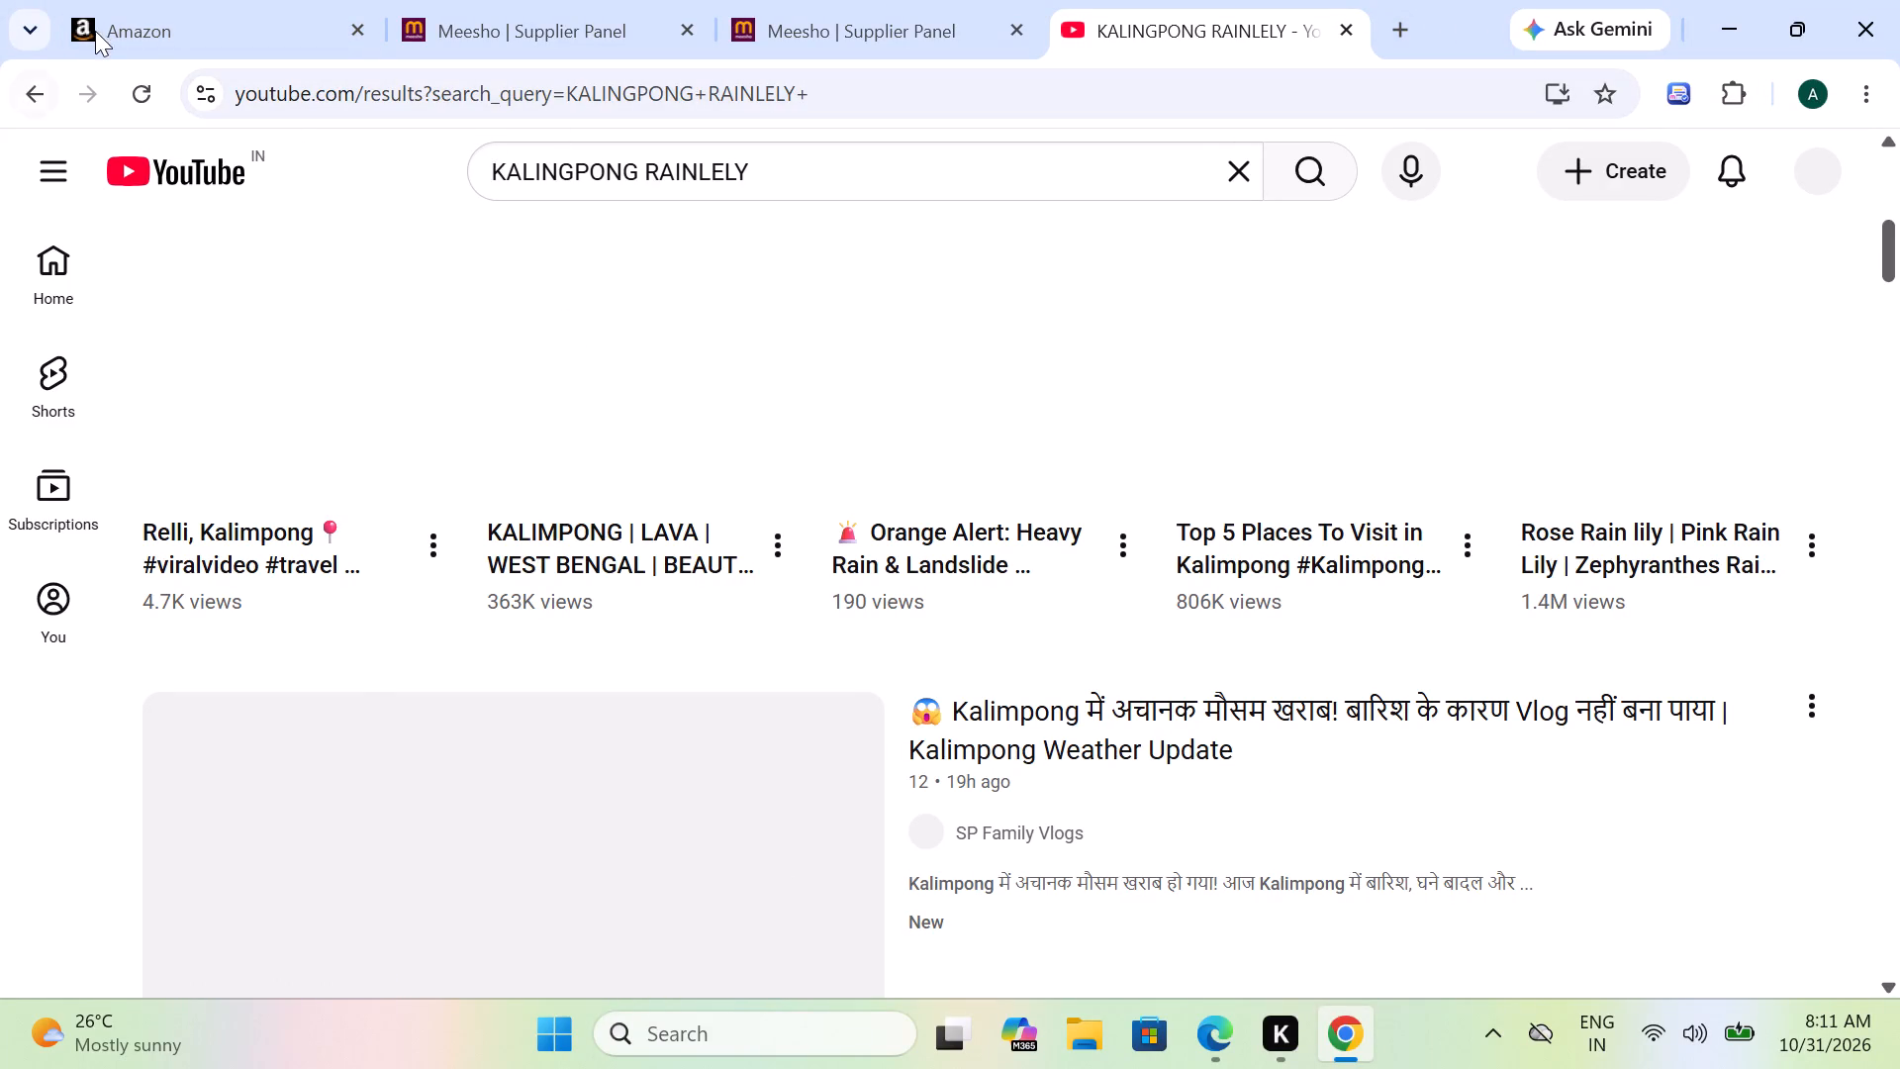
Switch to Microsoft Edge and open the Amazon Seller Central site from the new tab page's shortcuts.
left_click(1222, 1036)
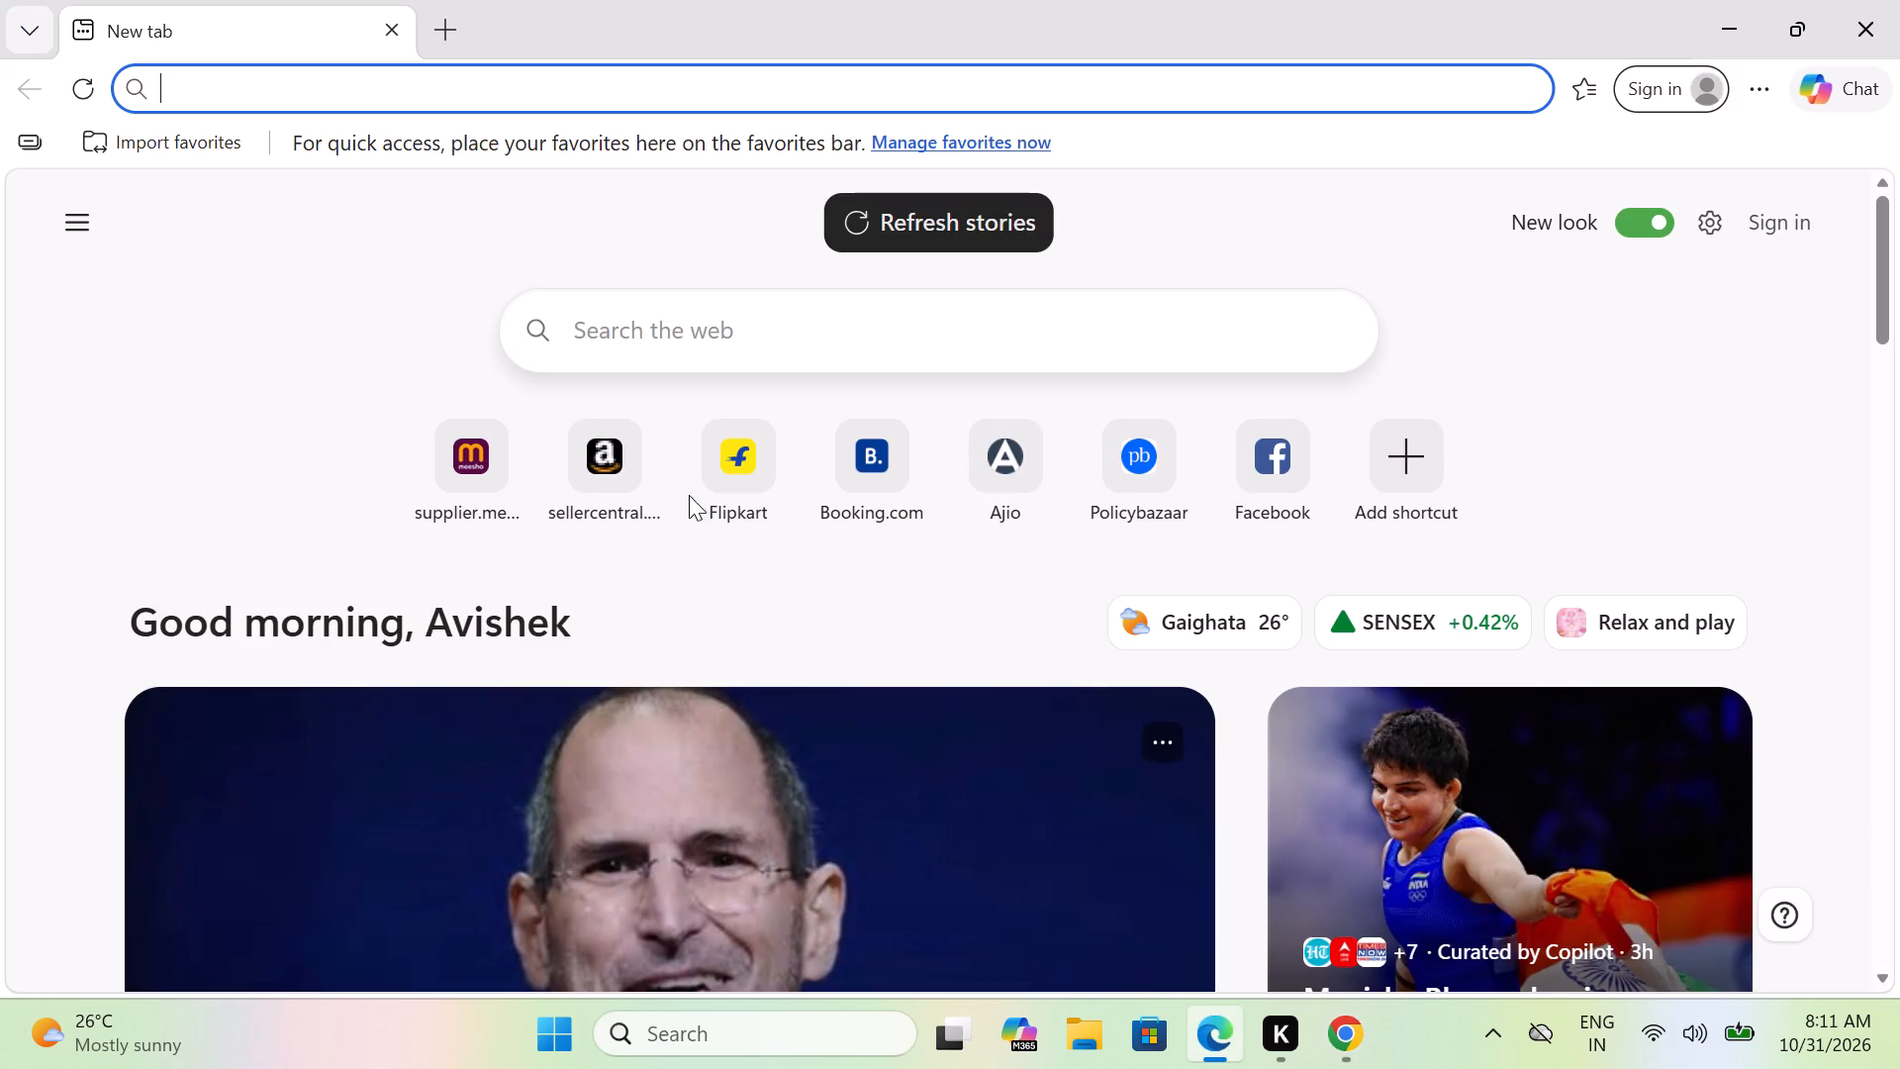
left_click(612, 444)
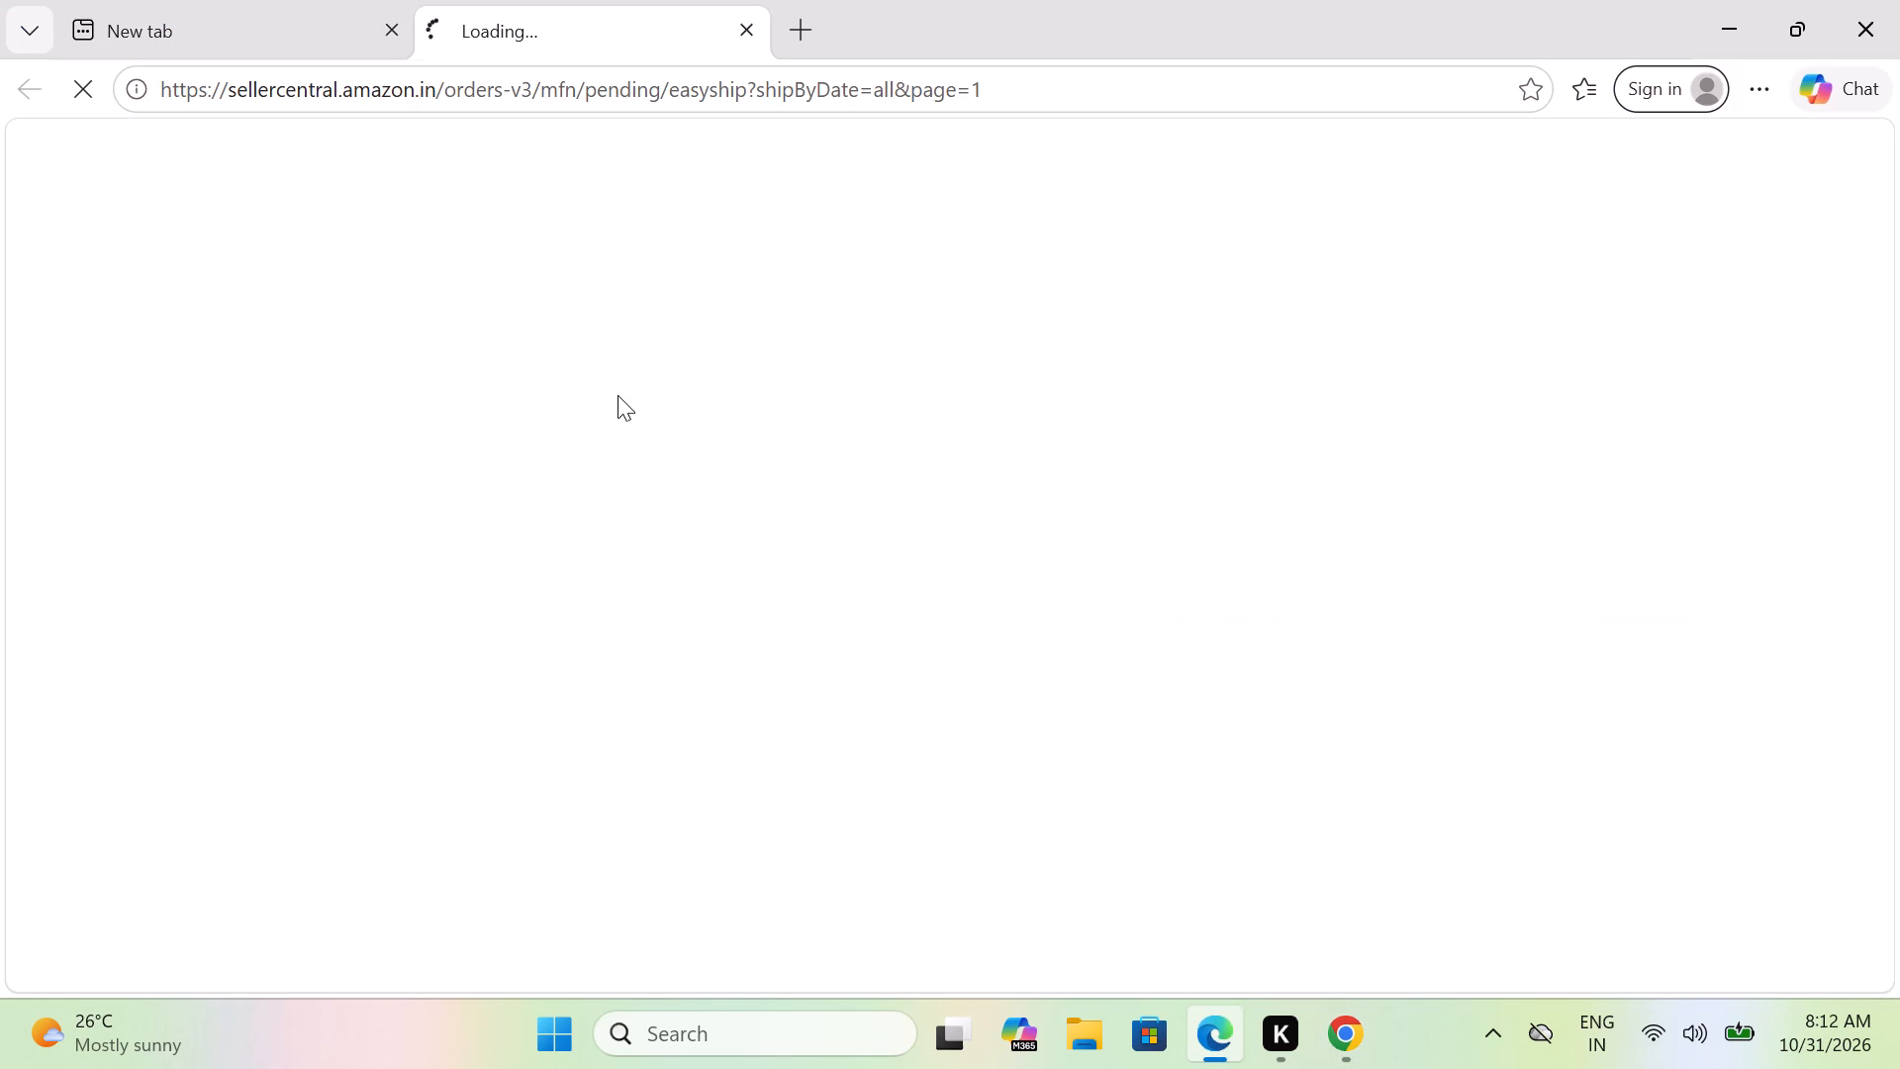
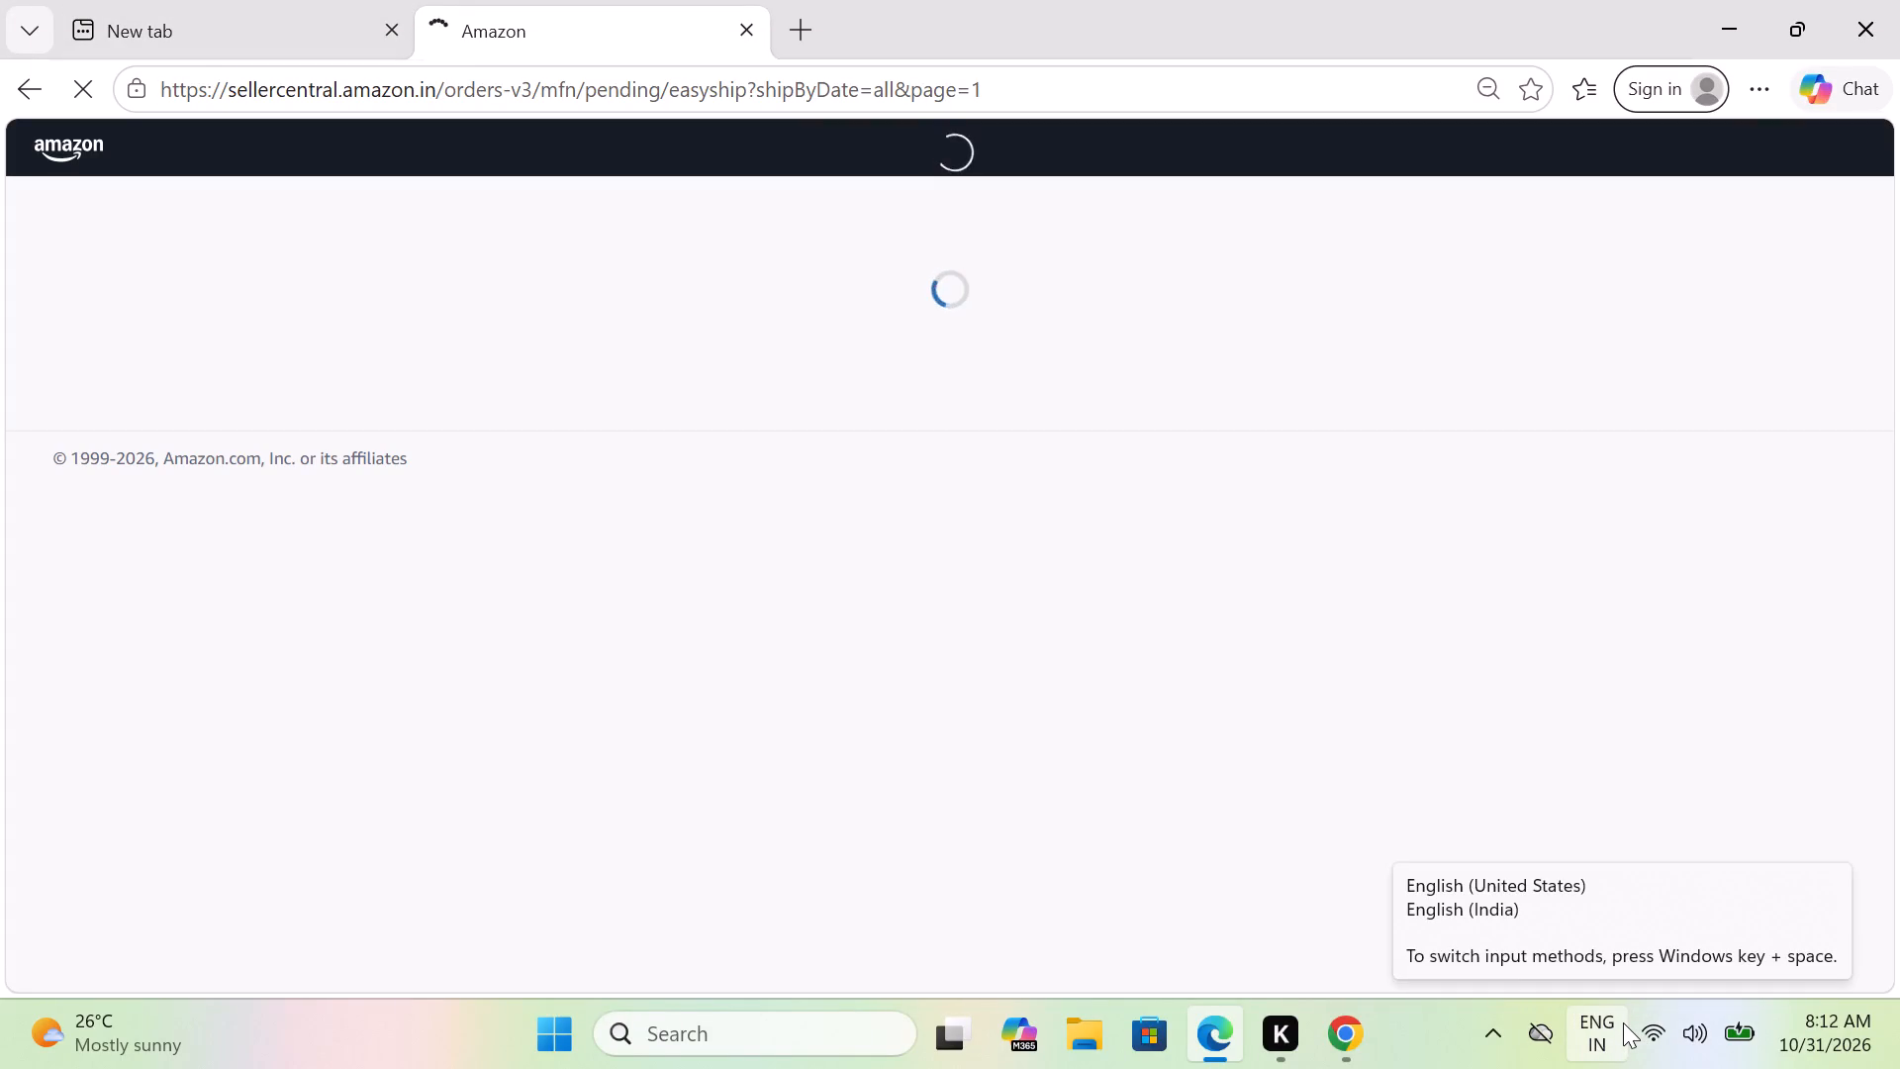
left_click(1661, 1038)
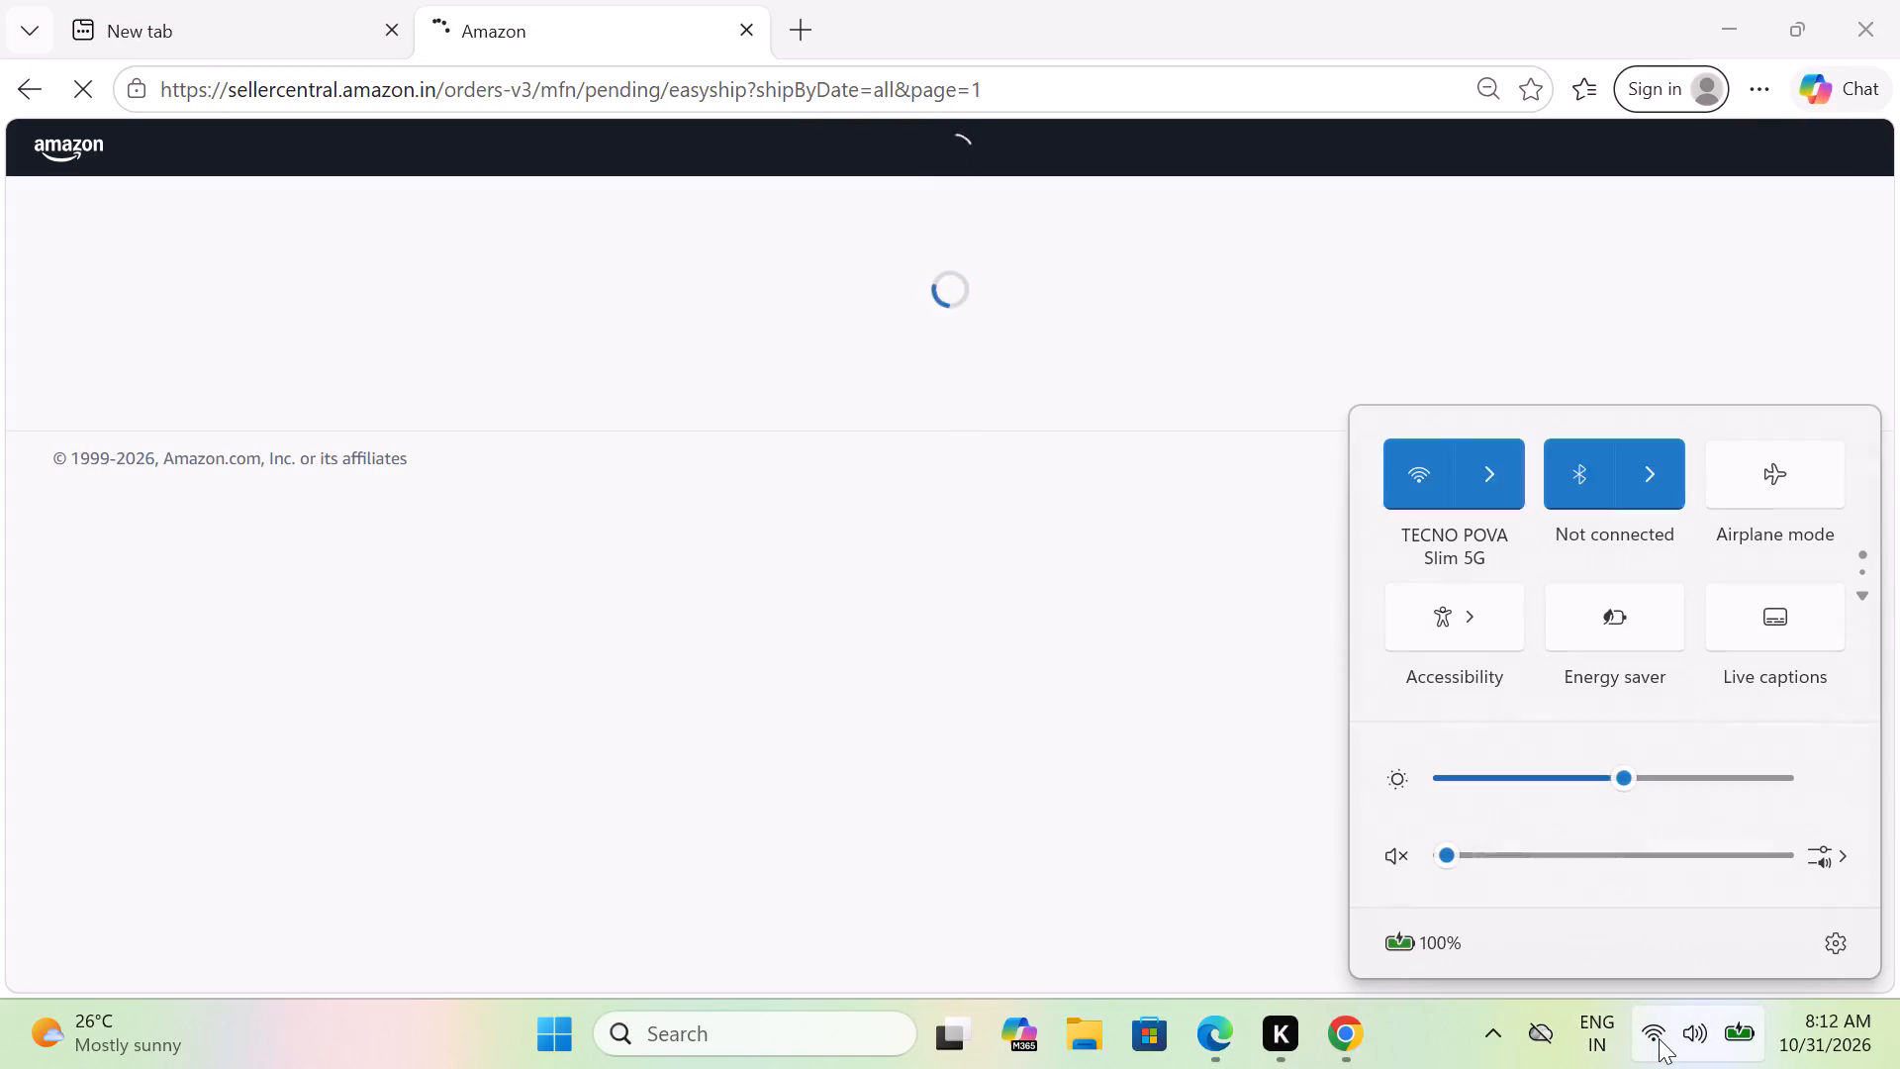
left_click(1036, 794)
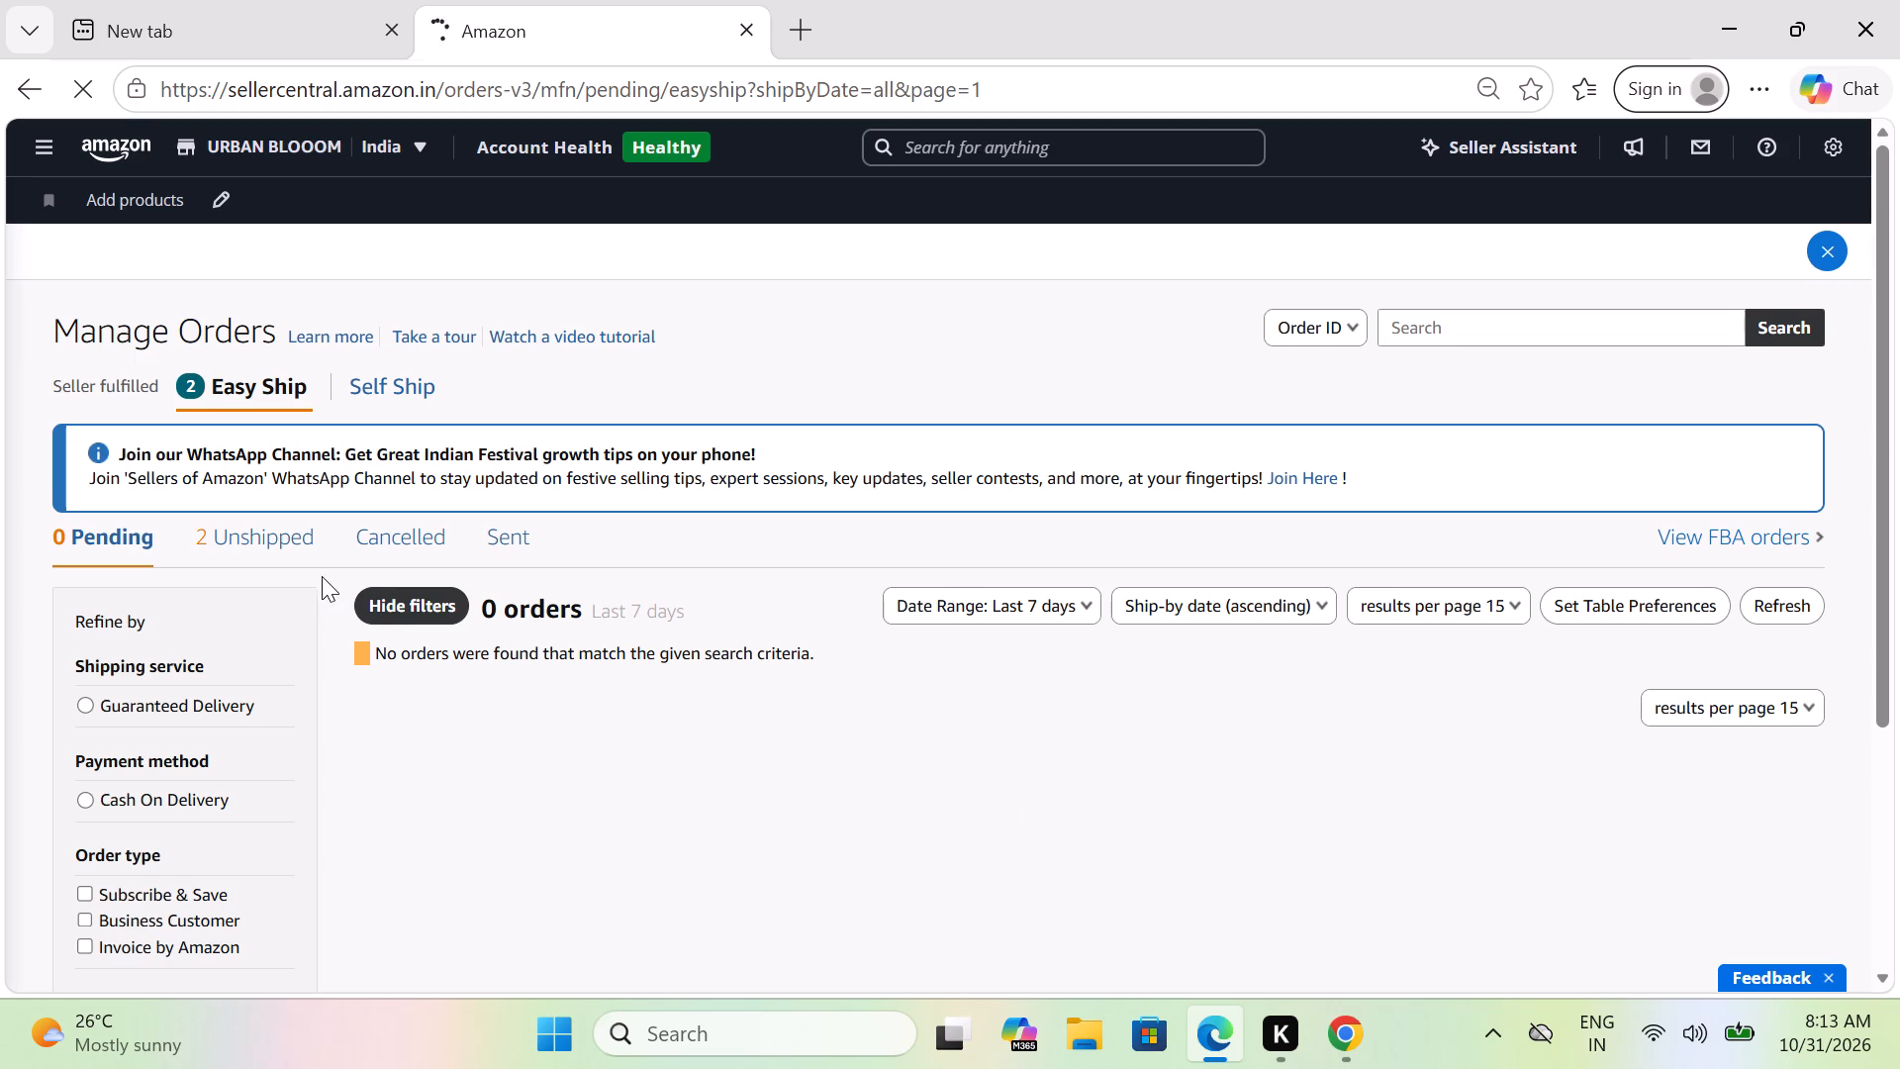
Show the unshipped Easy Ship orders and dismiss the Bulk Scheduling message.
left_click(277, 532)
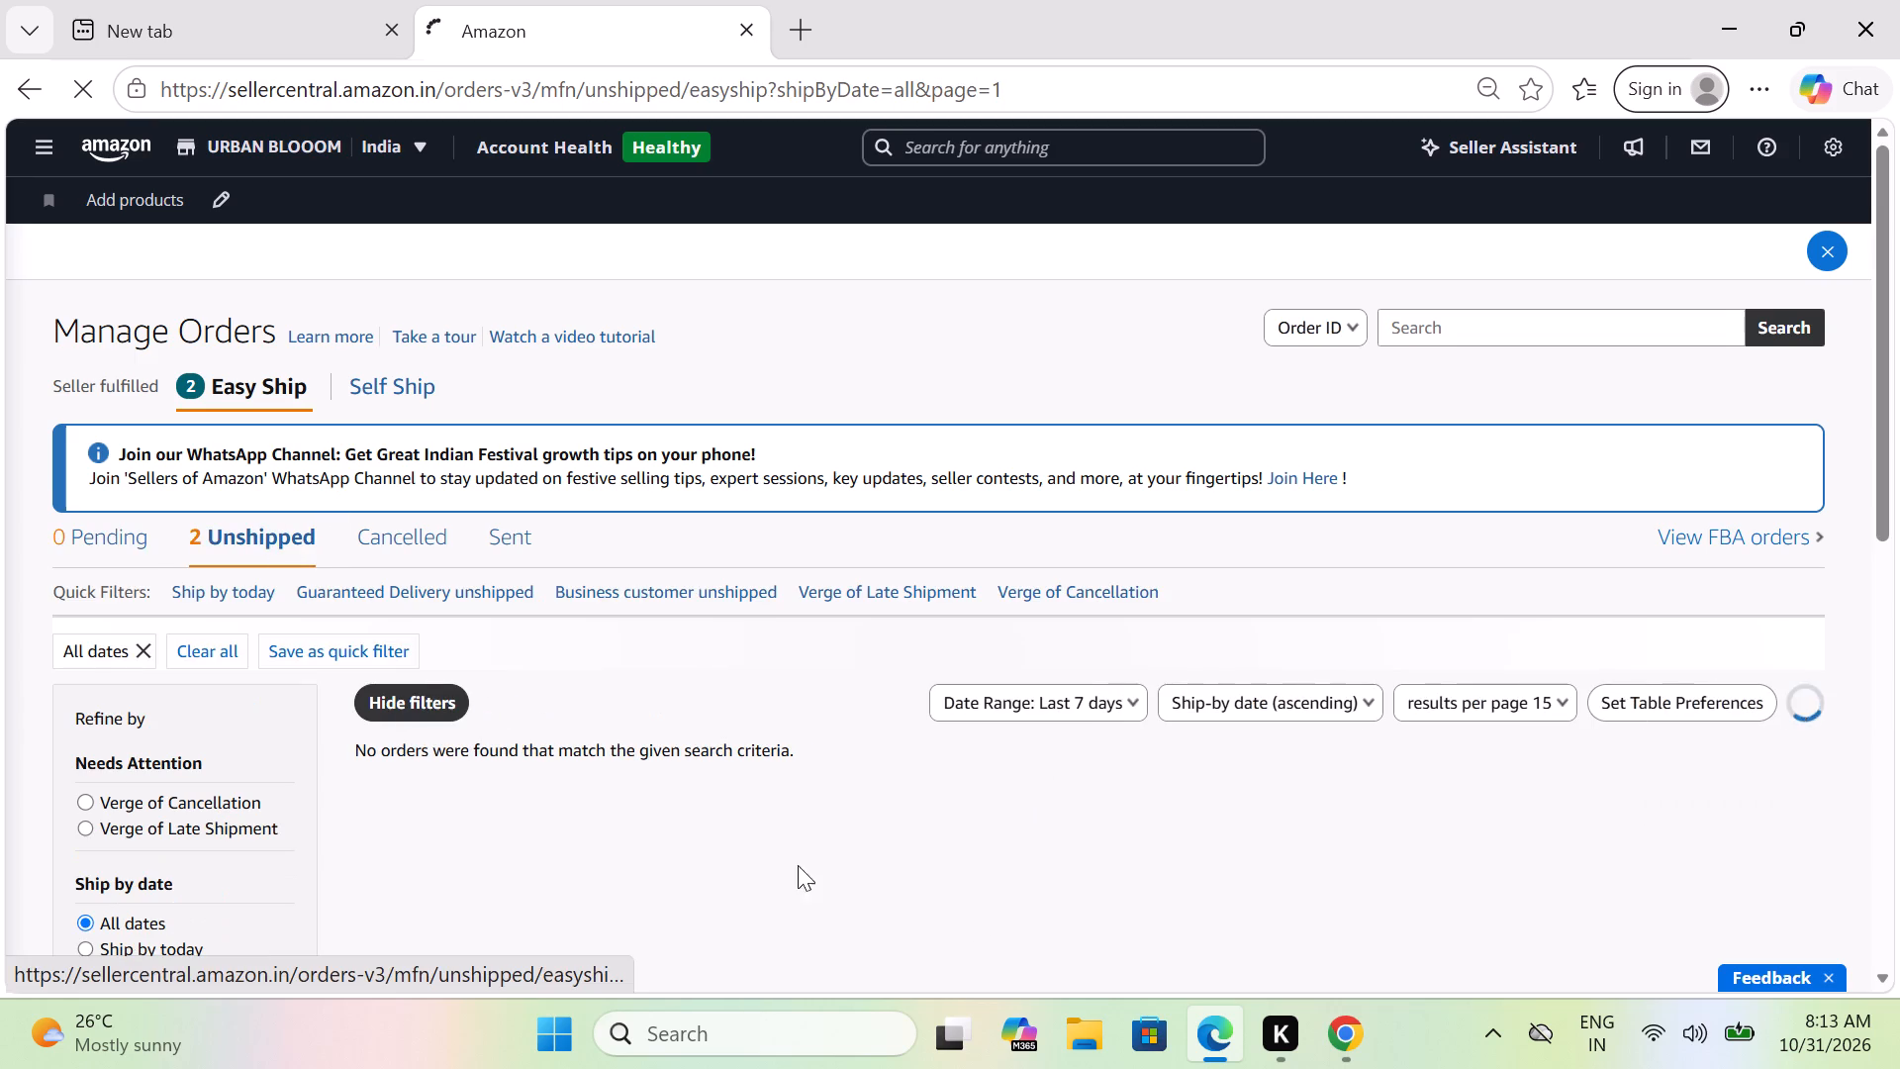
scroll(532, 810, "down", 2)
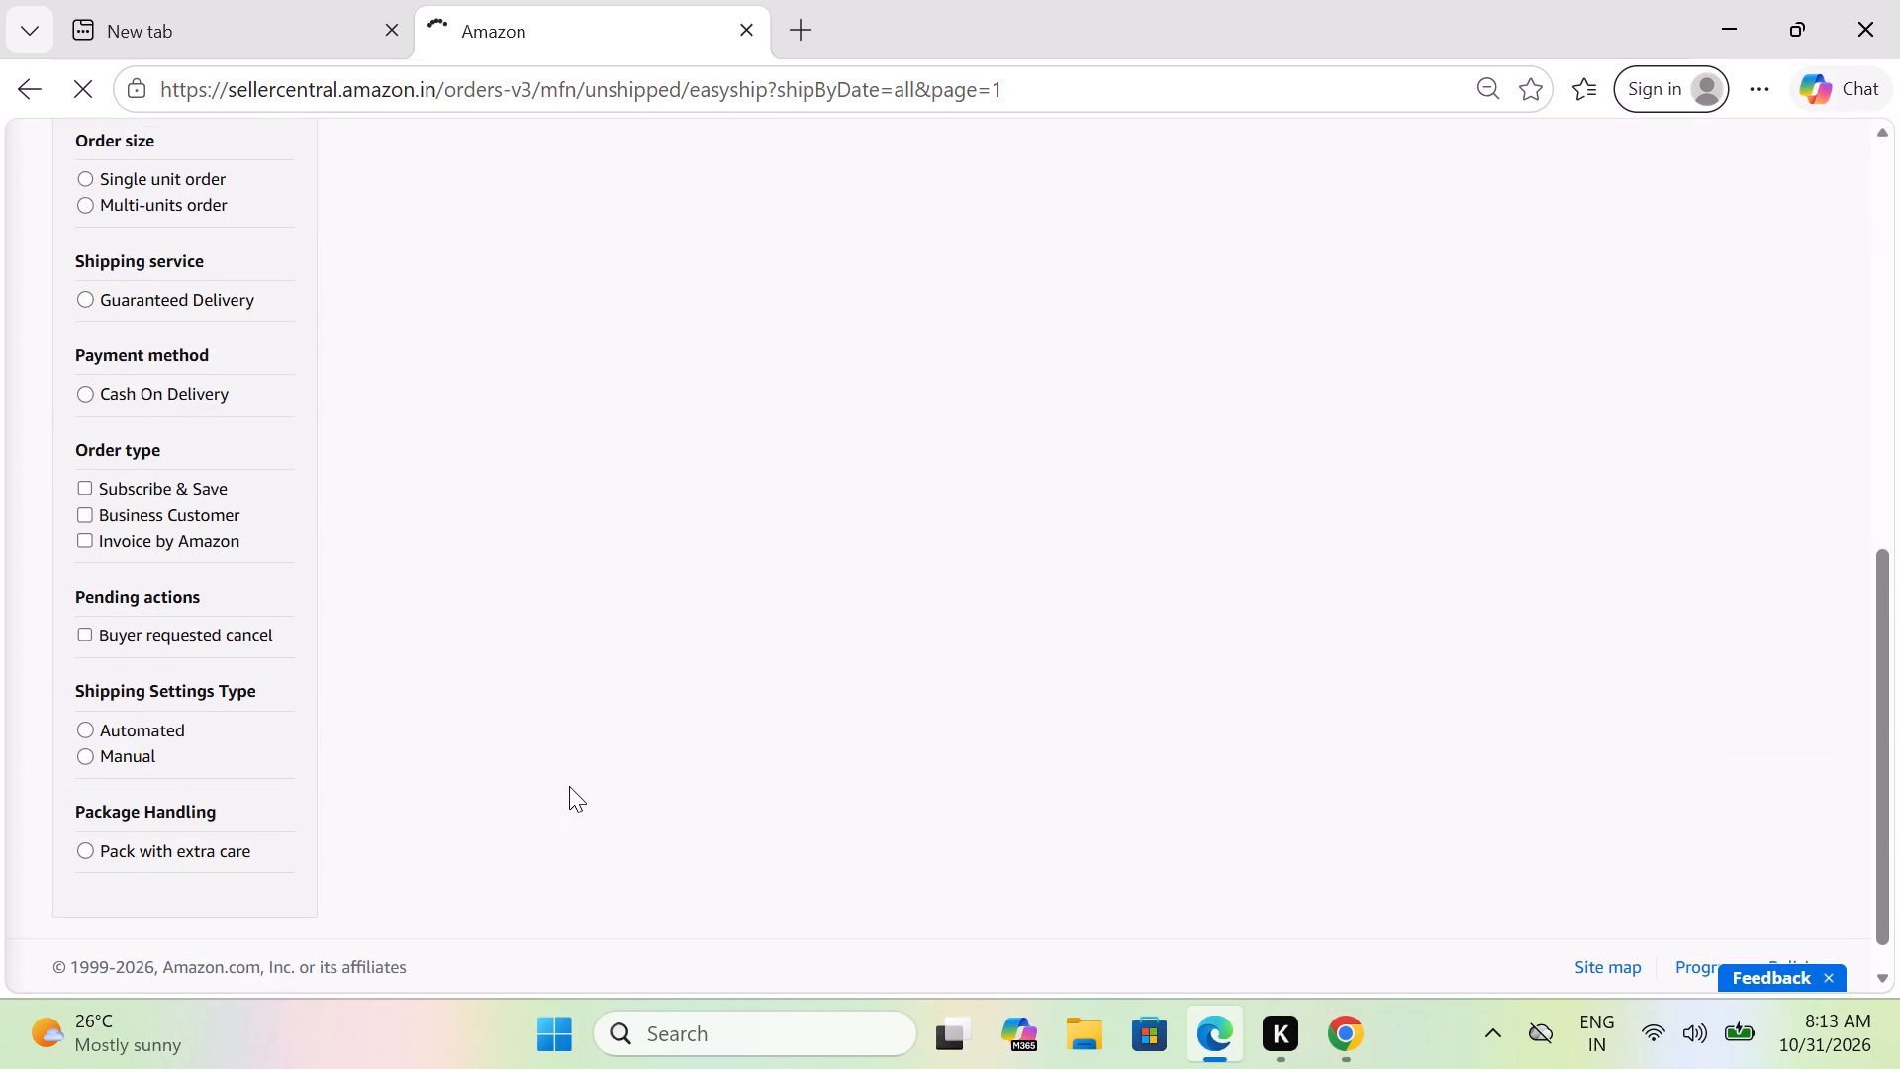
scroll(569, 786, "up", 2)
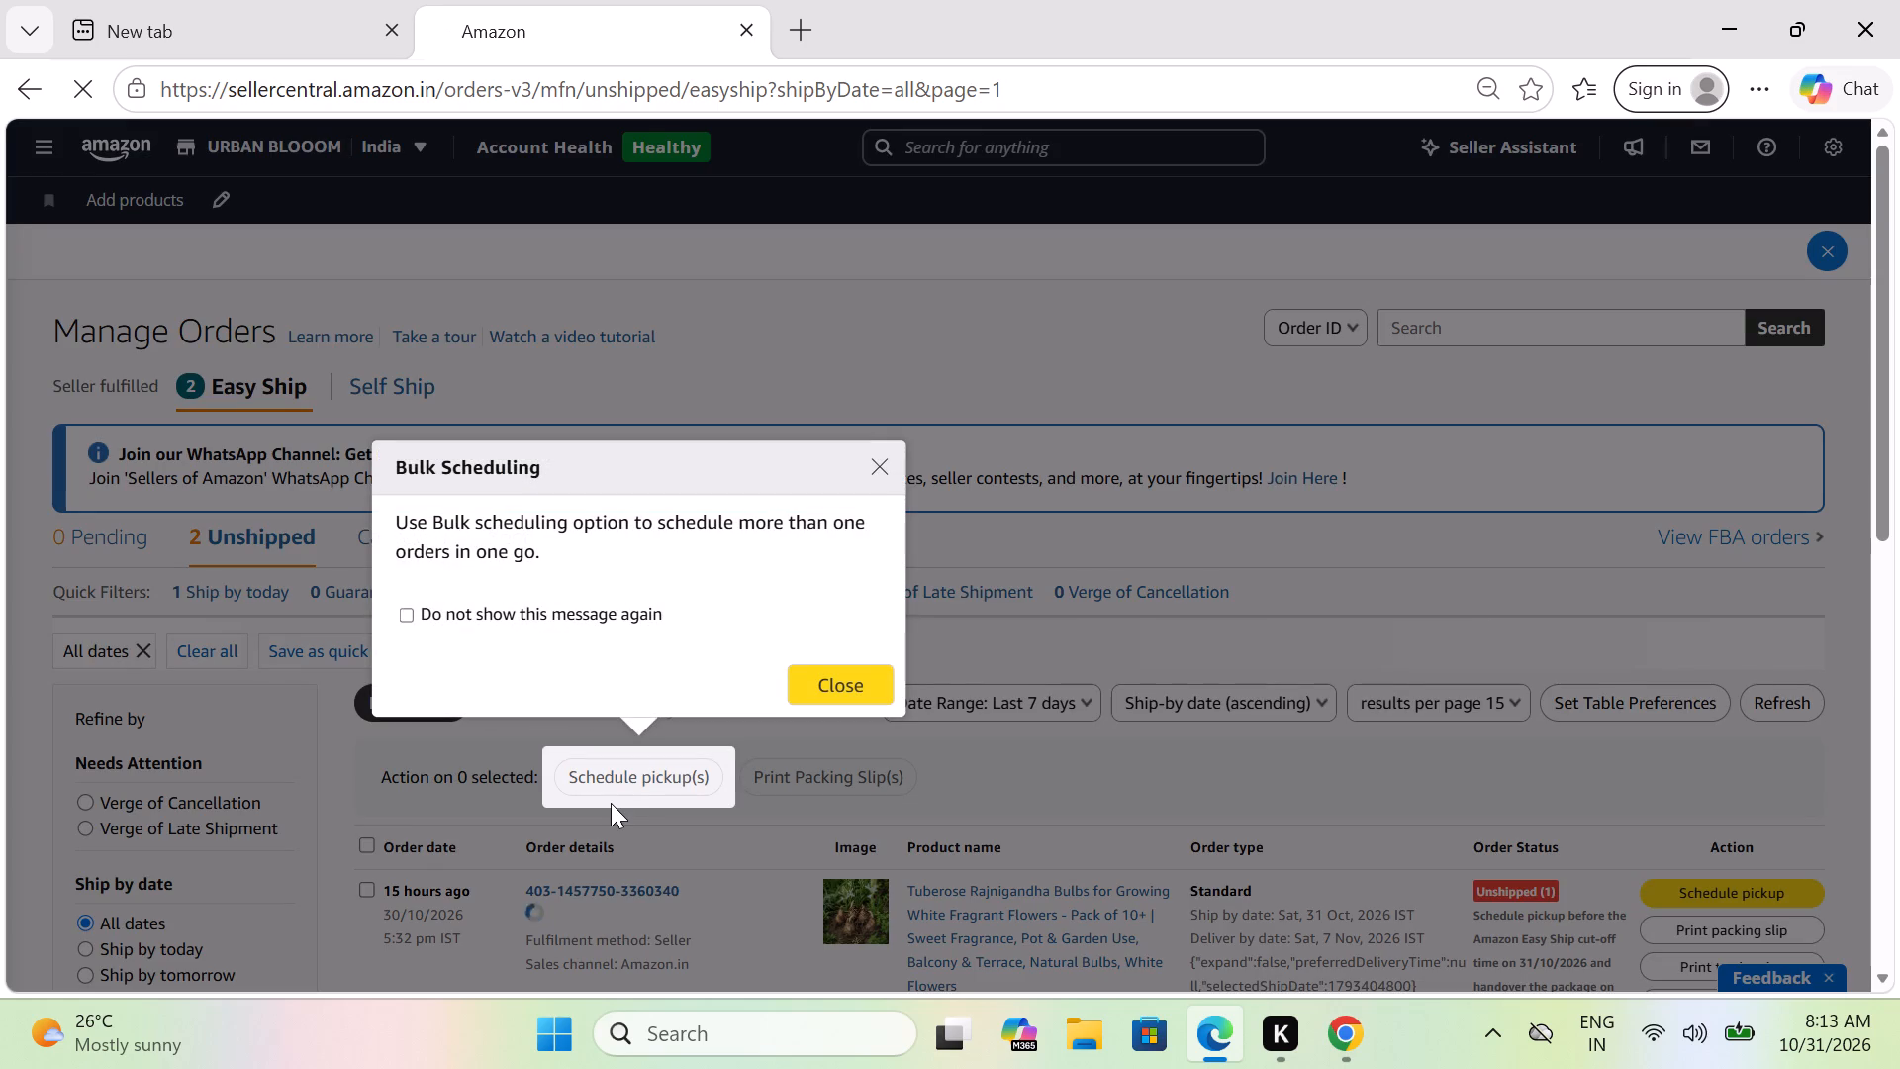
left_click(840, 673)
Open pickup scheduling for the unshipped order with ship-by date Mon, 2 Nov 2026, and reload its page.
scroll(1244, 772, "down", 1)
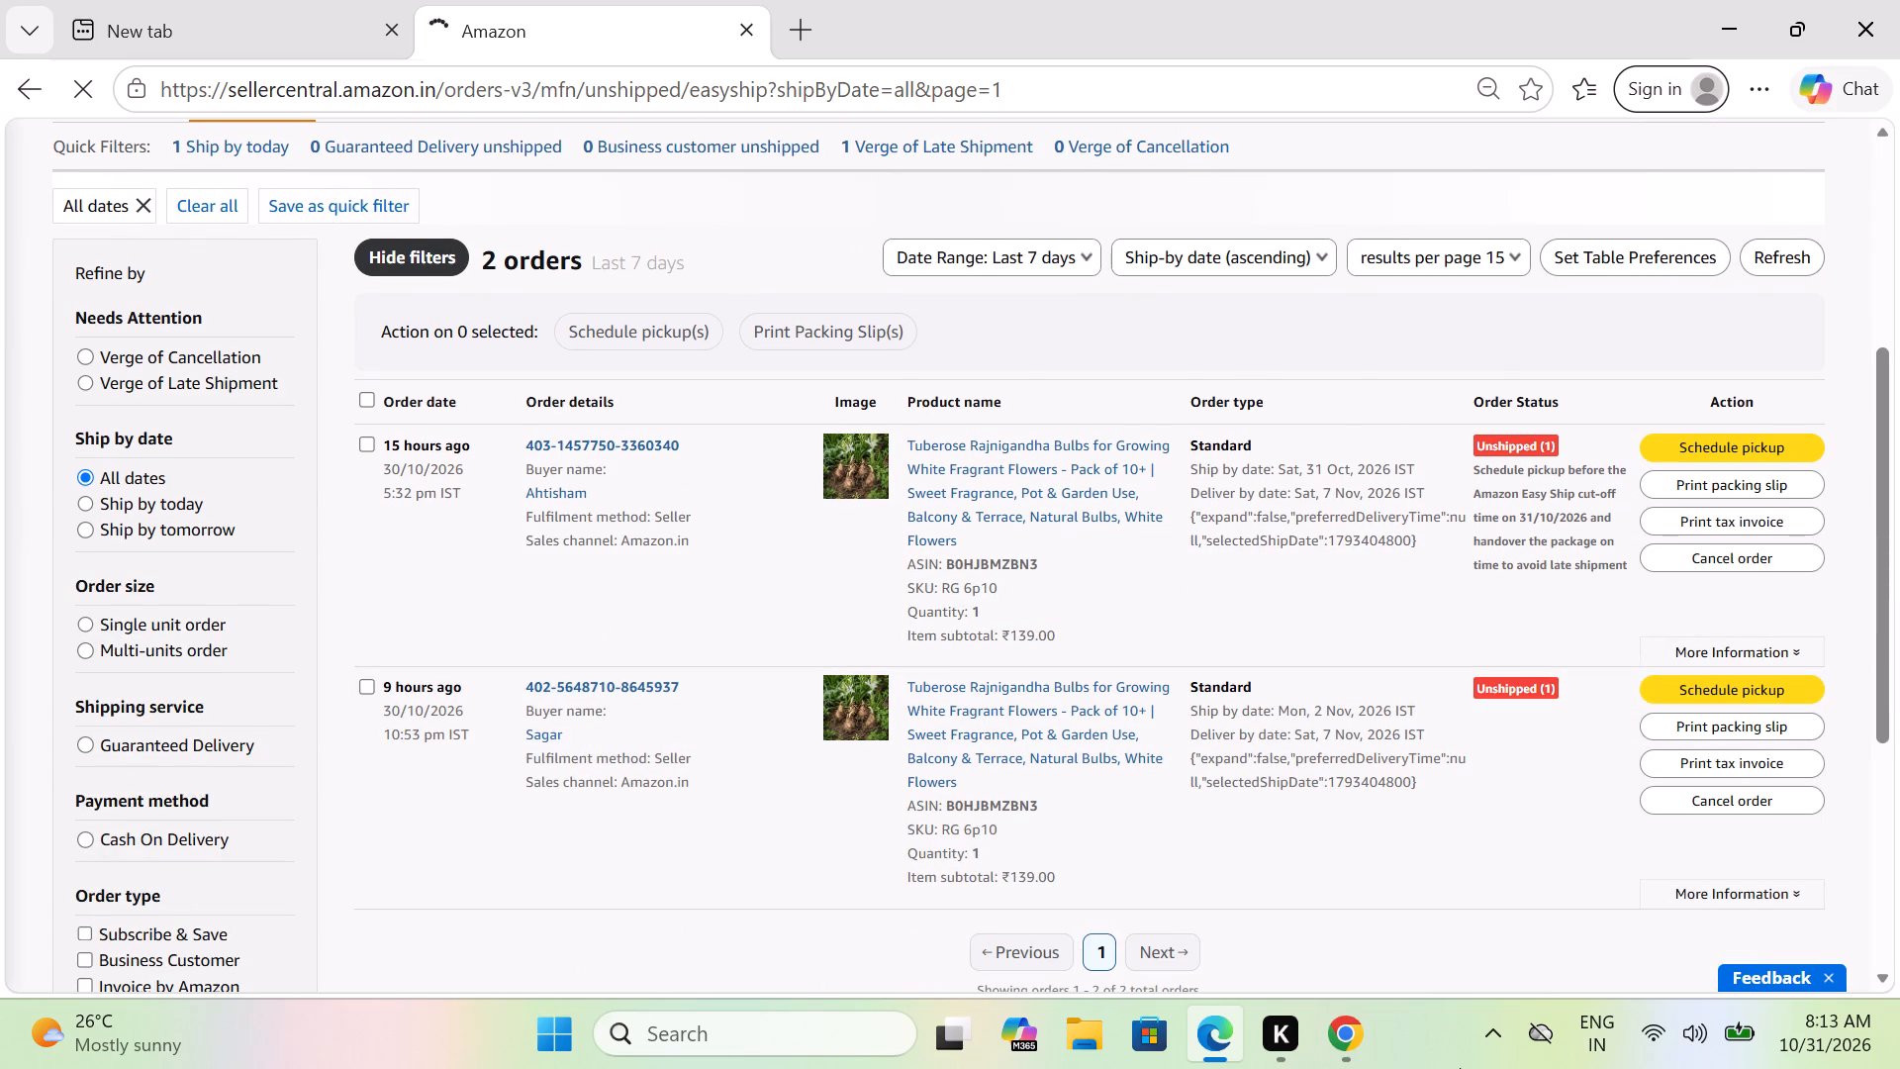
left_click(1728, 683)
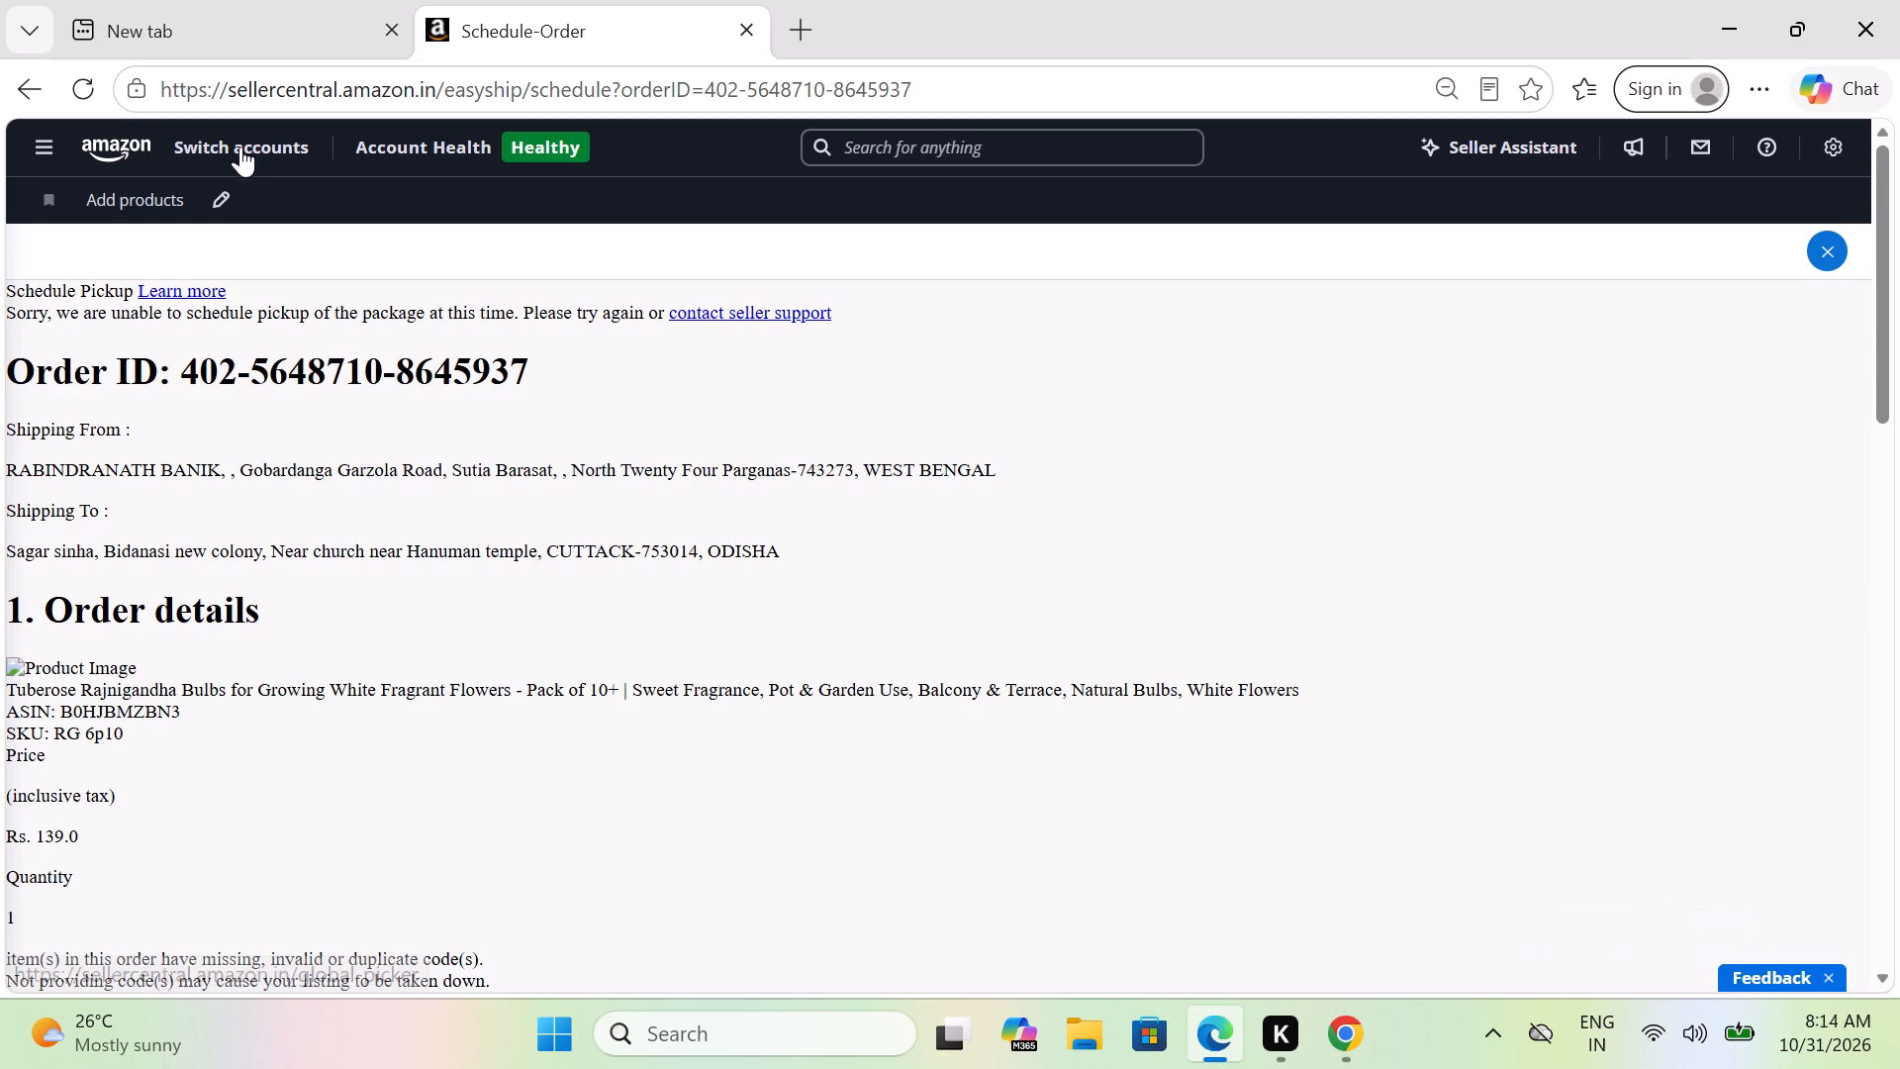
left_click(84, 81)
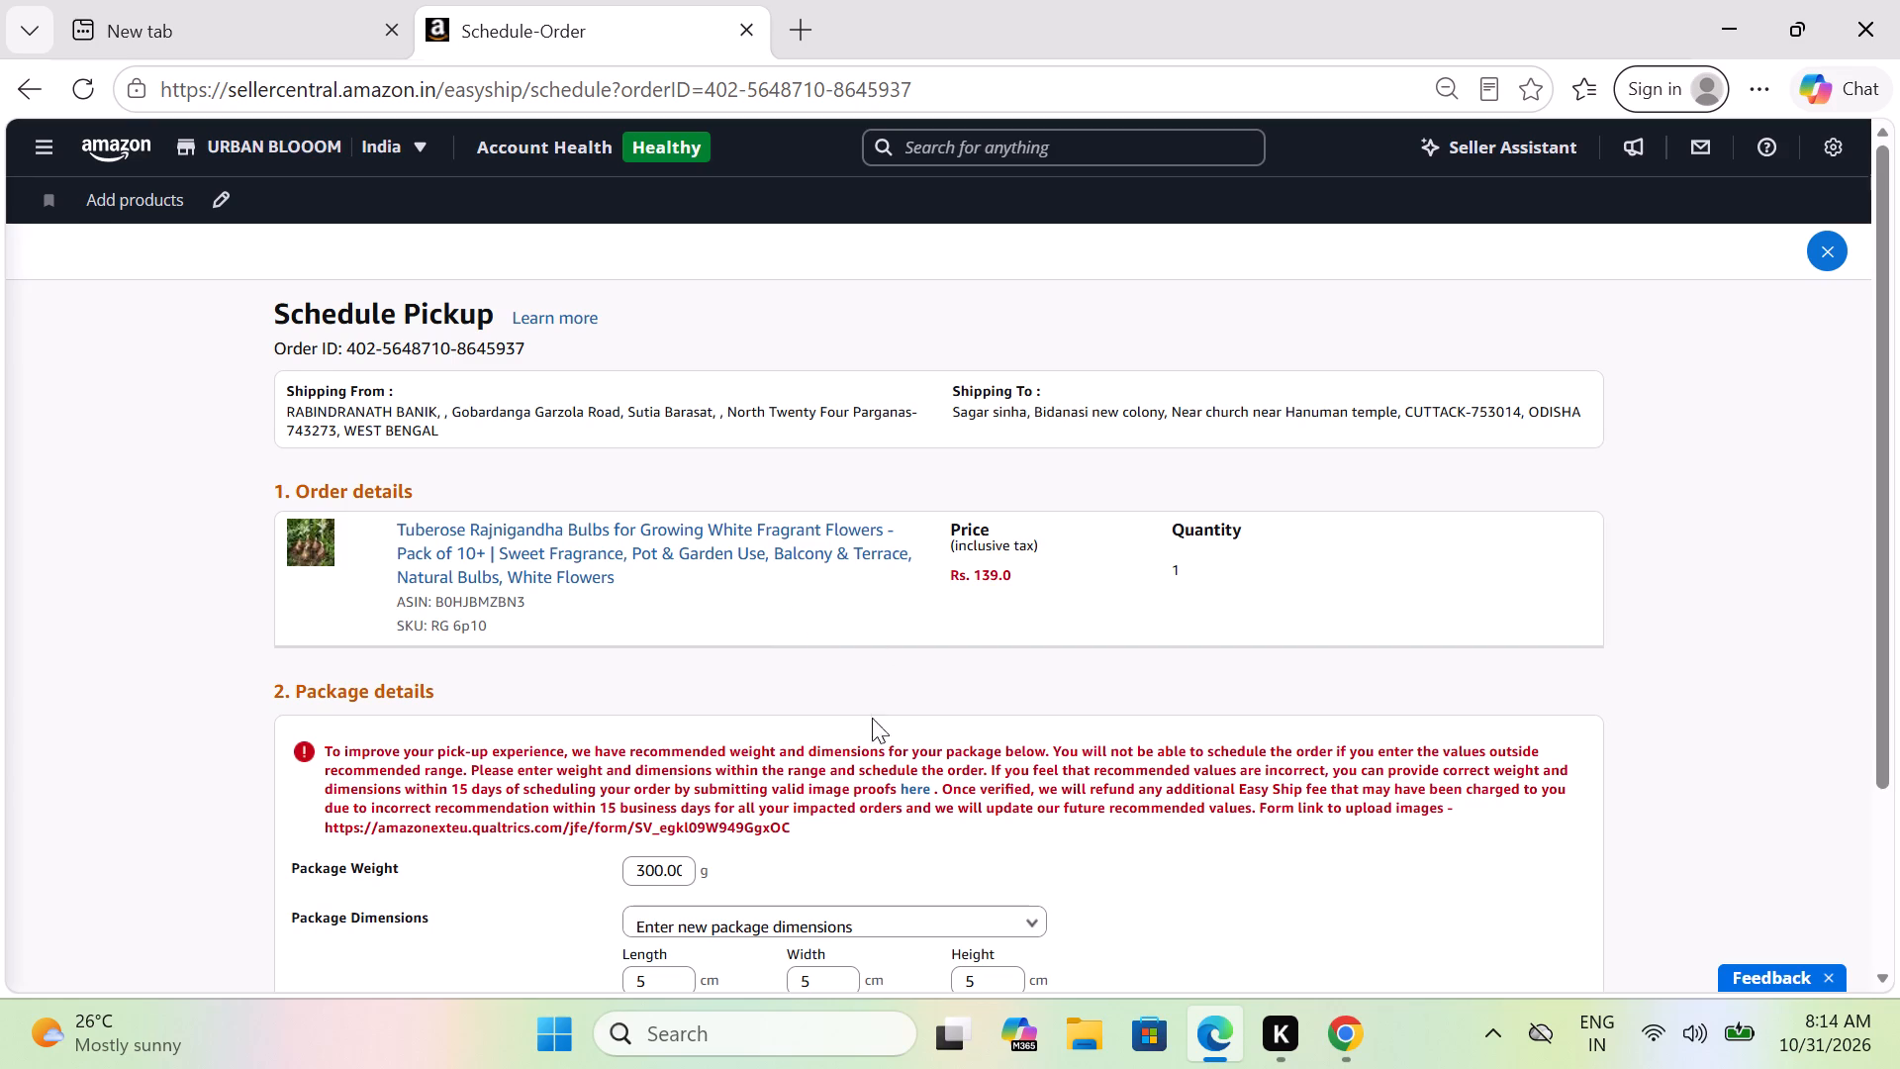
Submit the order's pickup for Mon, Nov 2nd 2026, 11:00 AM - 2:15 PM IST, keeping the prefilled package weight and dimensions.
scroll(925, 632, "down", 1)
left_click(970, 848)
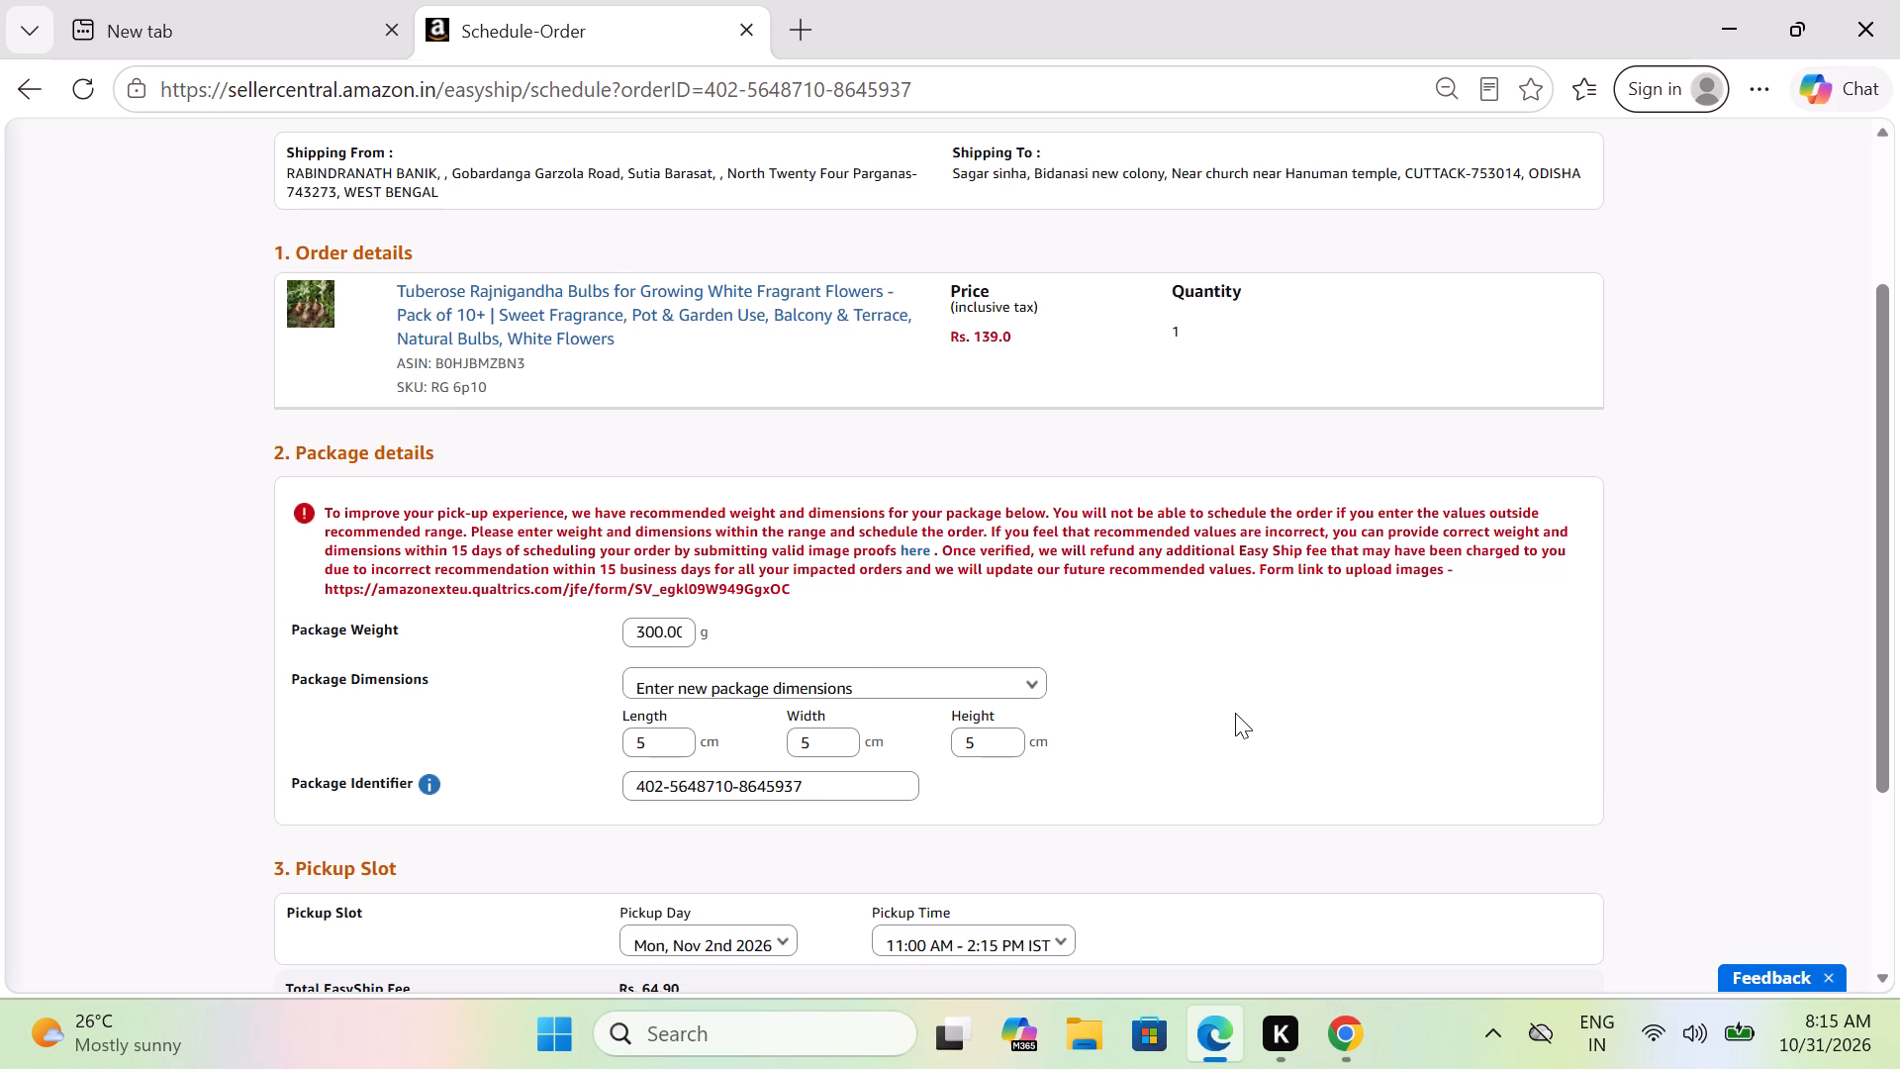
scroll(1230, 704, "down", 2)
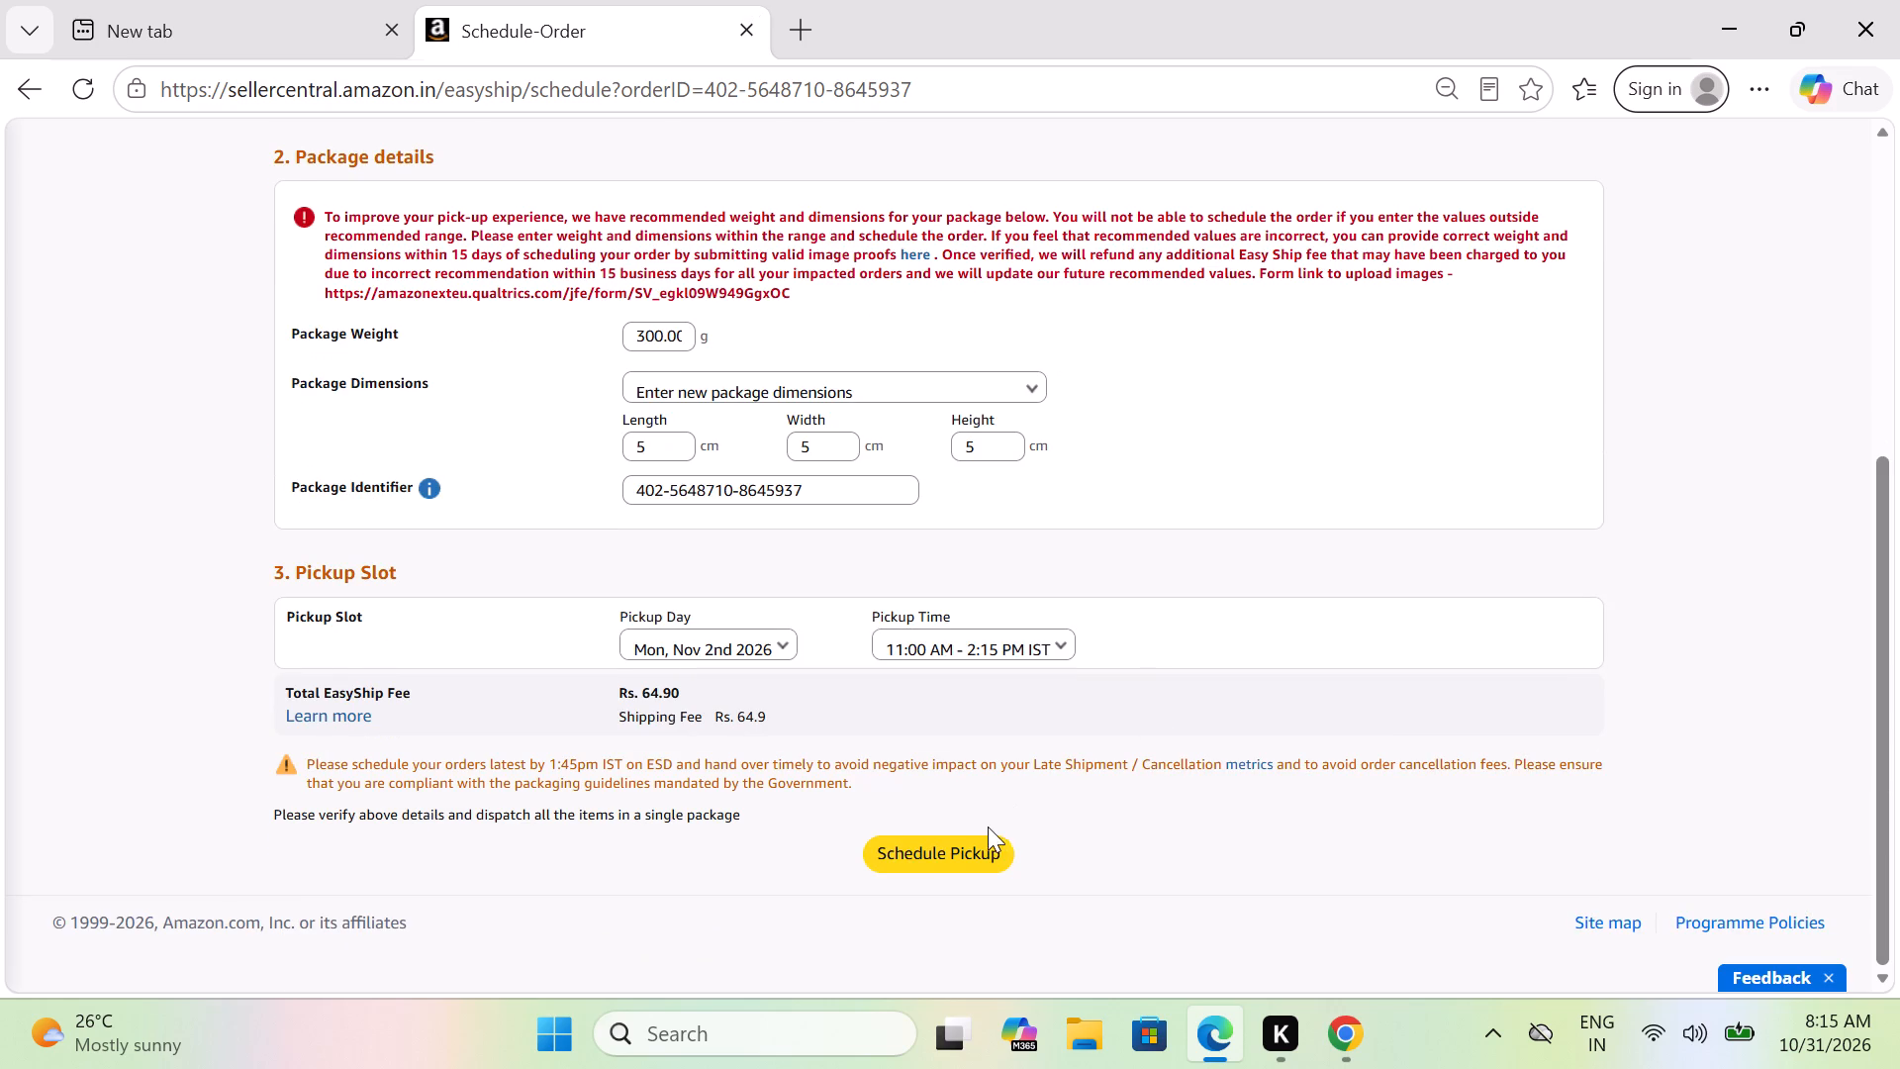
left_click(949, 847)
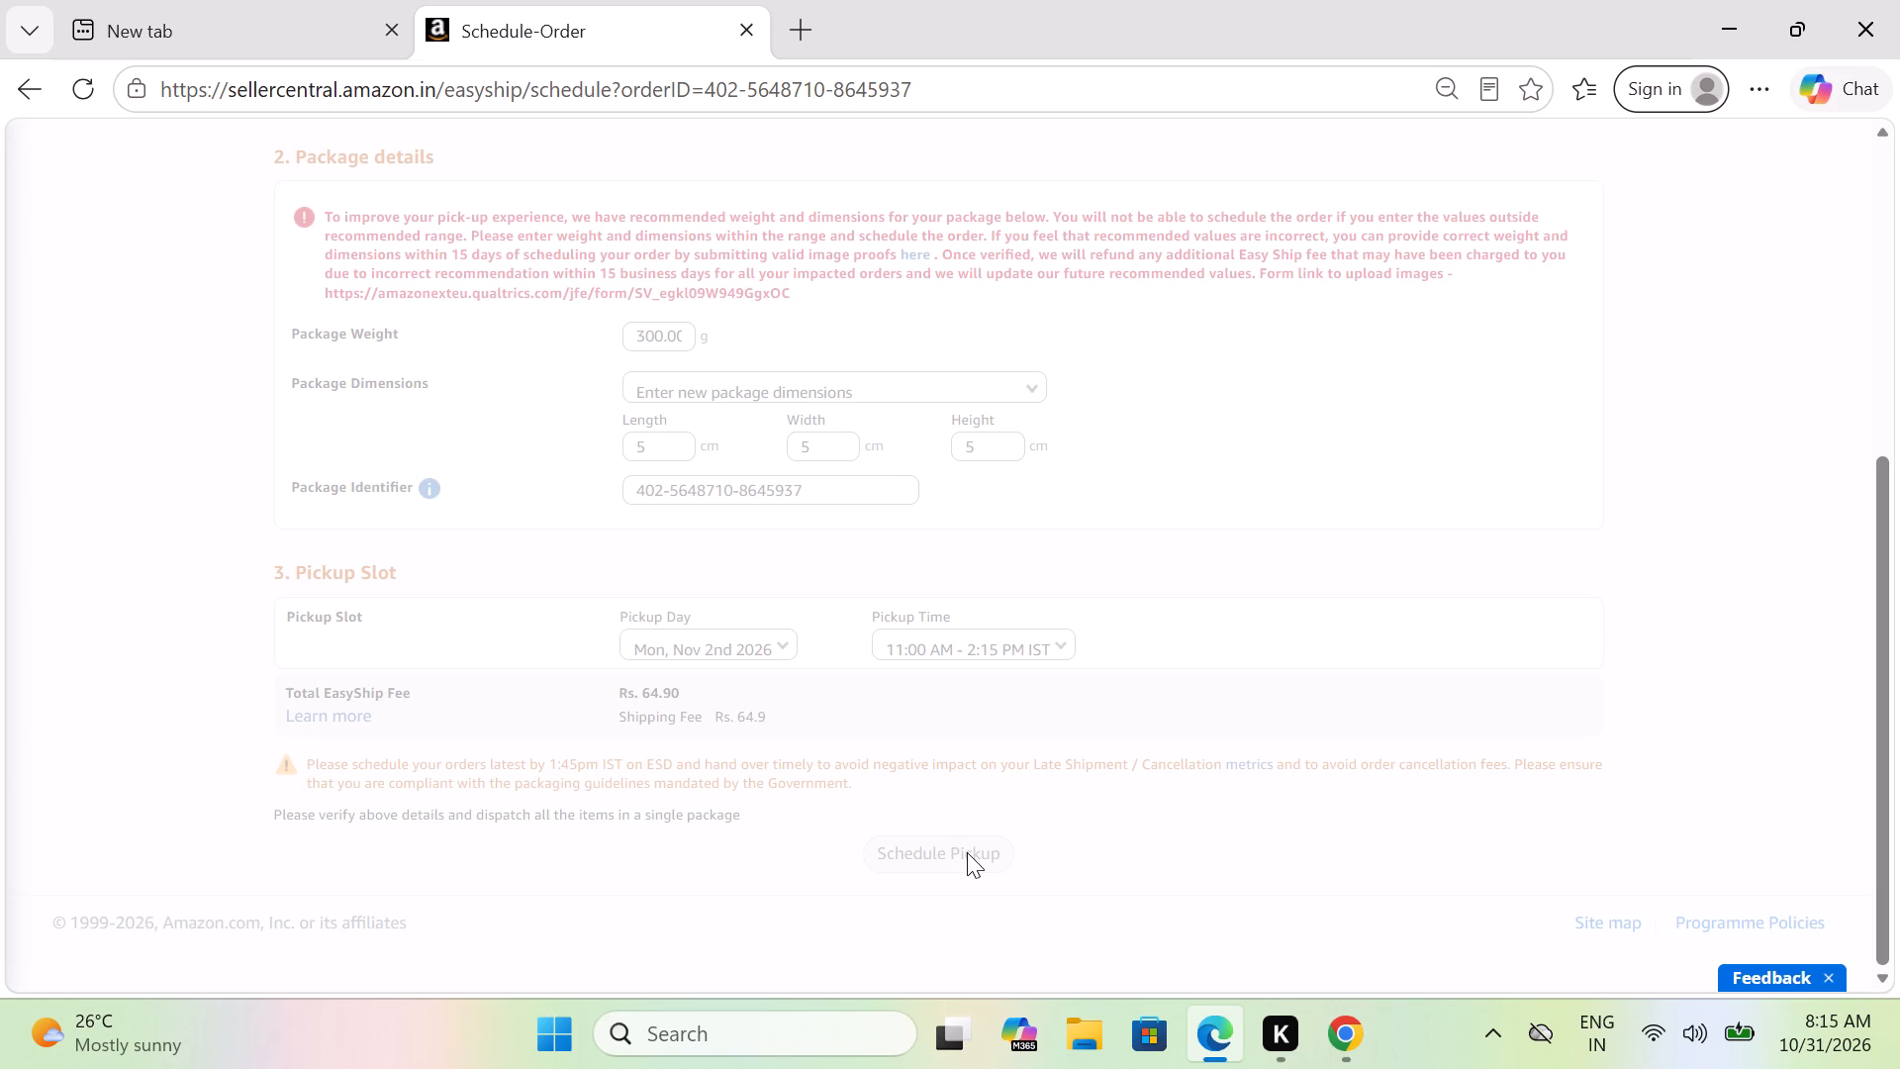
Reload the Schedule Pickup page of the submitted order.
scroll(960, 550, "up", 1)
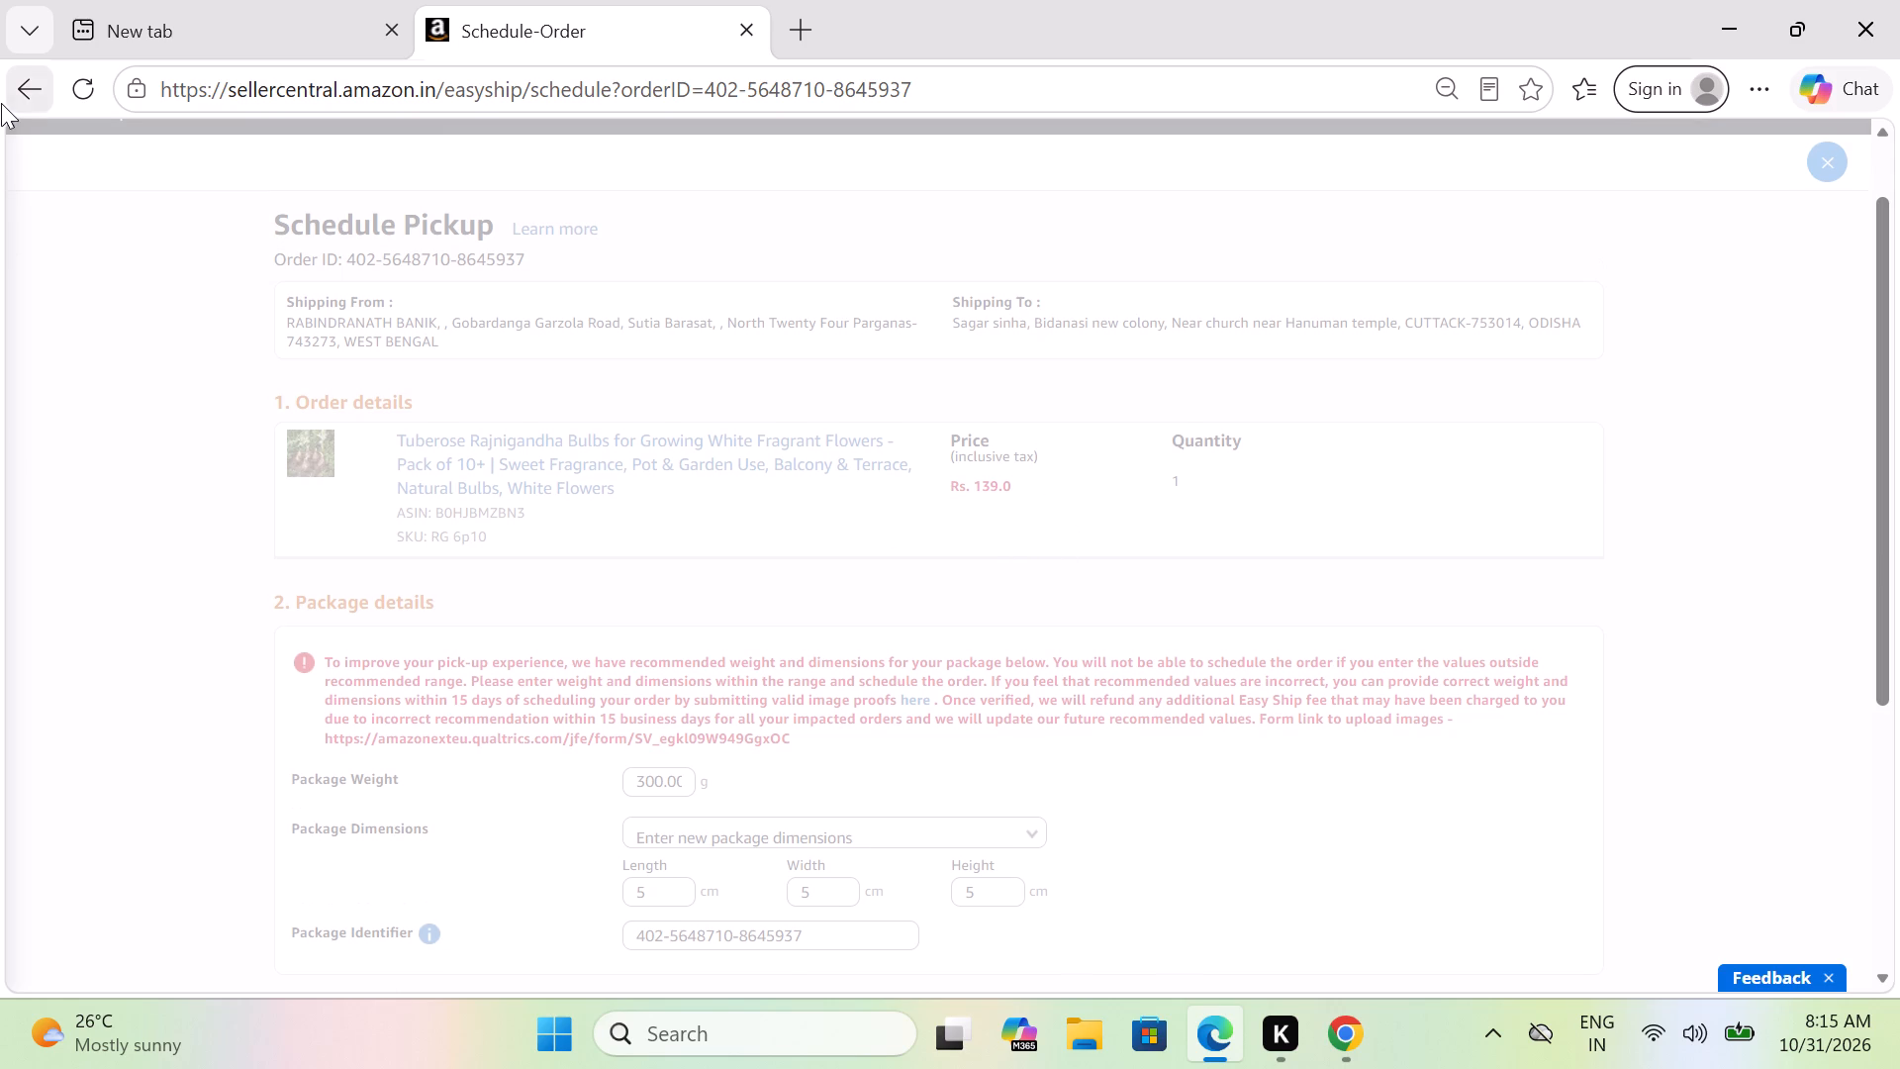
scroll(887, 461, "down", 1)
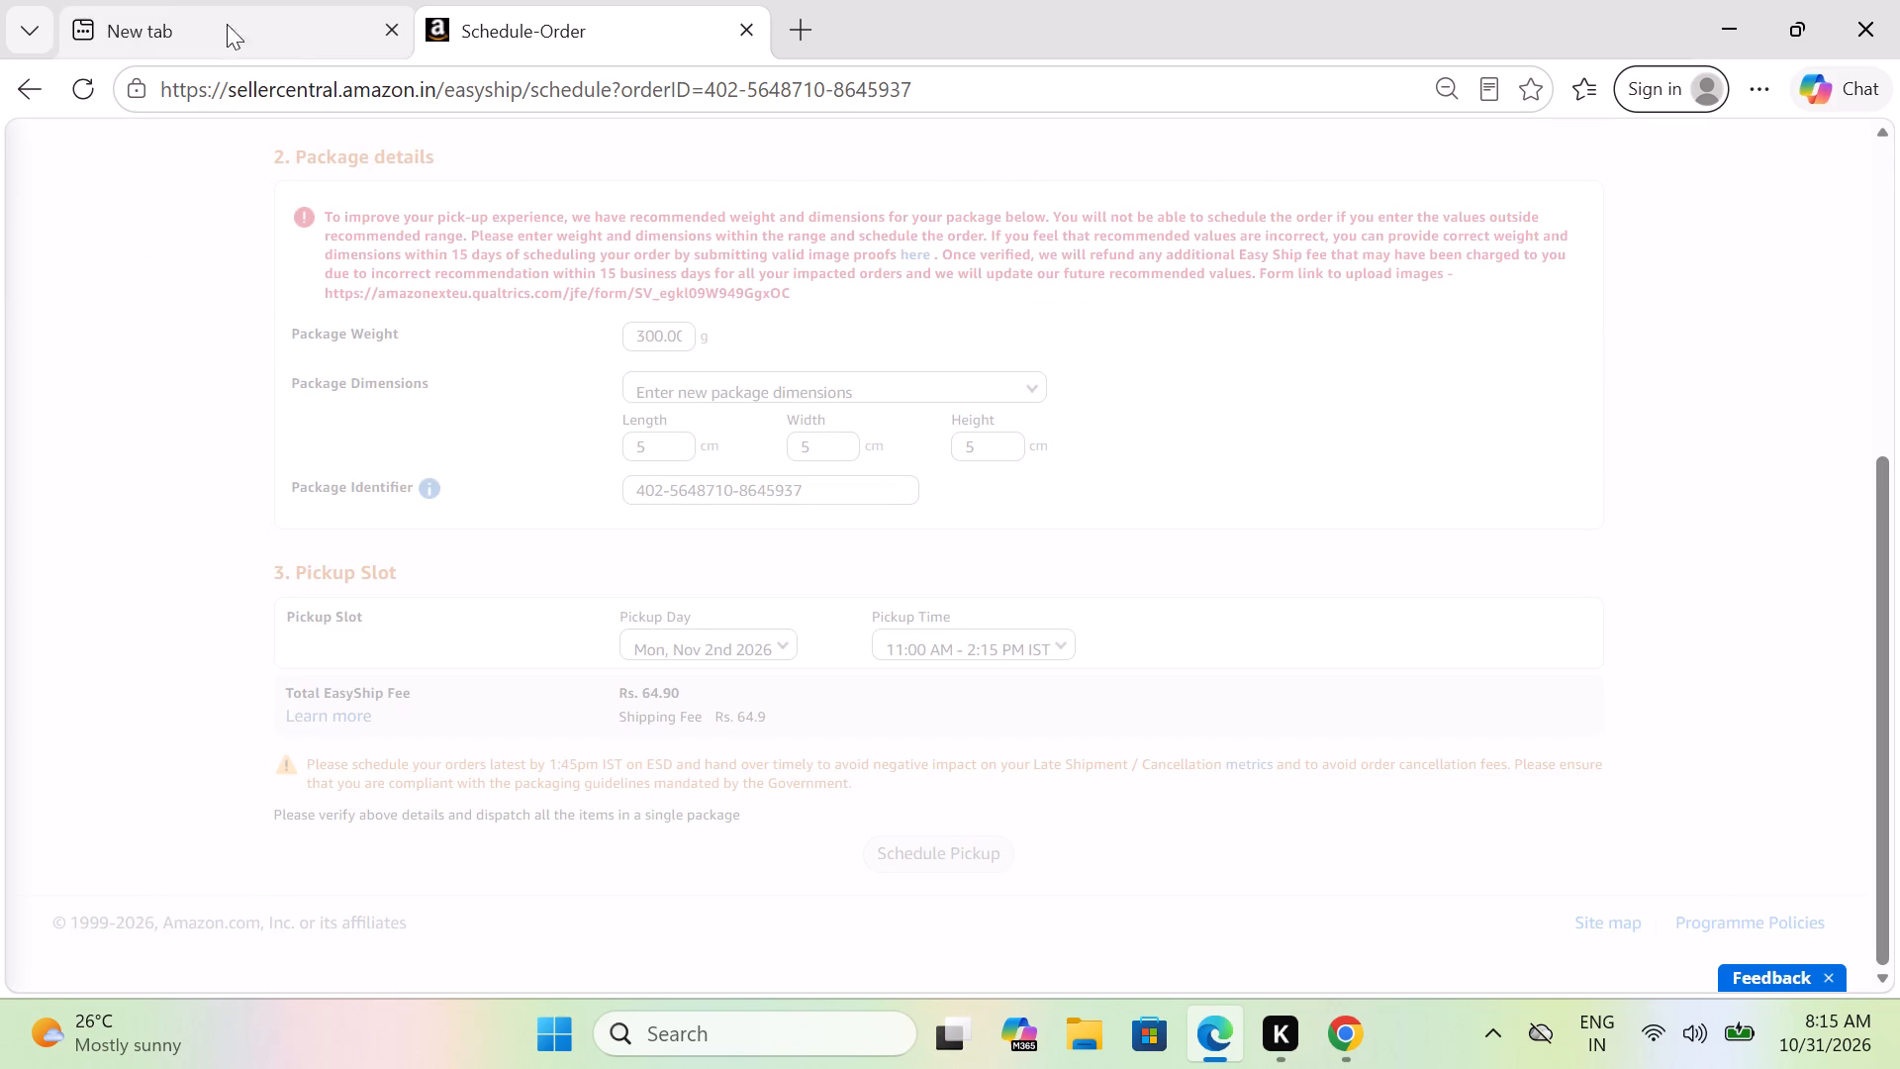
left_click(84, 94)
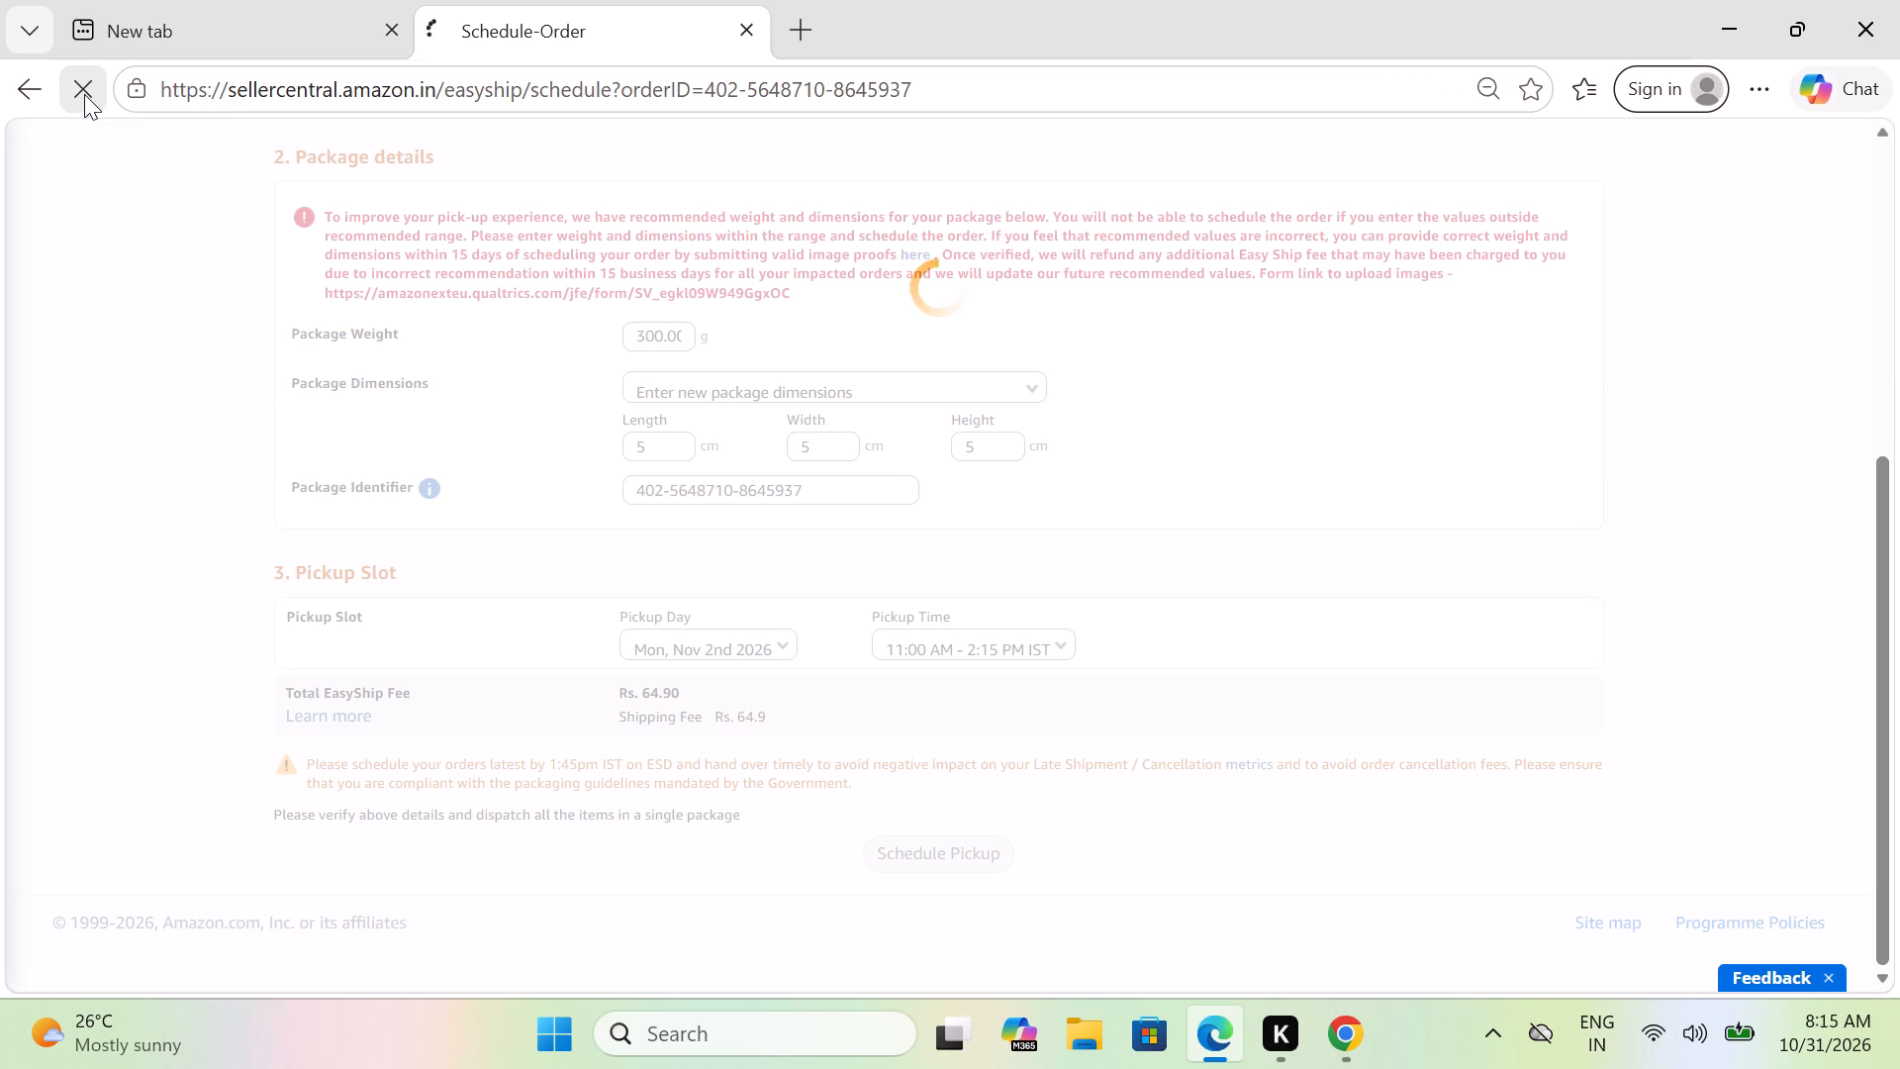
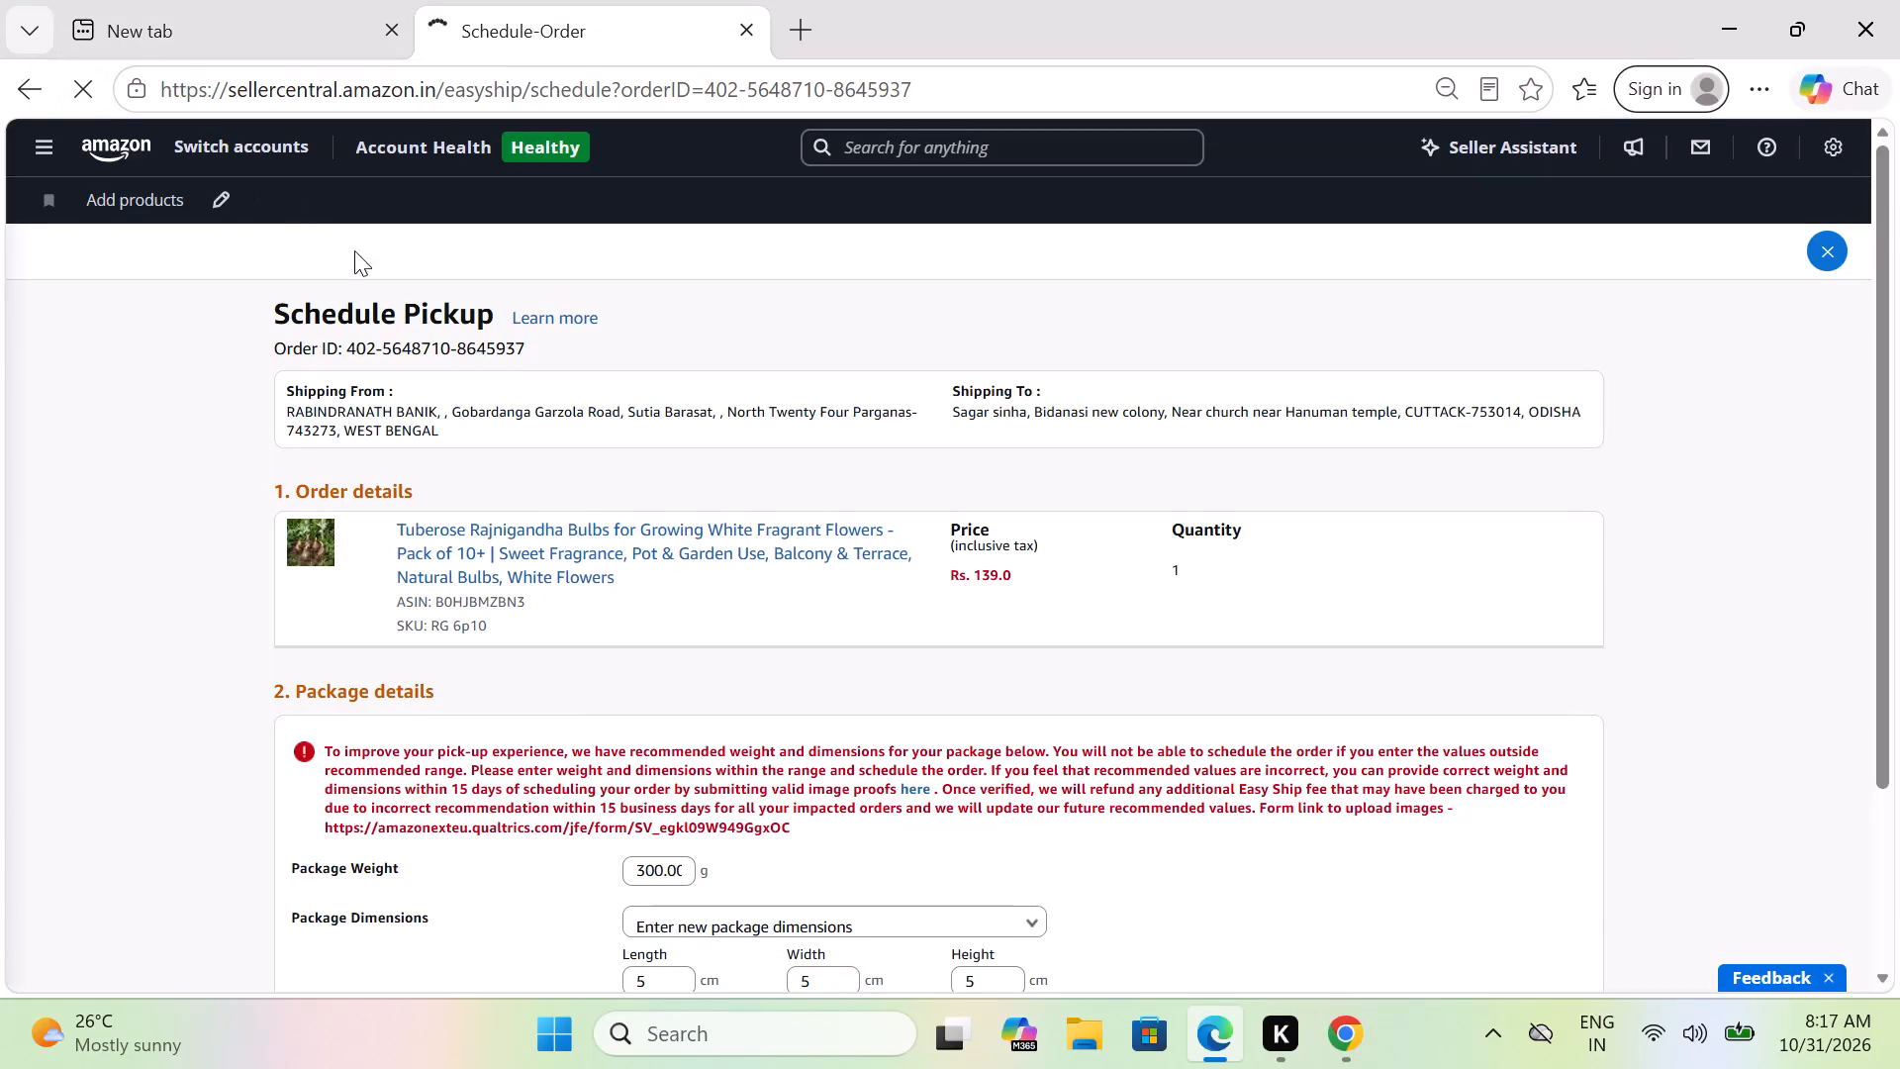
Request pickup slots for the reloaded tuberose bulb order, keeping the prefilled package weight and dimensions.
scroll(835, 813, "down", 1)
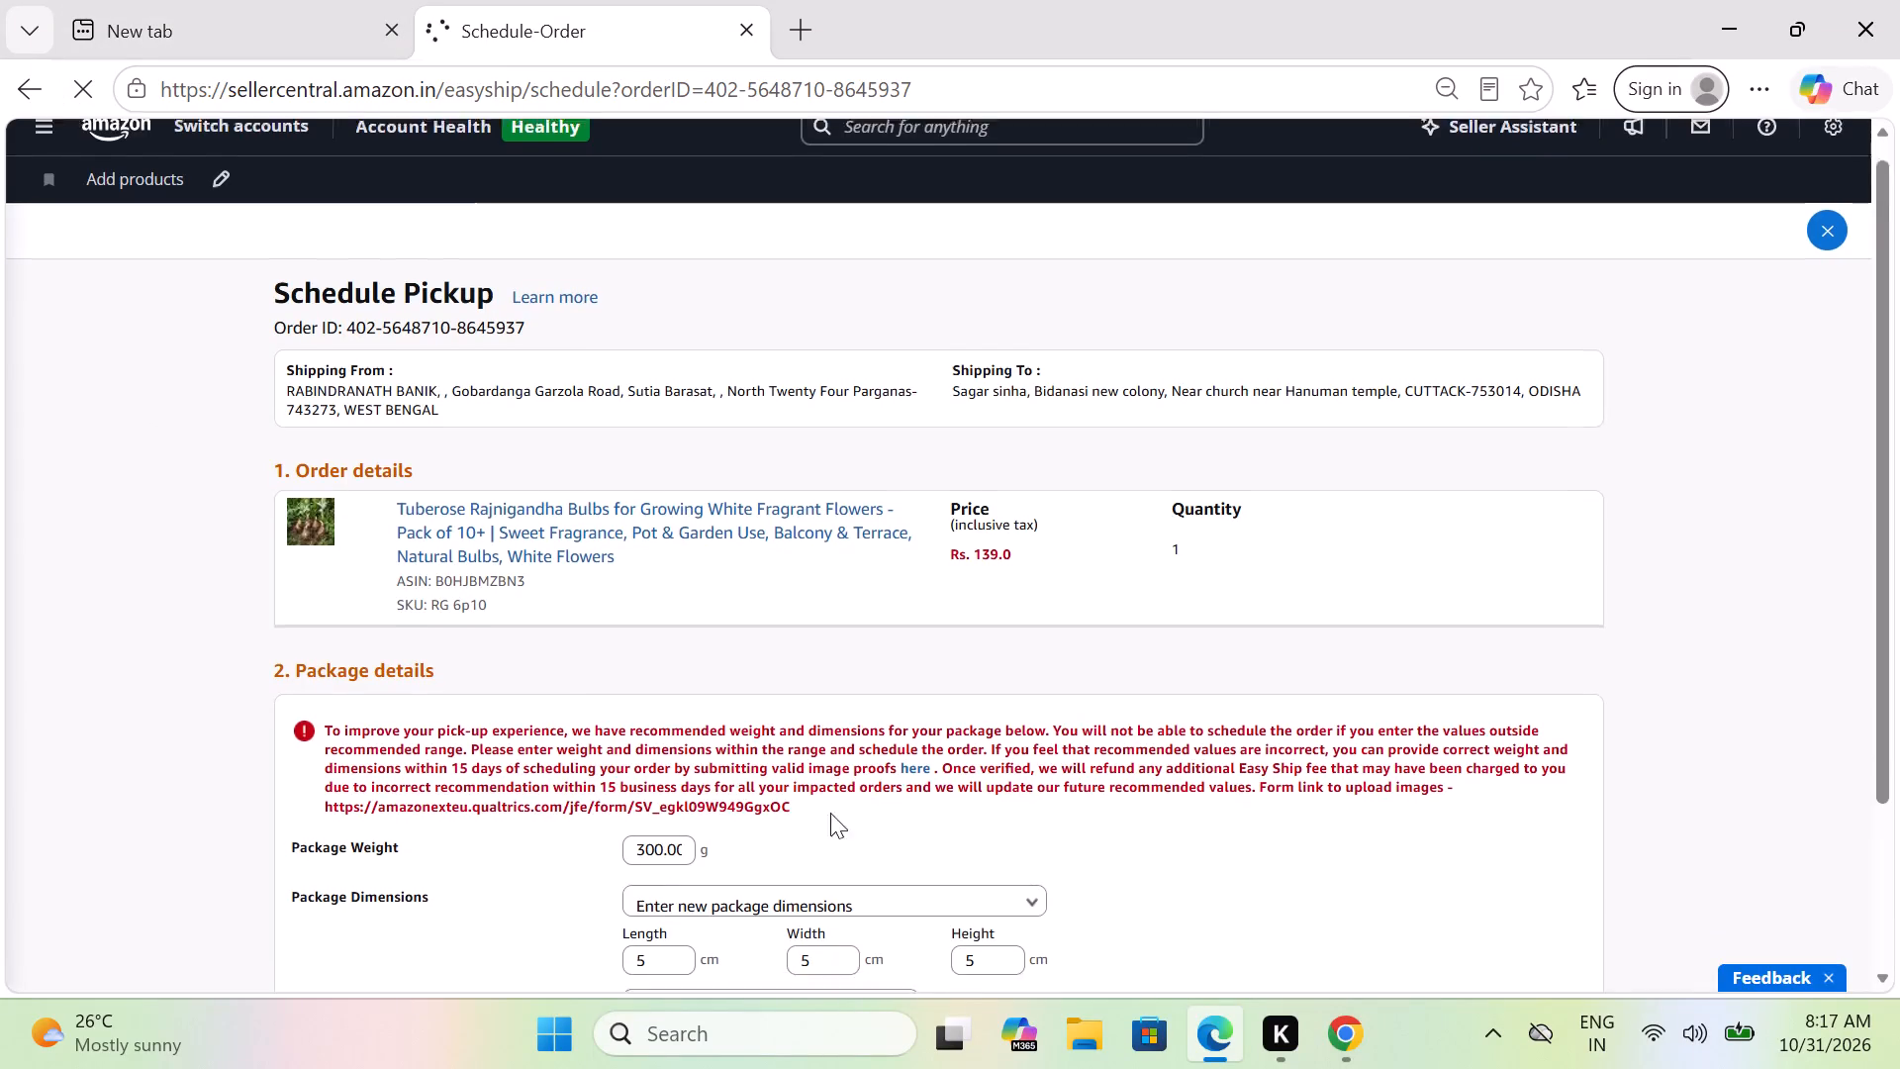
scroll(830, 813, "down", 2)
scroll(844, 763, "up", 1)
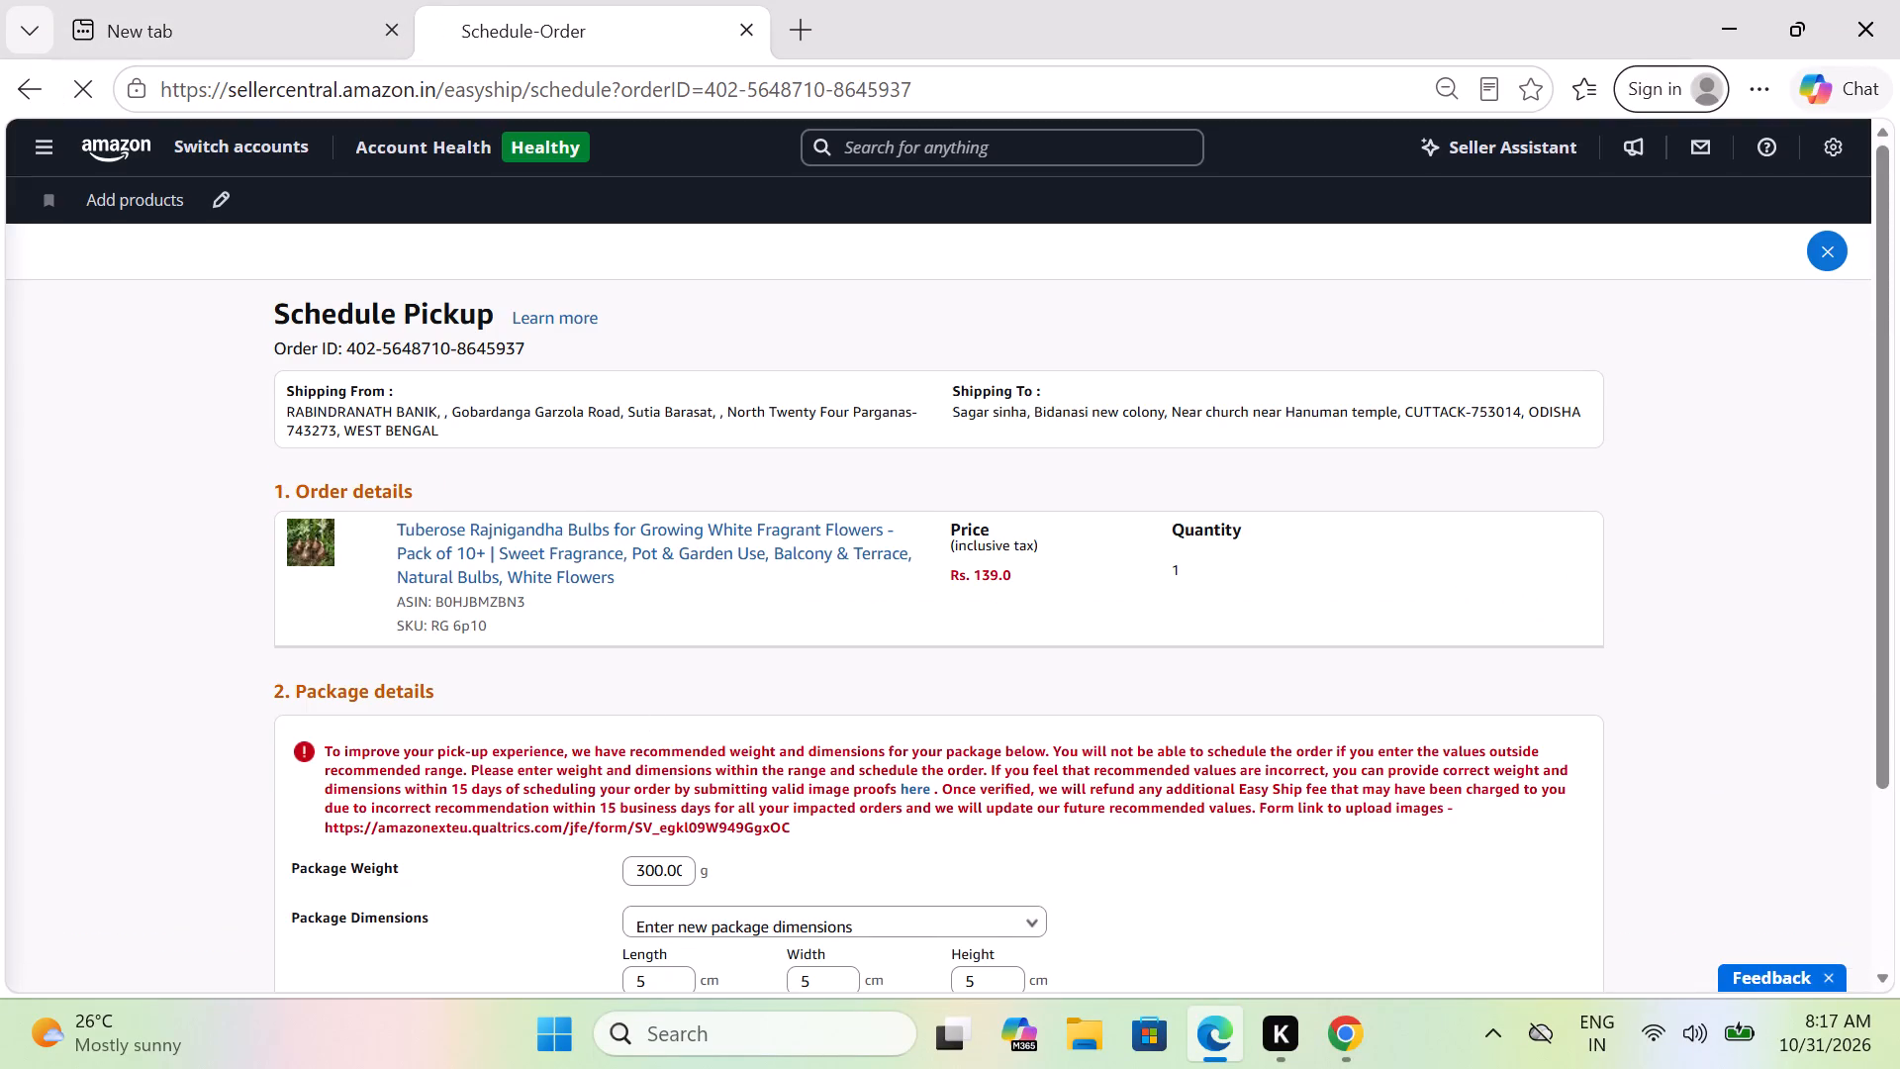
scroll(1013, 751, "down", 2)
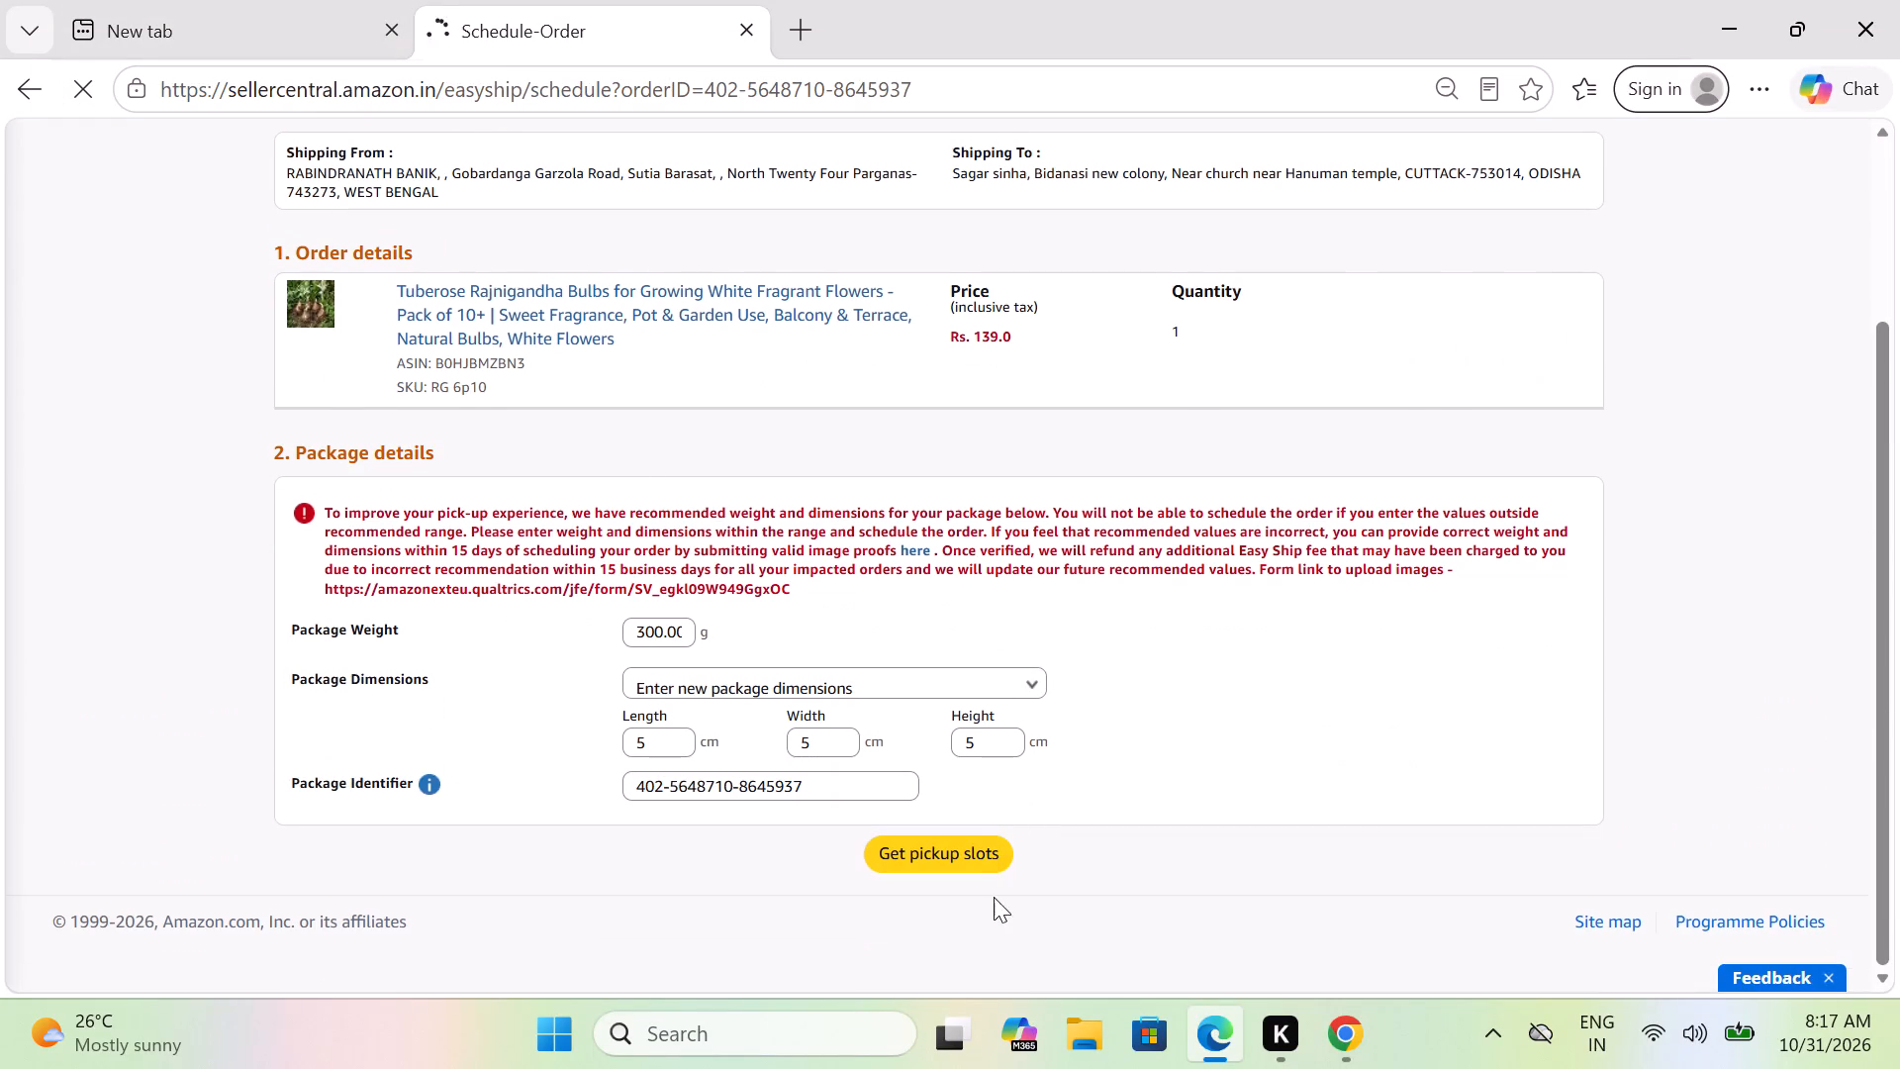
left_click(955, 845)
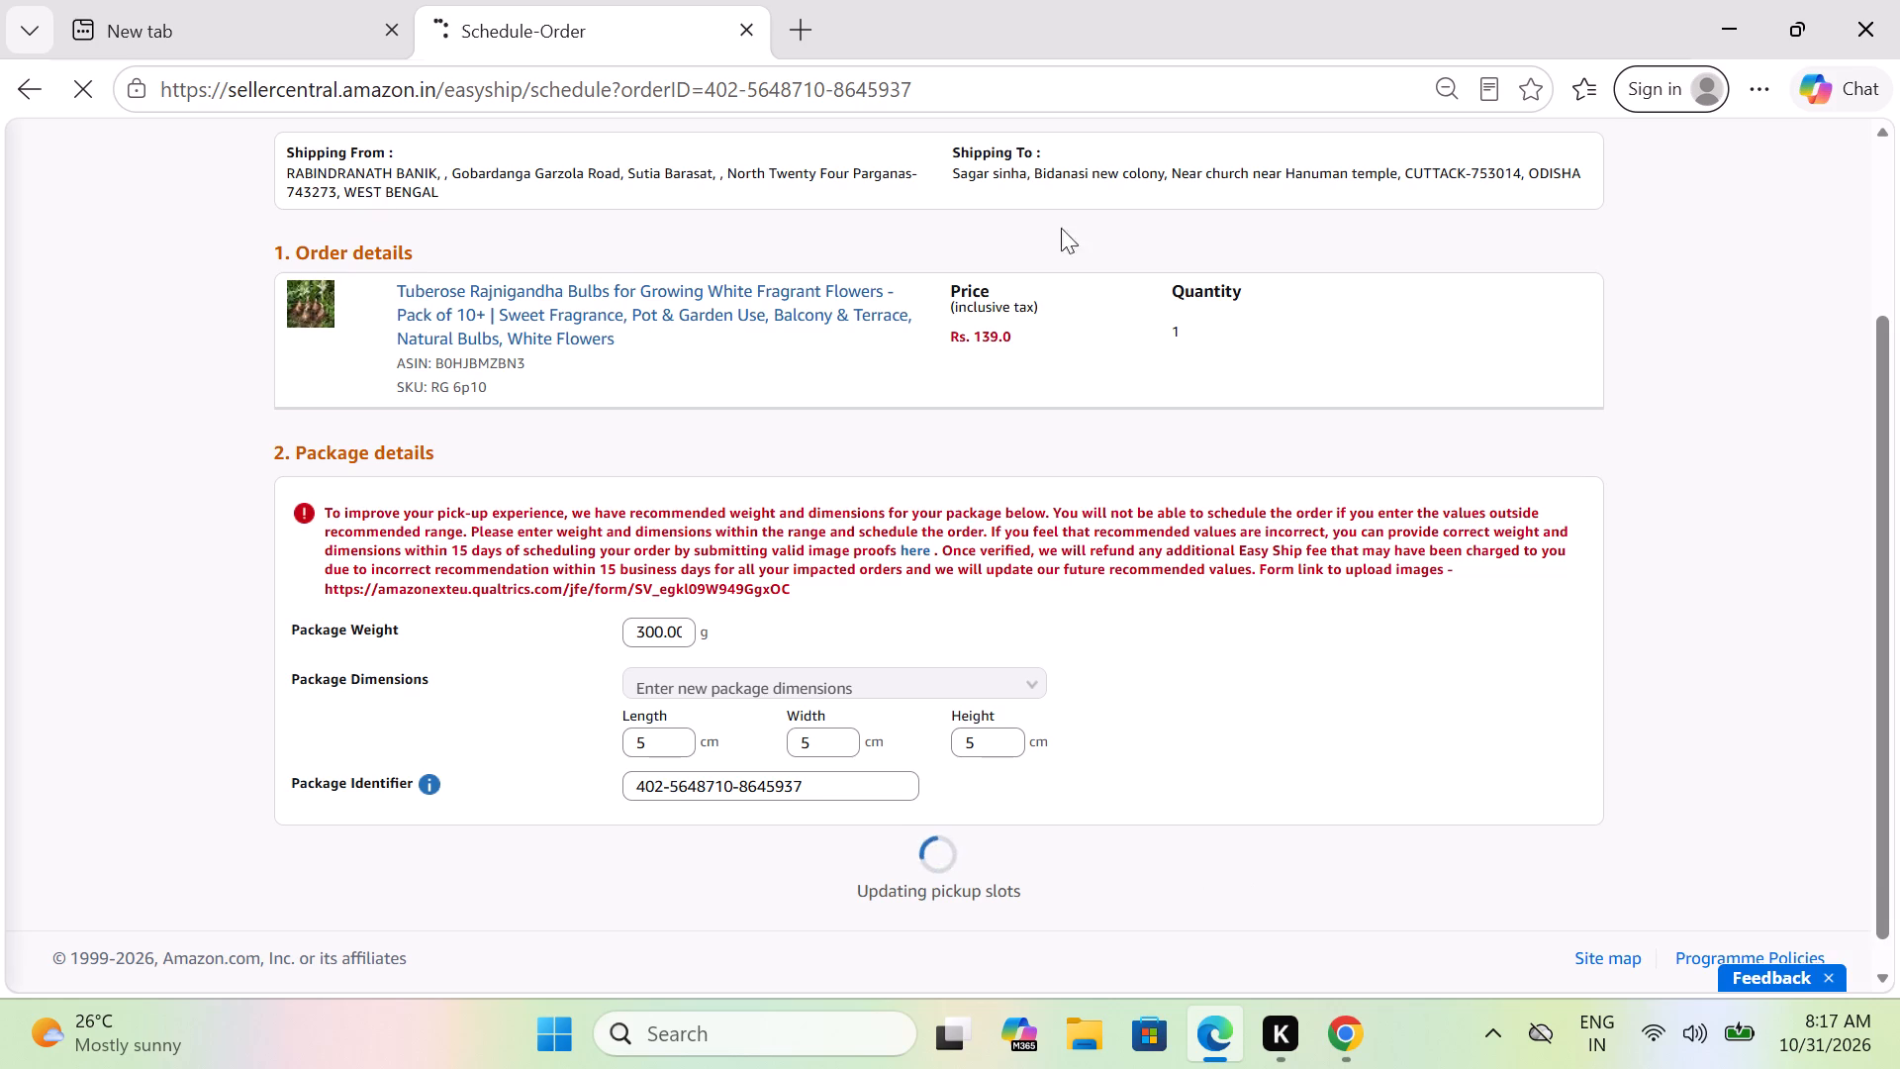
Close the Schedule-Order page and the blank browser tabs.
left_click(395, 22)
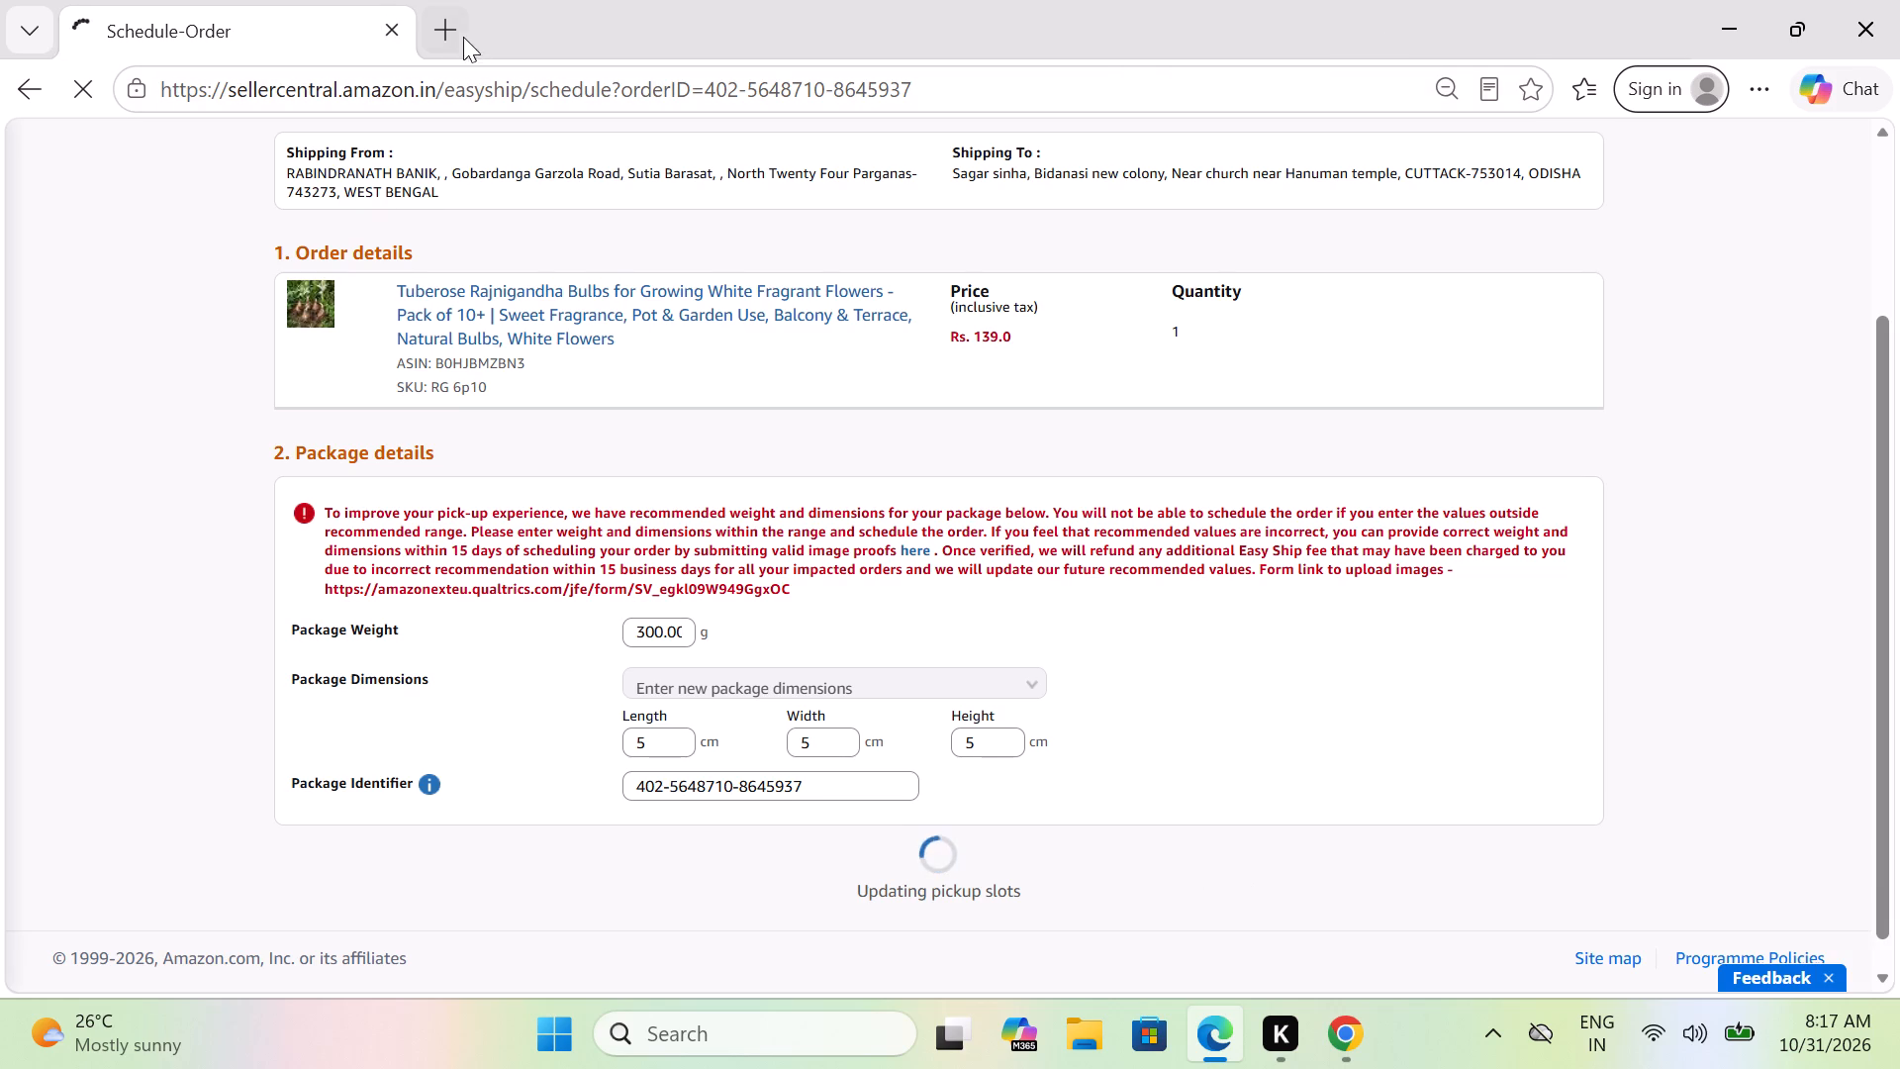
left_click(395, 19)
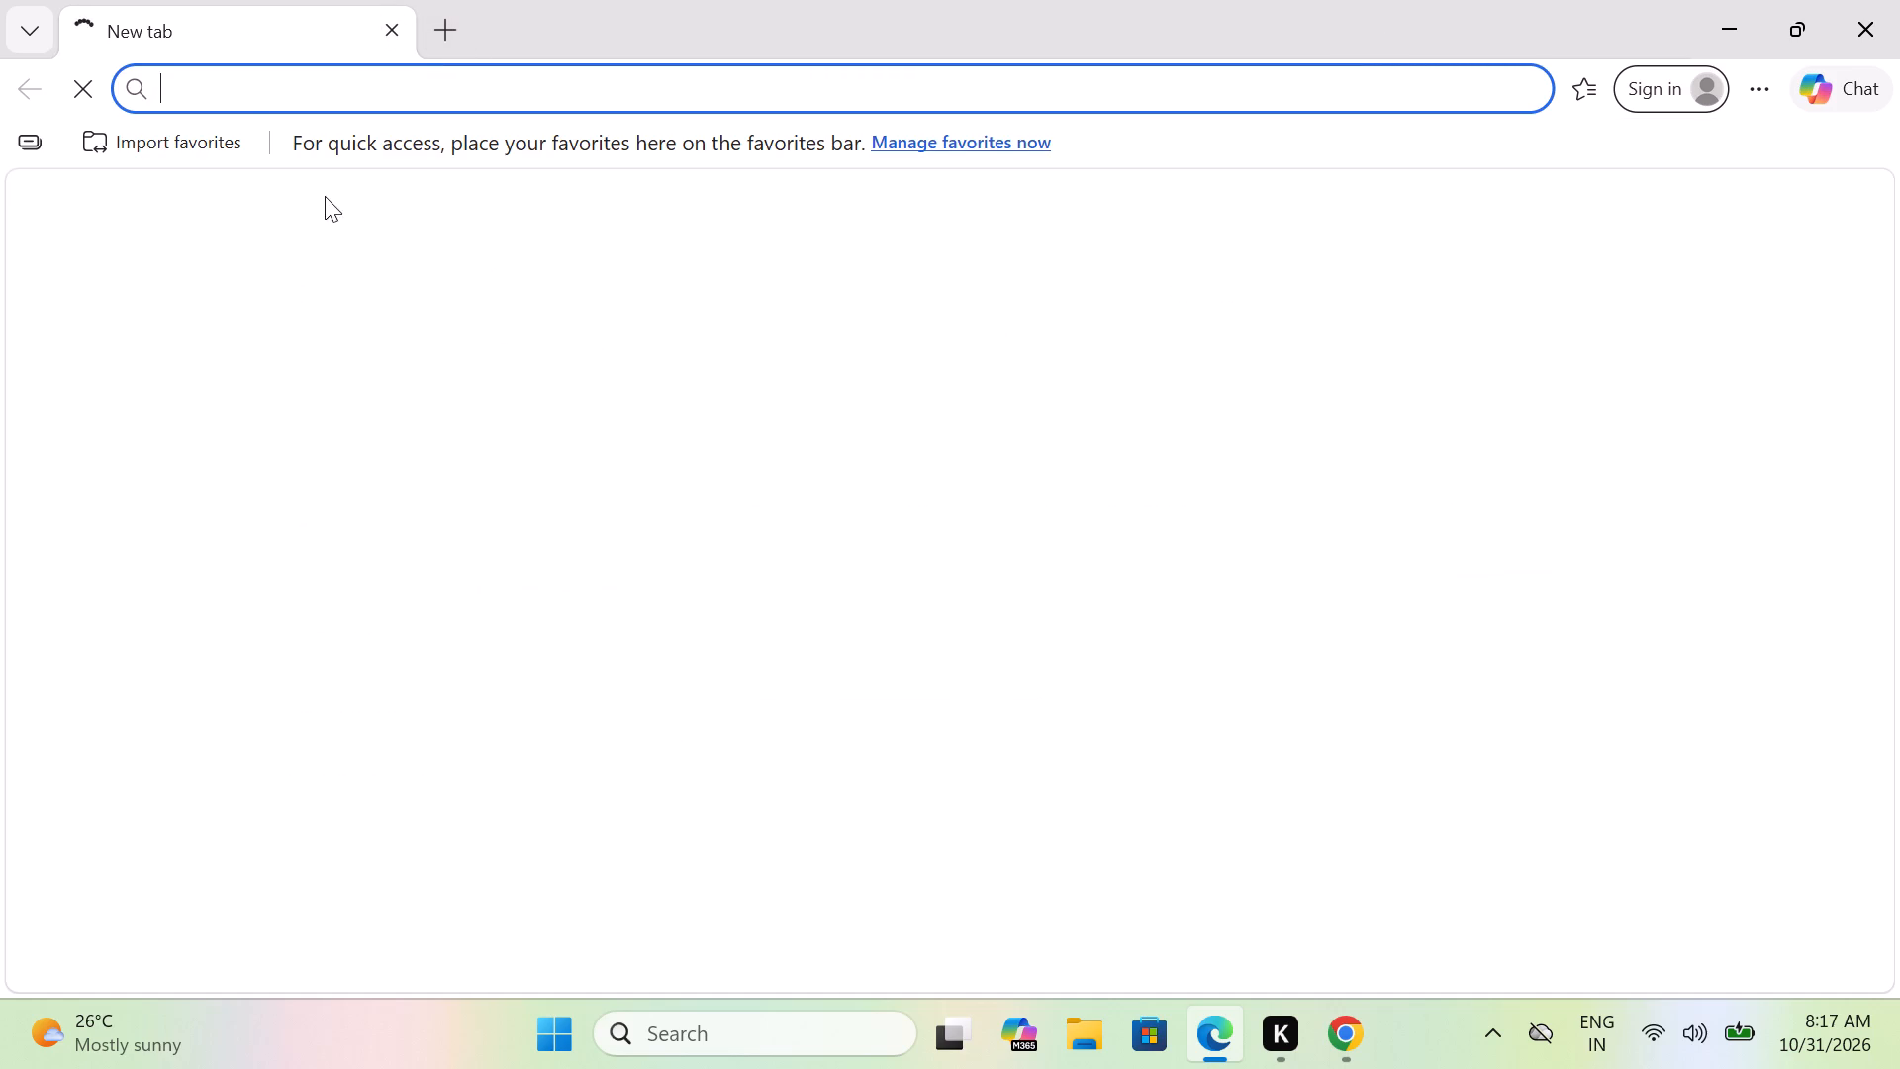
left_click(234, 30)
left_click(390, 26)
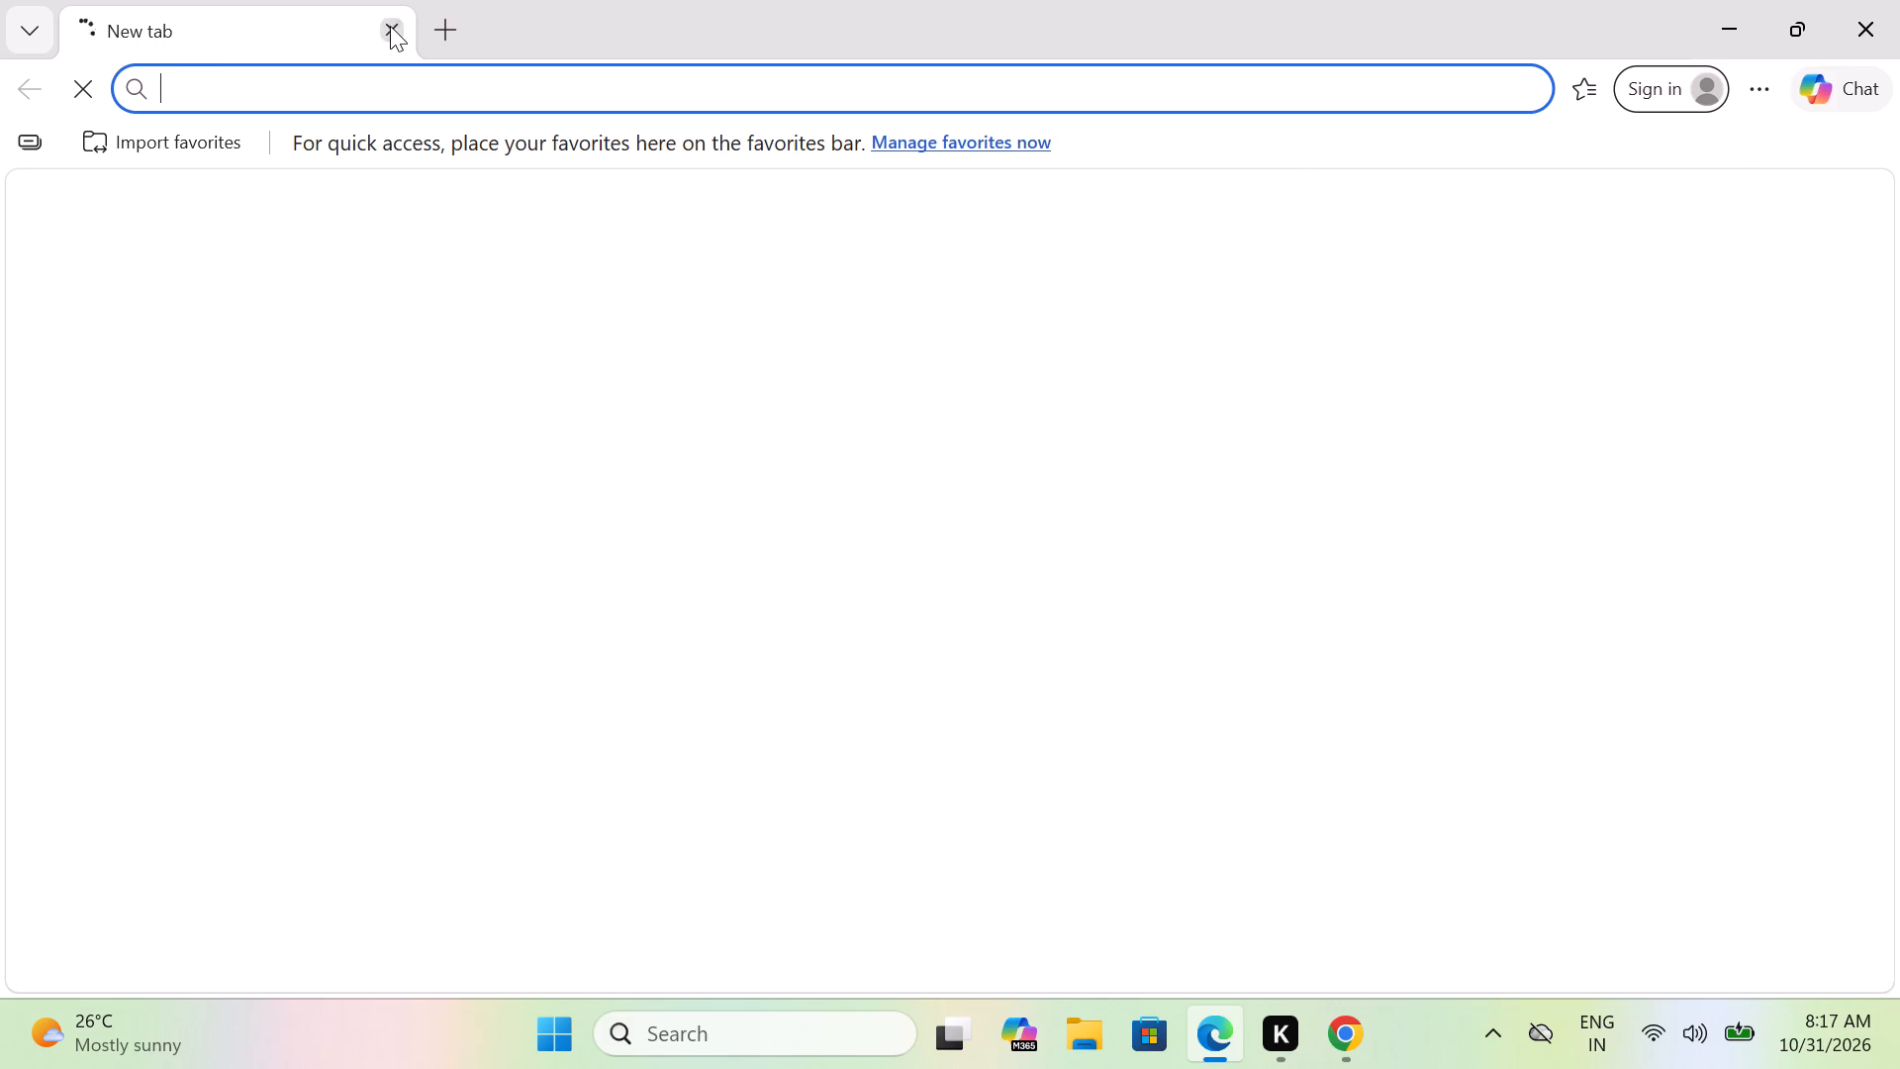
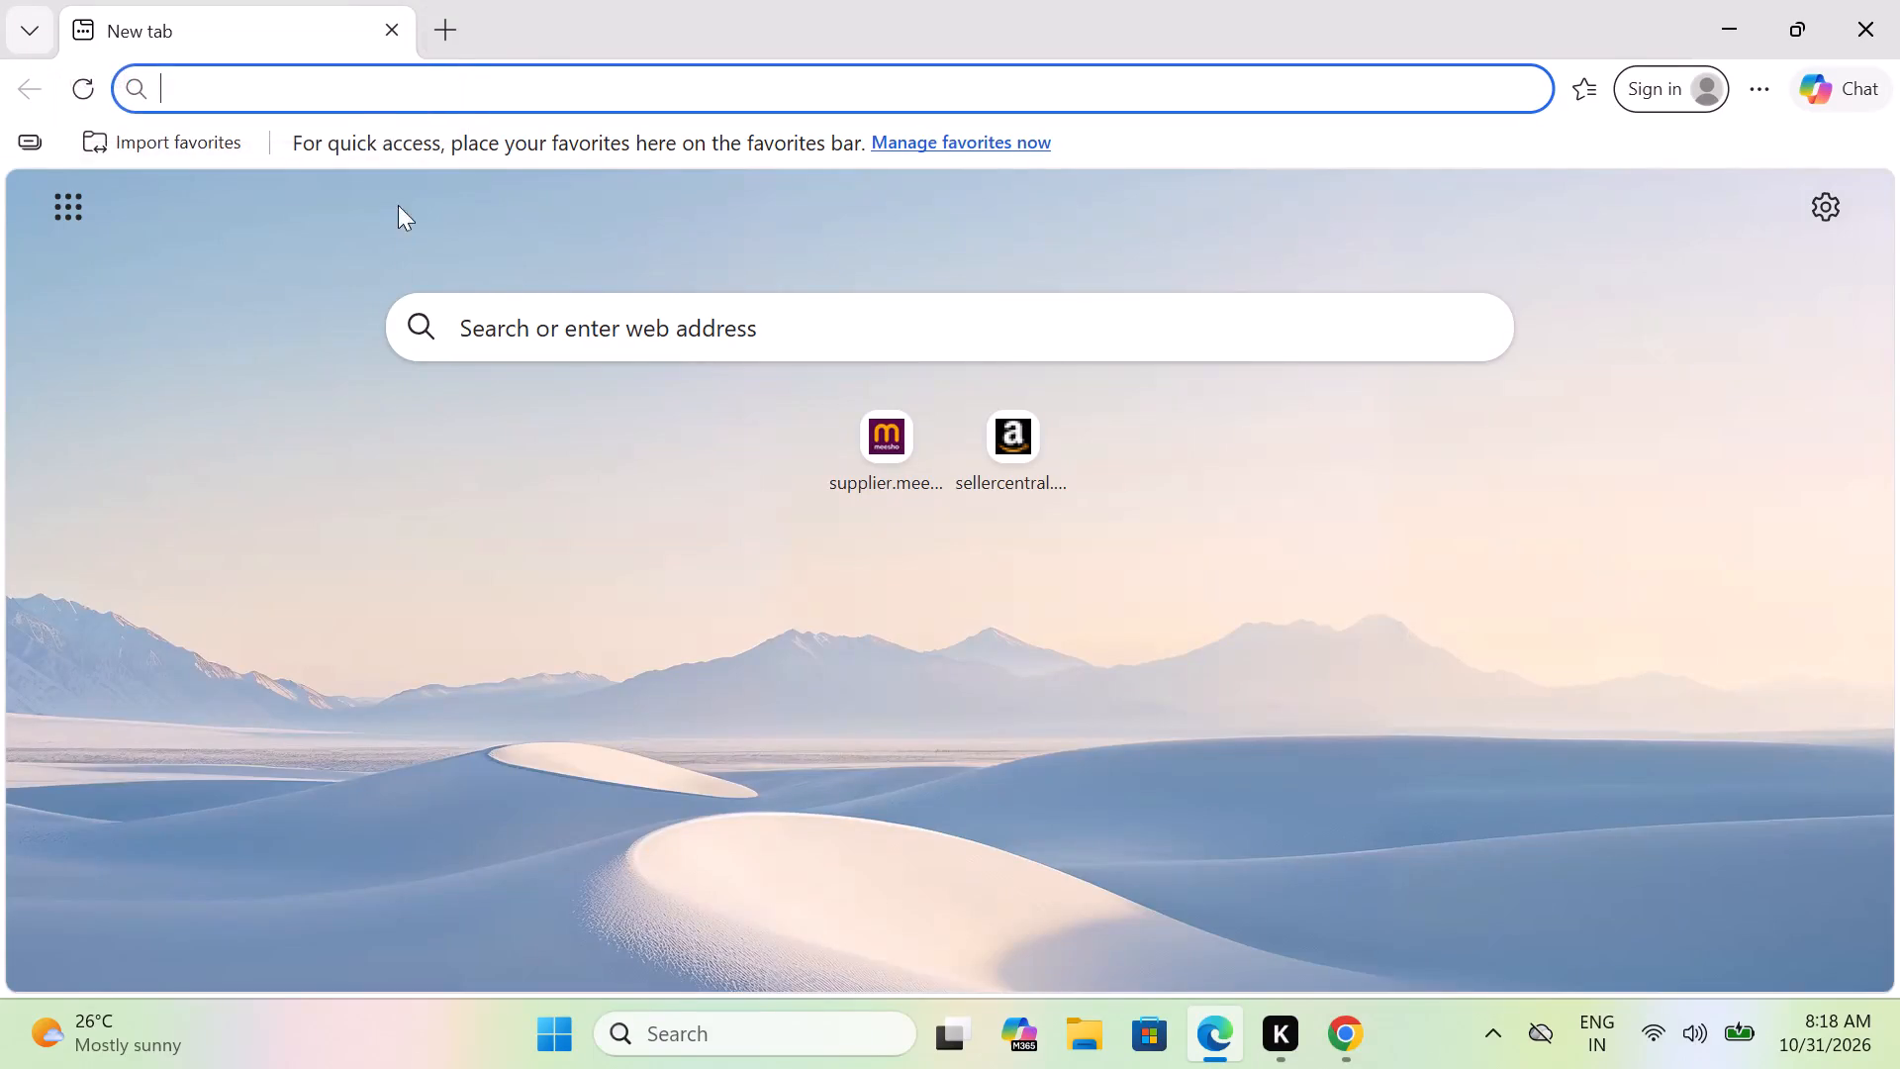
Reopen Amazon Seller Central from a fresh browser tab and list the unshipped Easy Ship orders.
left_click(449, 18)
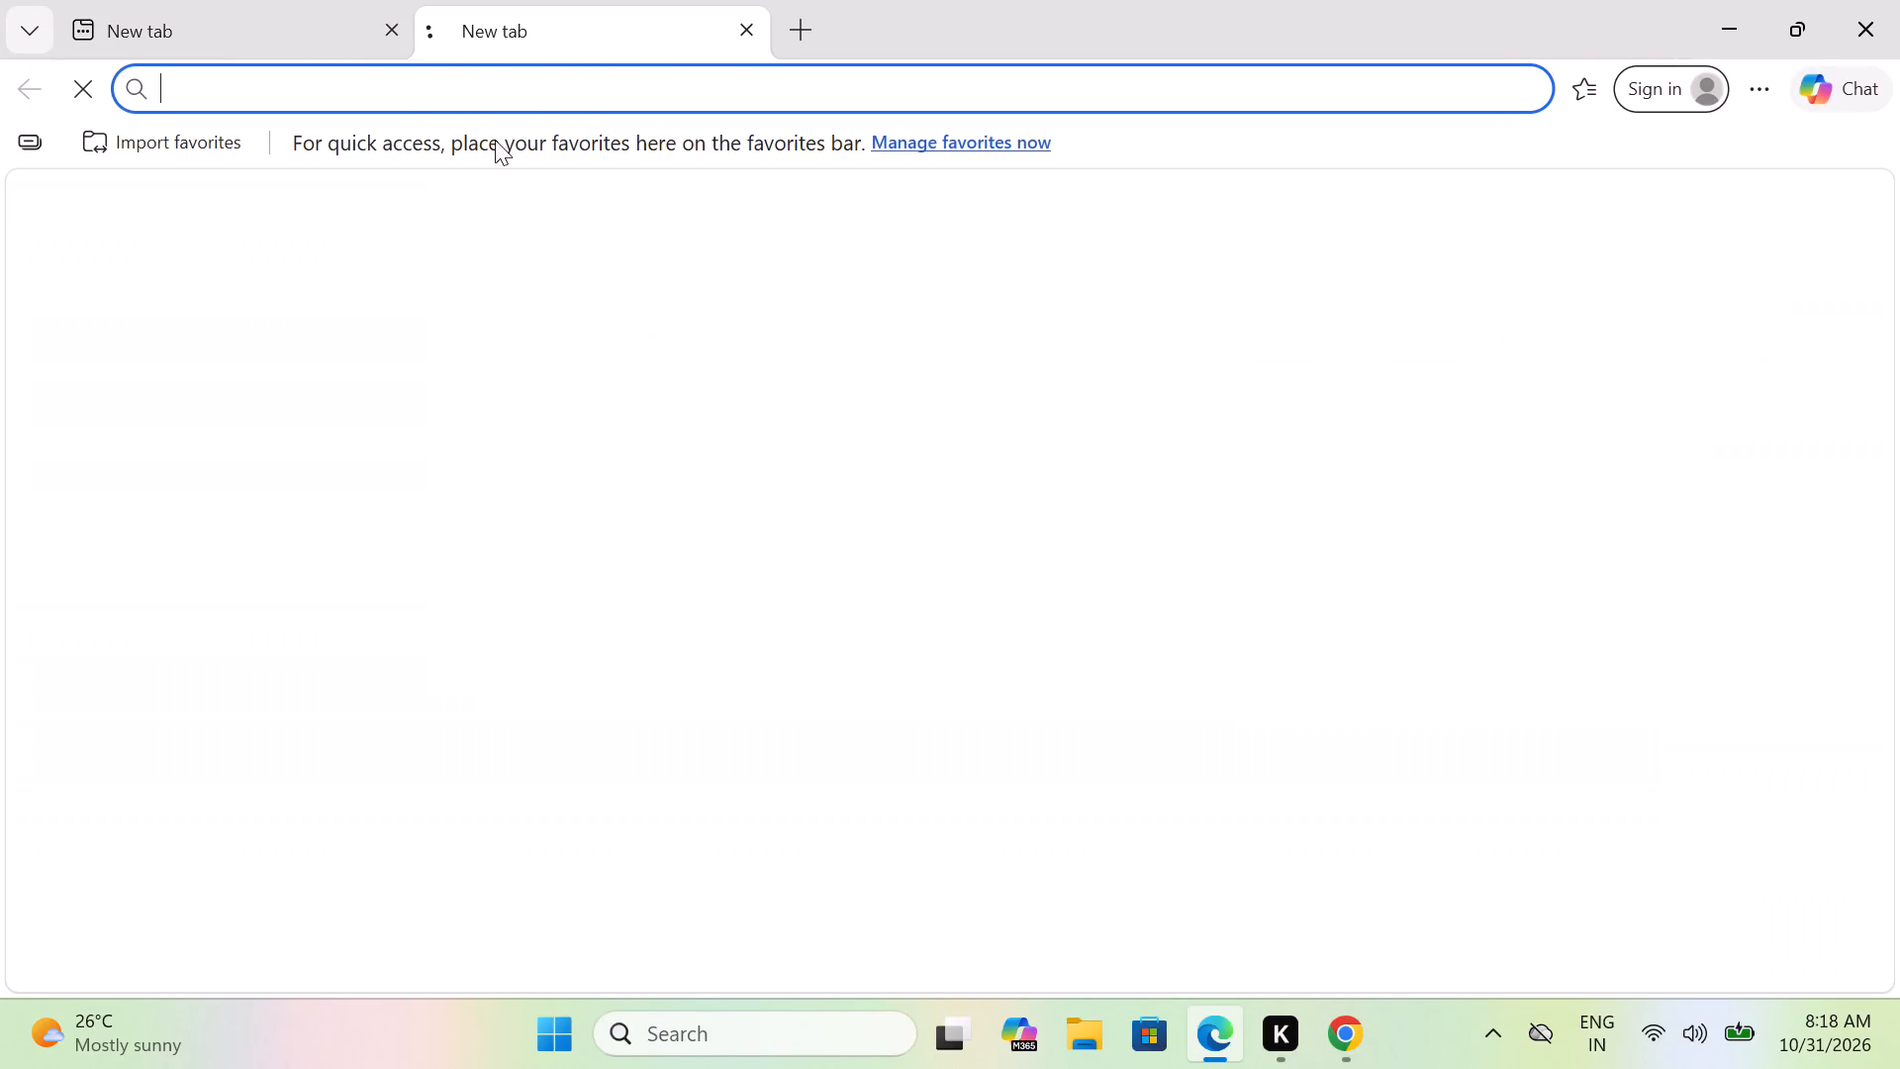
left_click(393, 41)
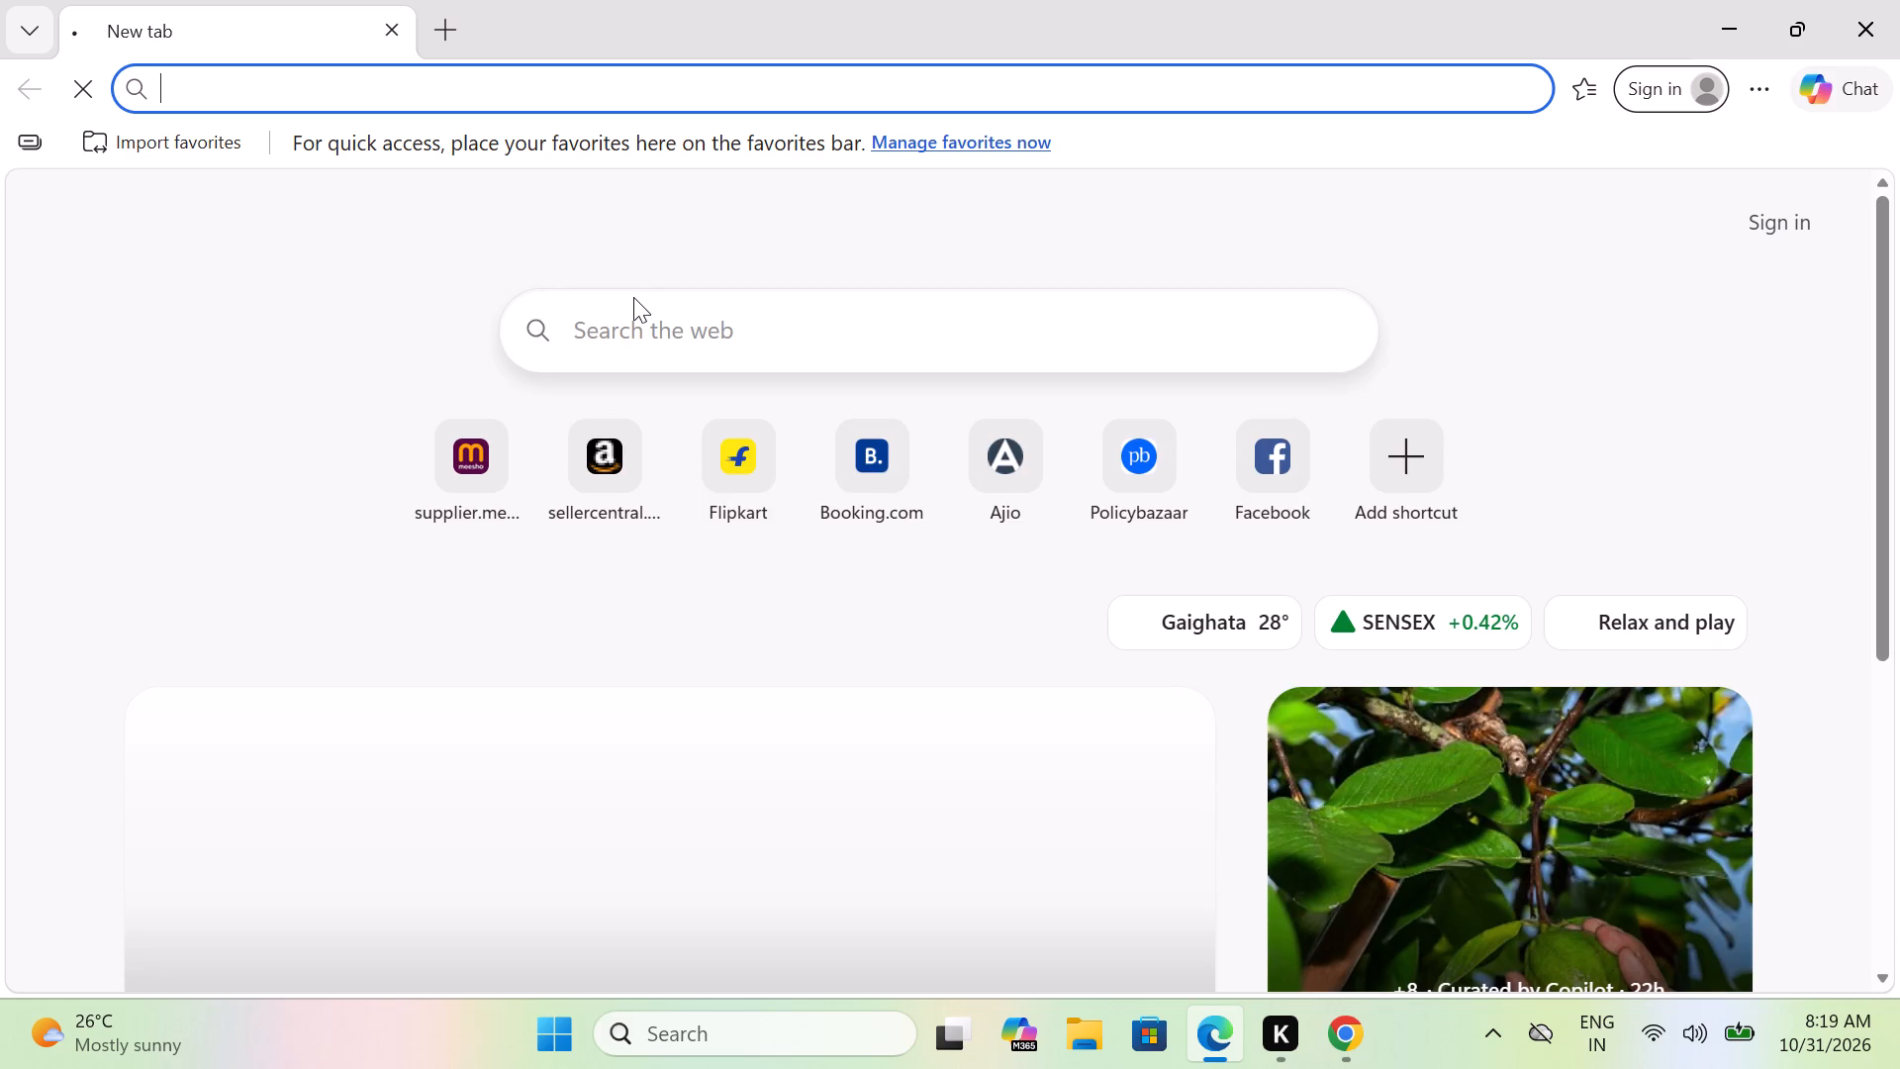
left_click(603, 488)
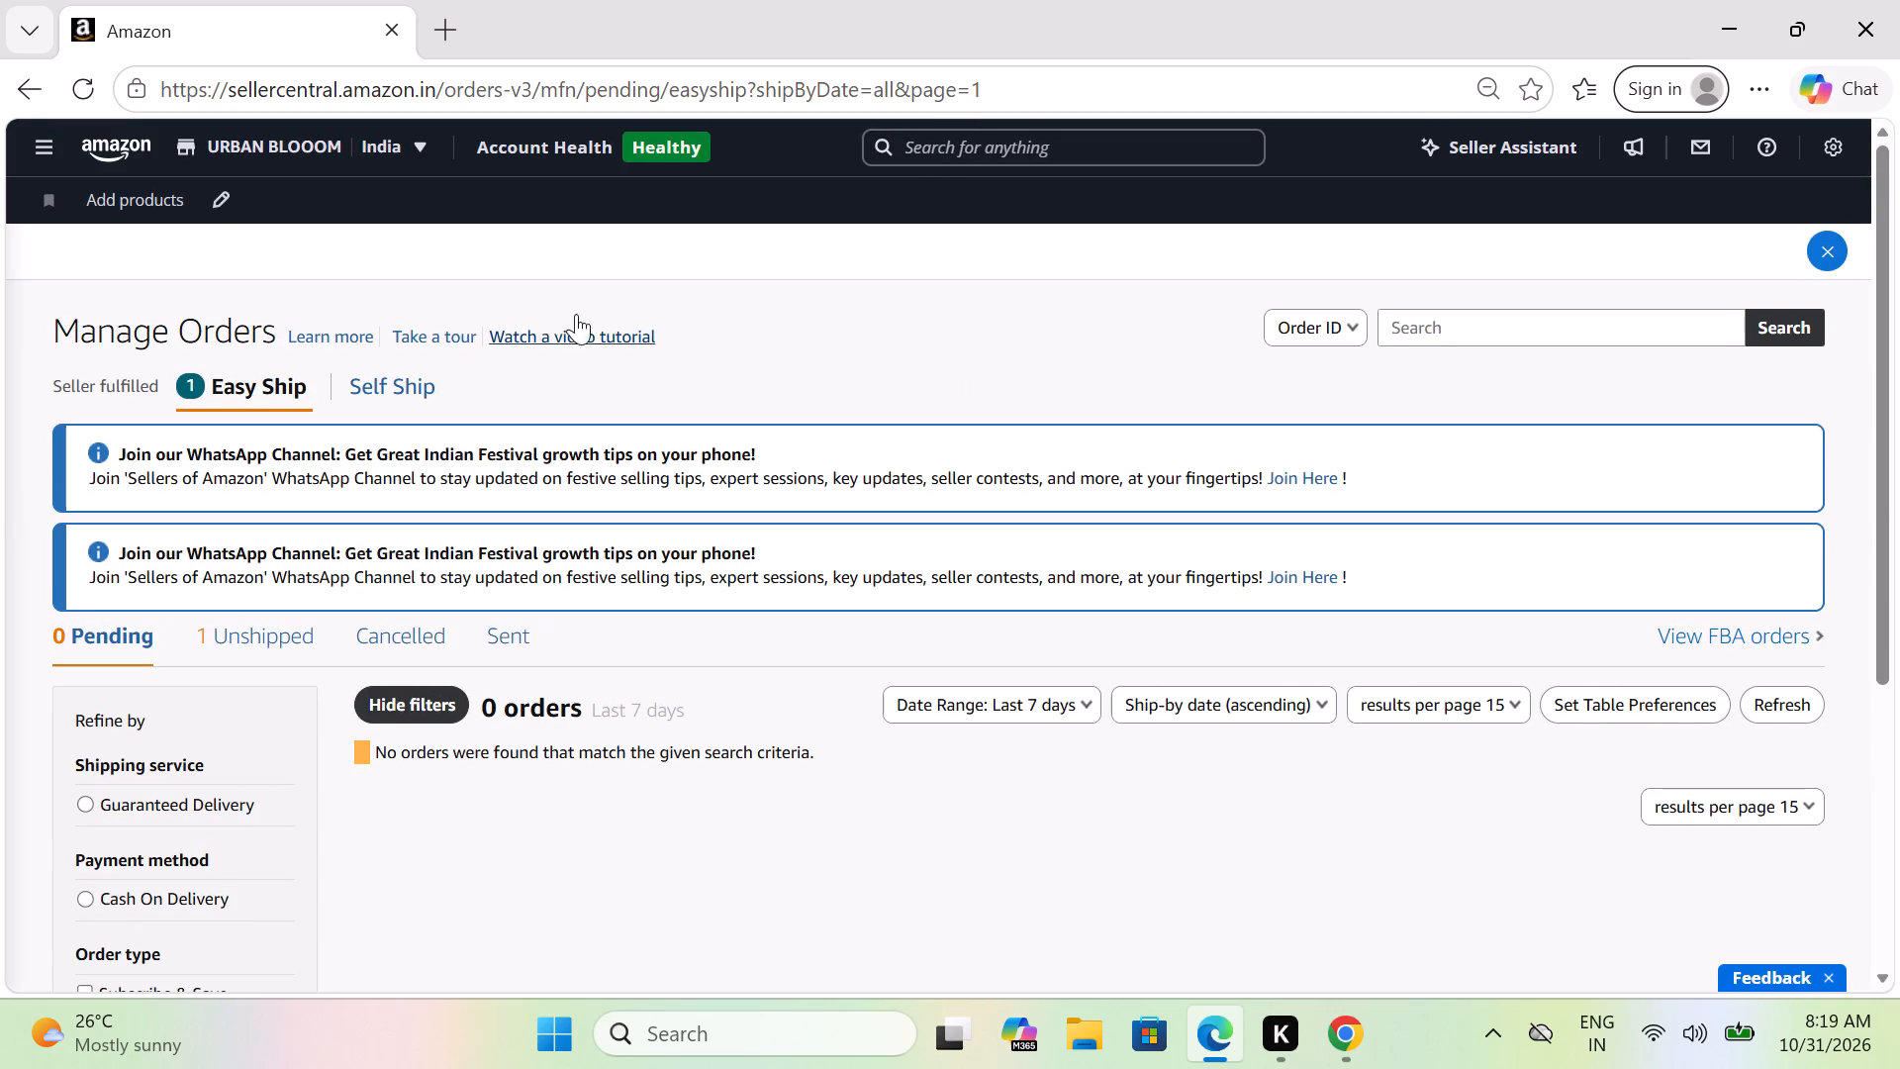
scroll(510, 842, "down", 2)
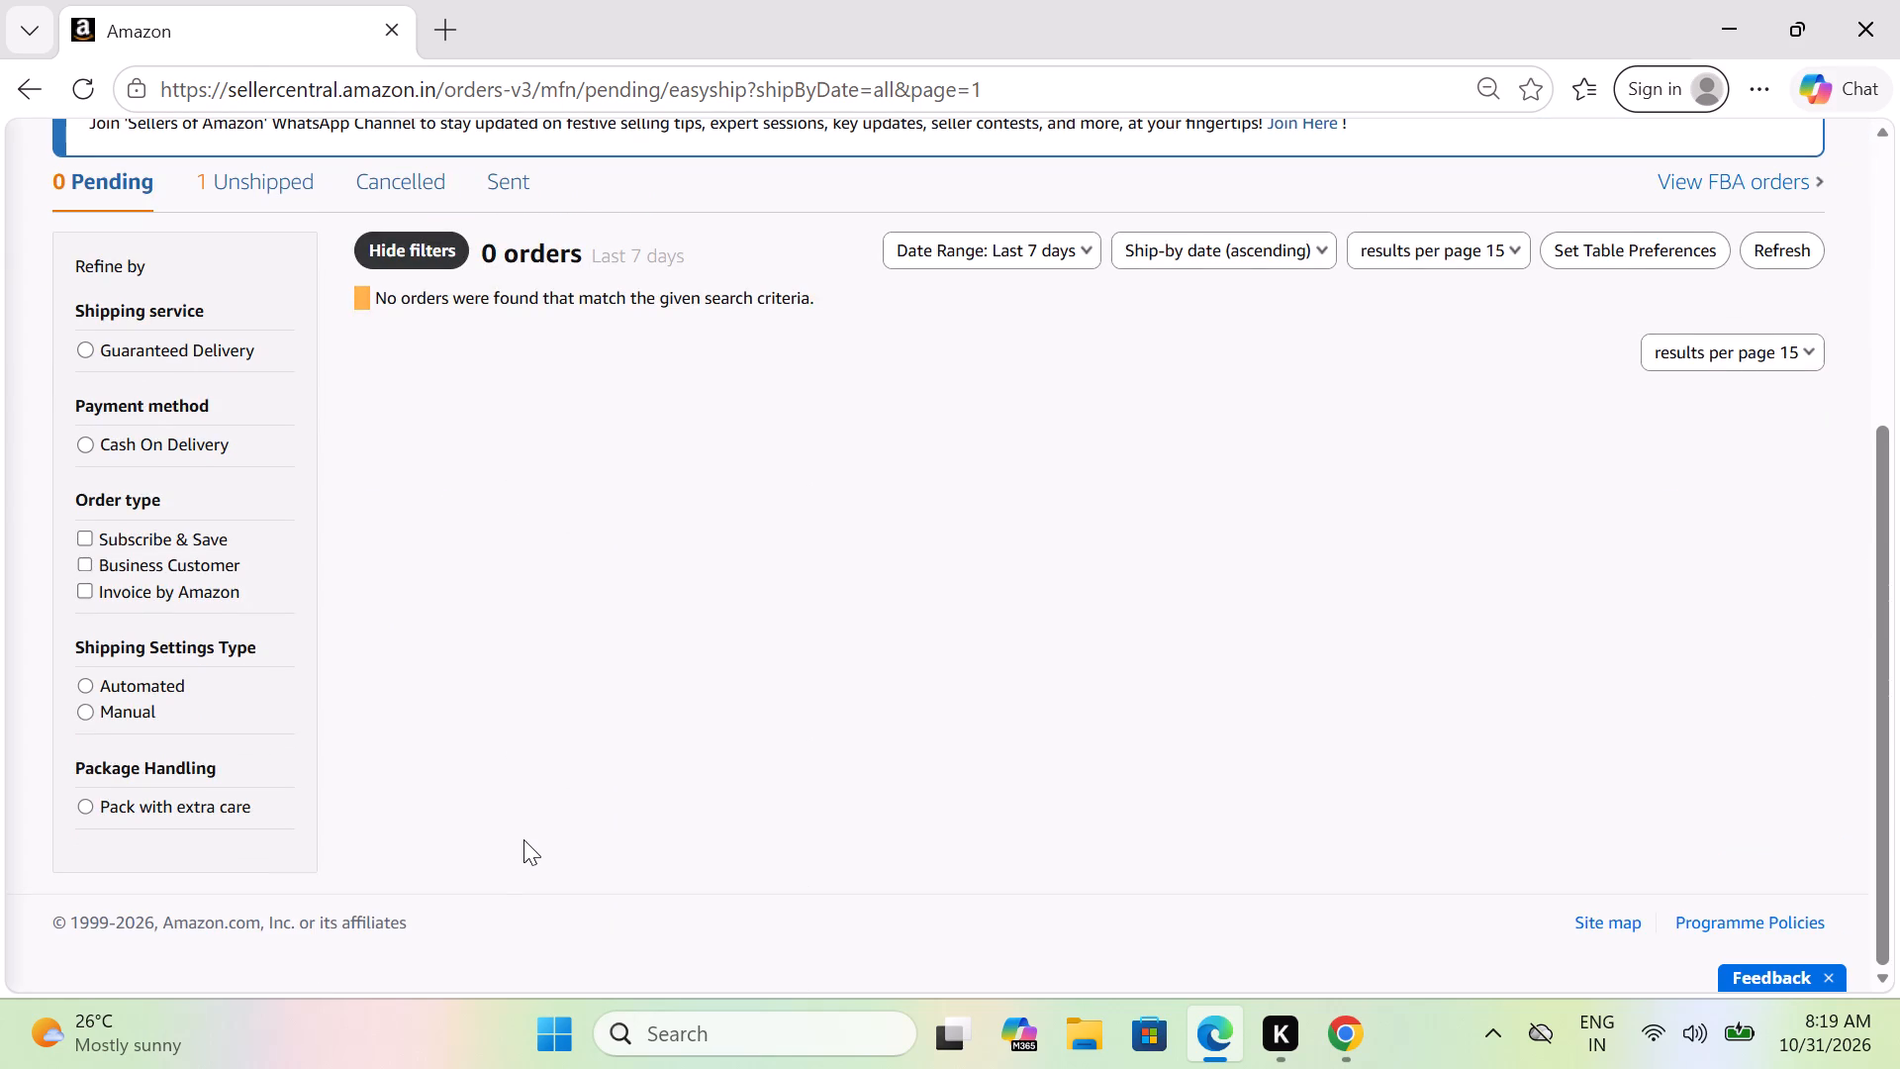
scroll(524, 839, "up", 1)
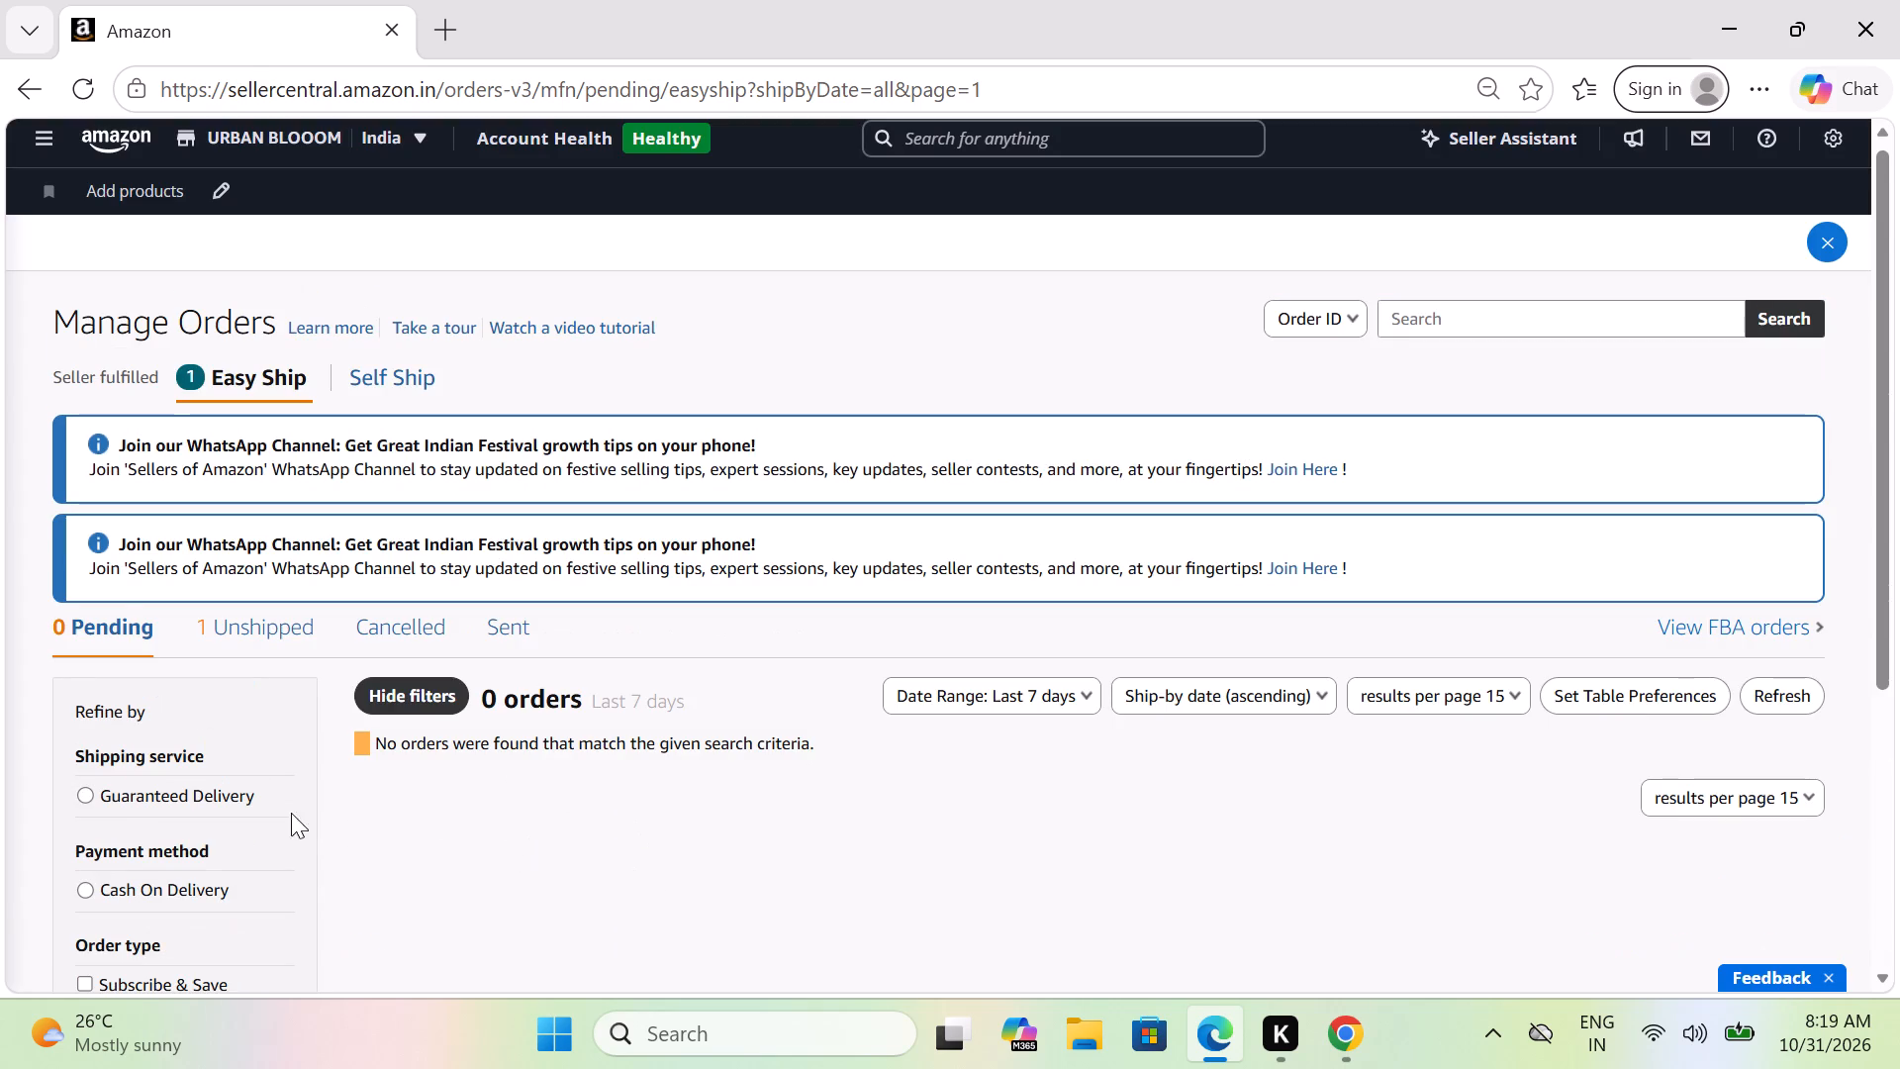
scroll(242, 824, "down", 1)
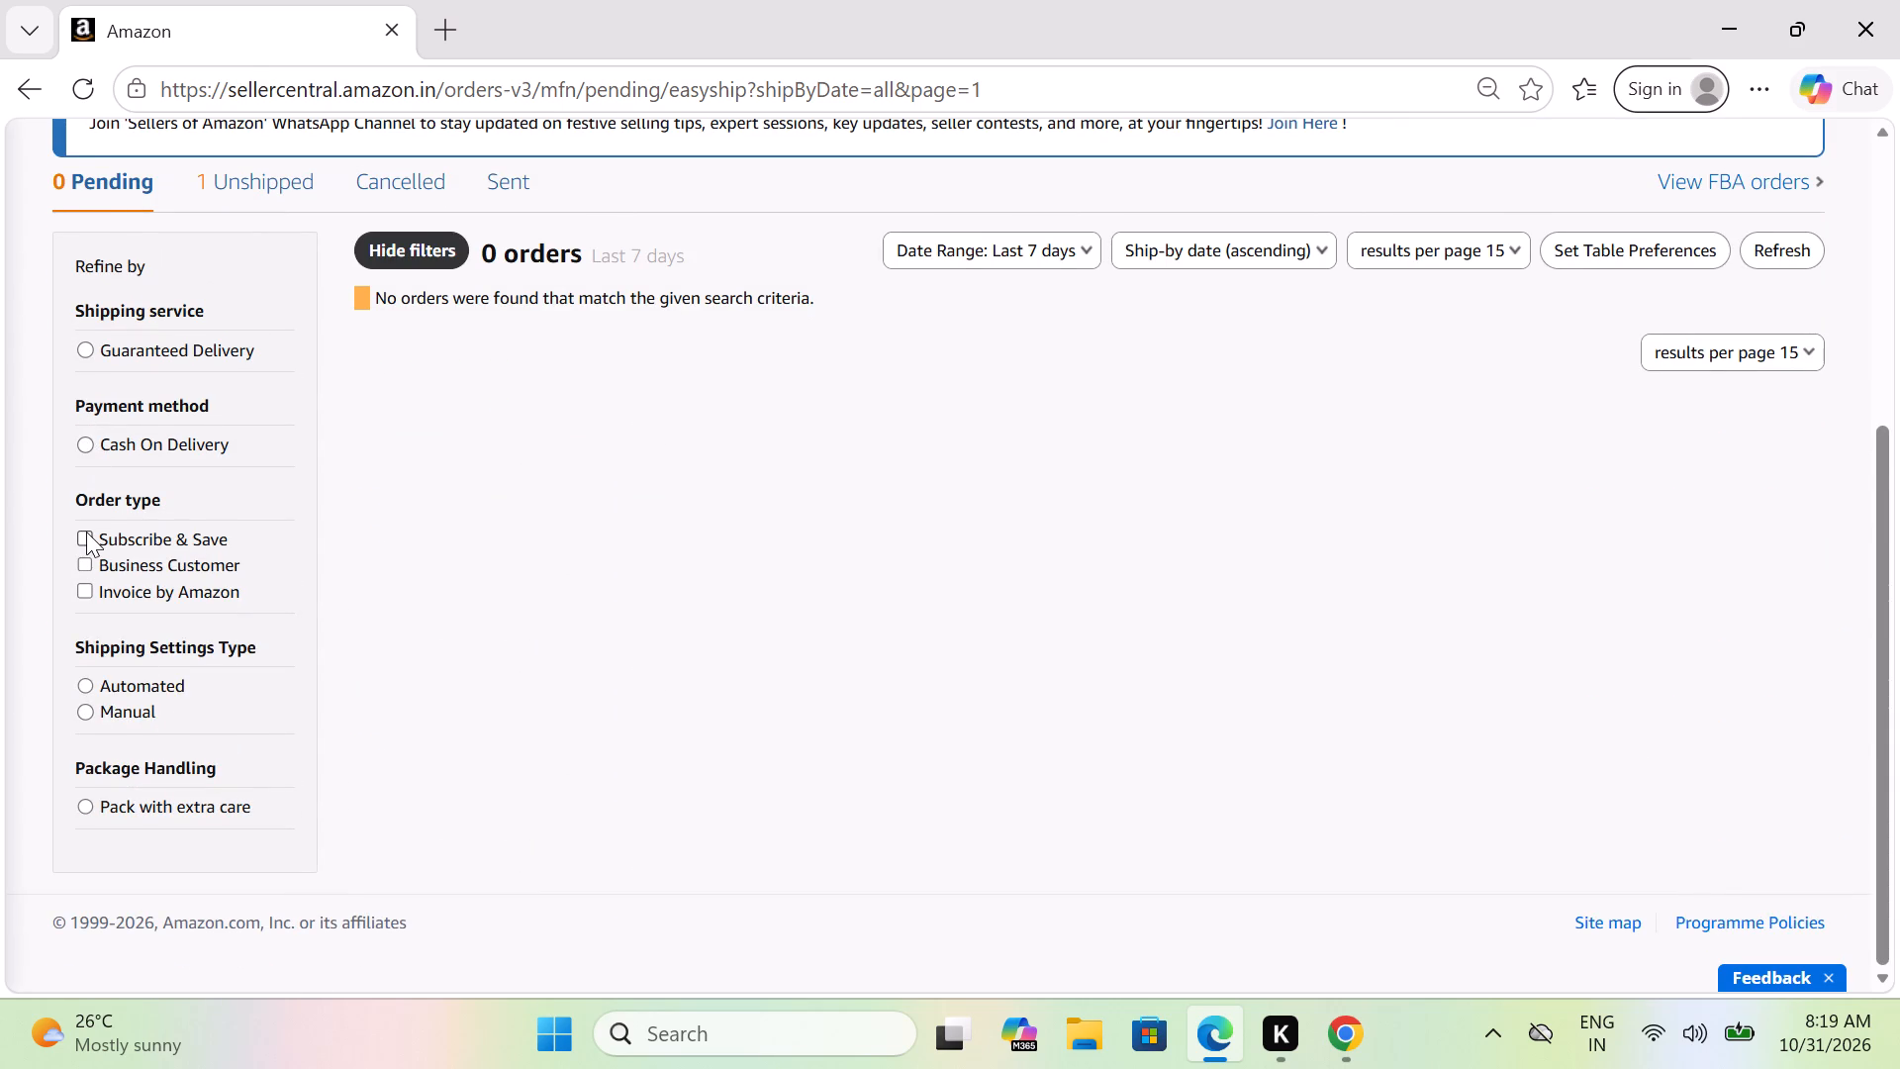
scroll(117, 415, "up", 2)
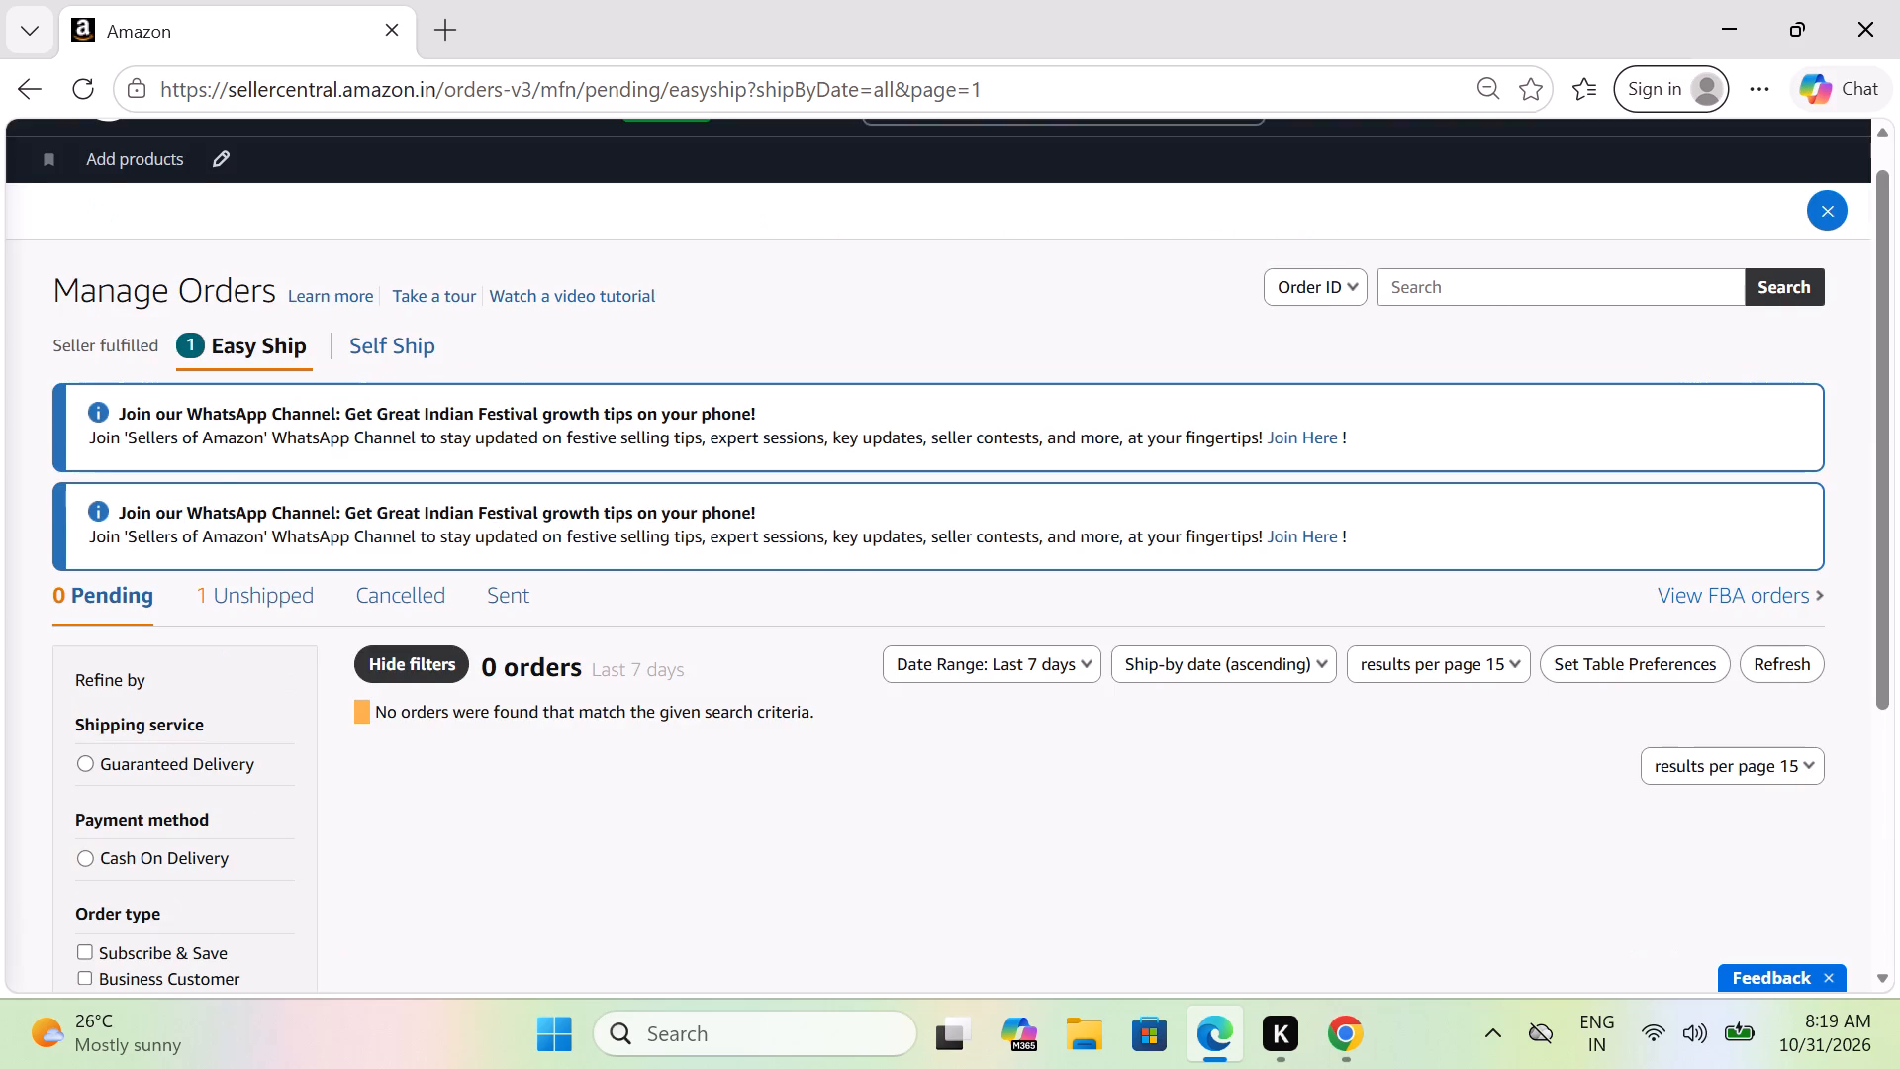
left_click(238, 646)
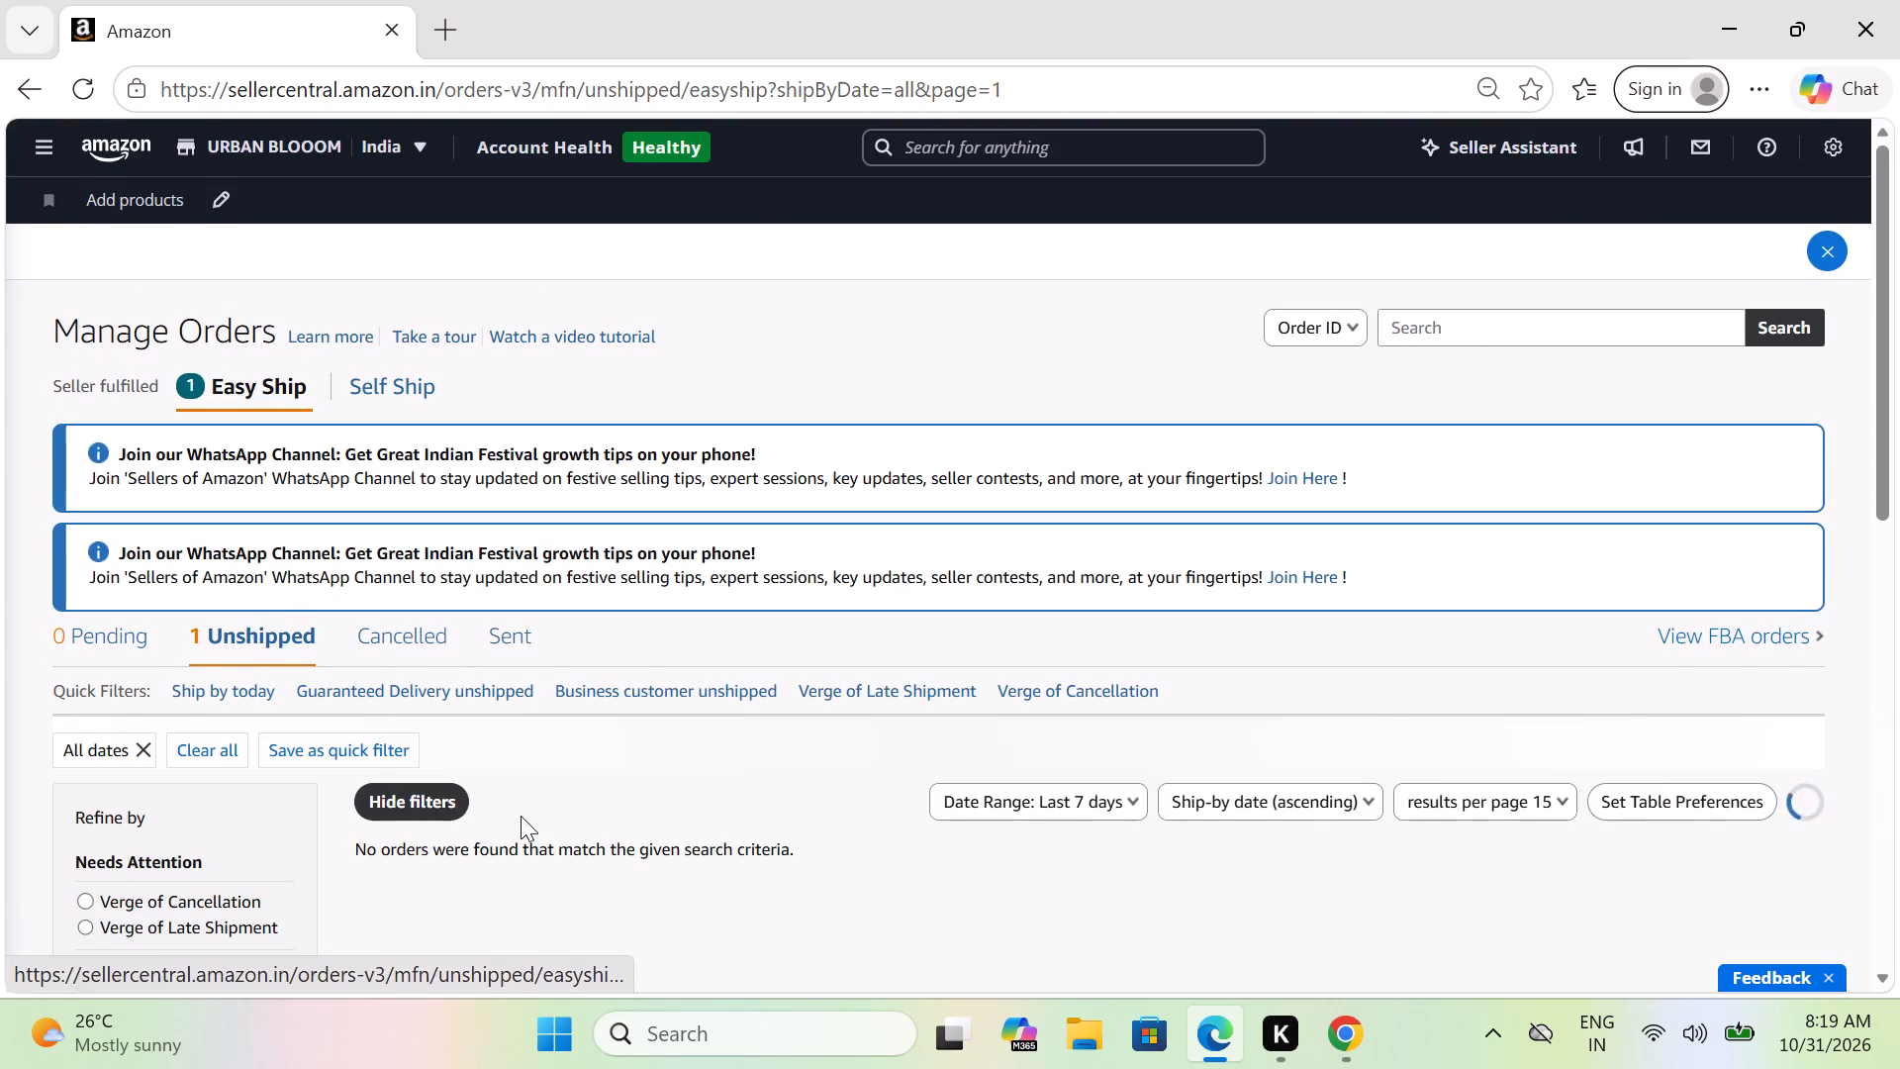
Request pickup slots for the unshipped tuberose bulb order, keeping the prefilled 300 g weight and 5 × 5 × 5 cm dimensions.
scroll(521, 801, "down", 1)
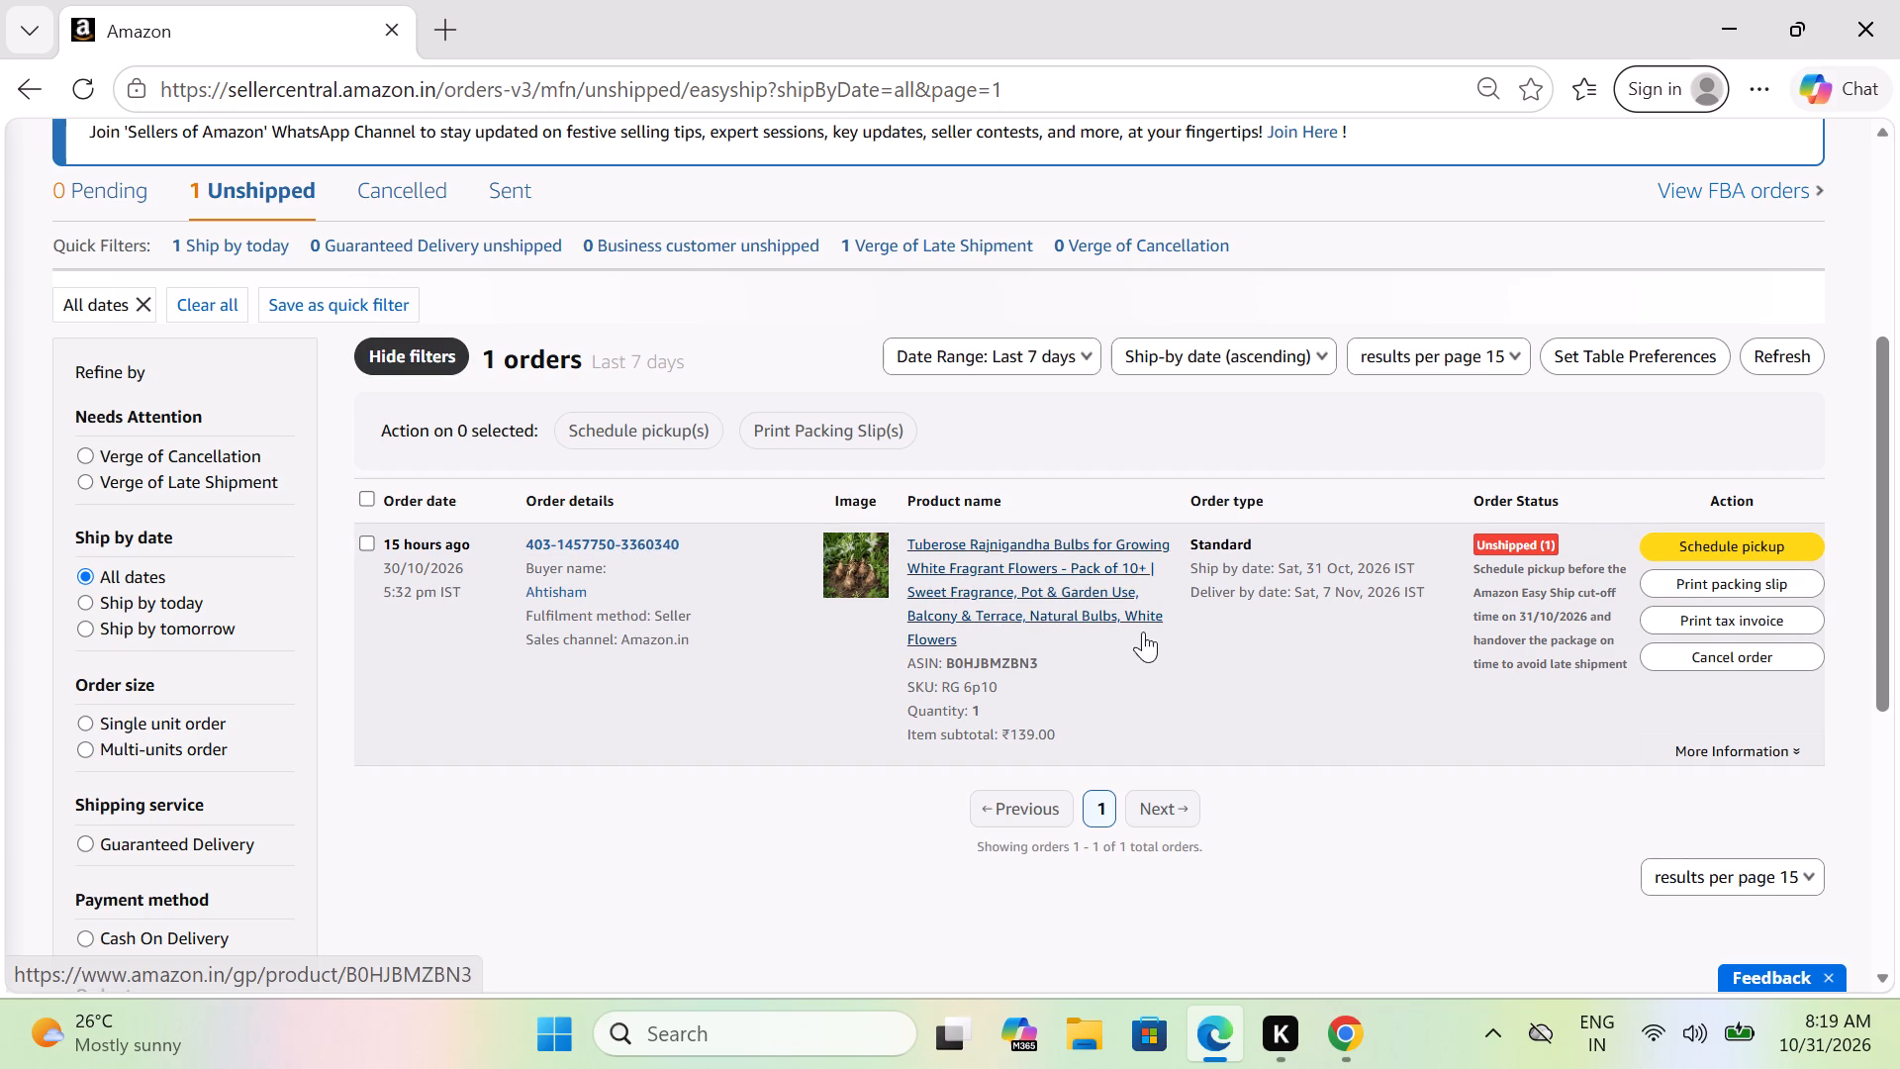
left_click(1729, 550)
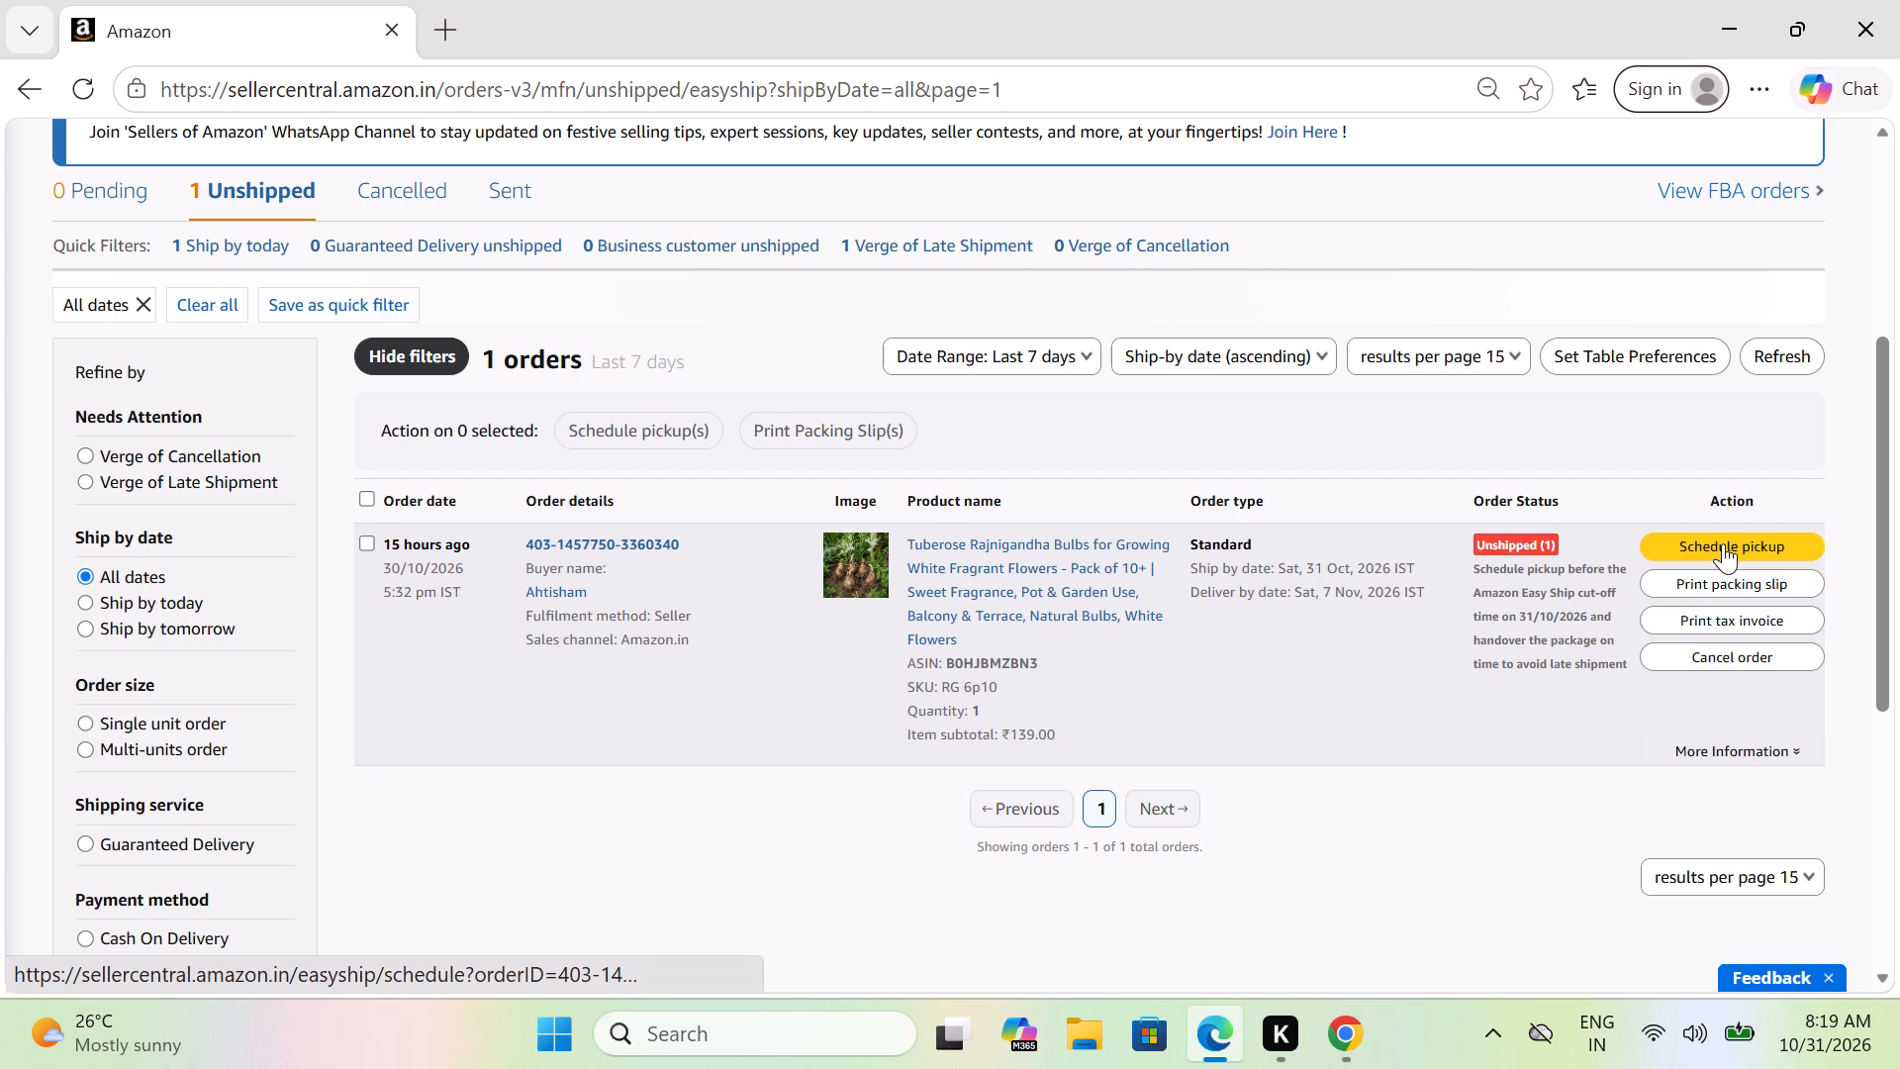
left_click(1723, 543)
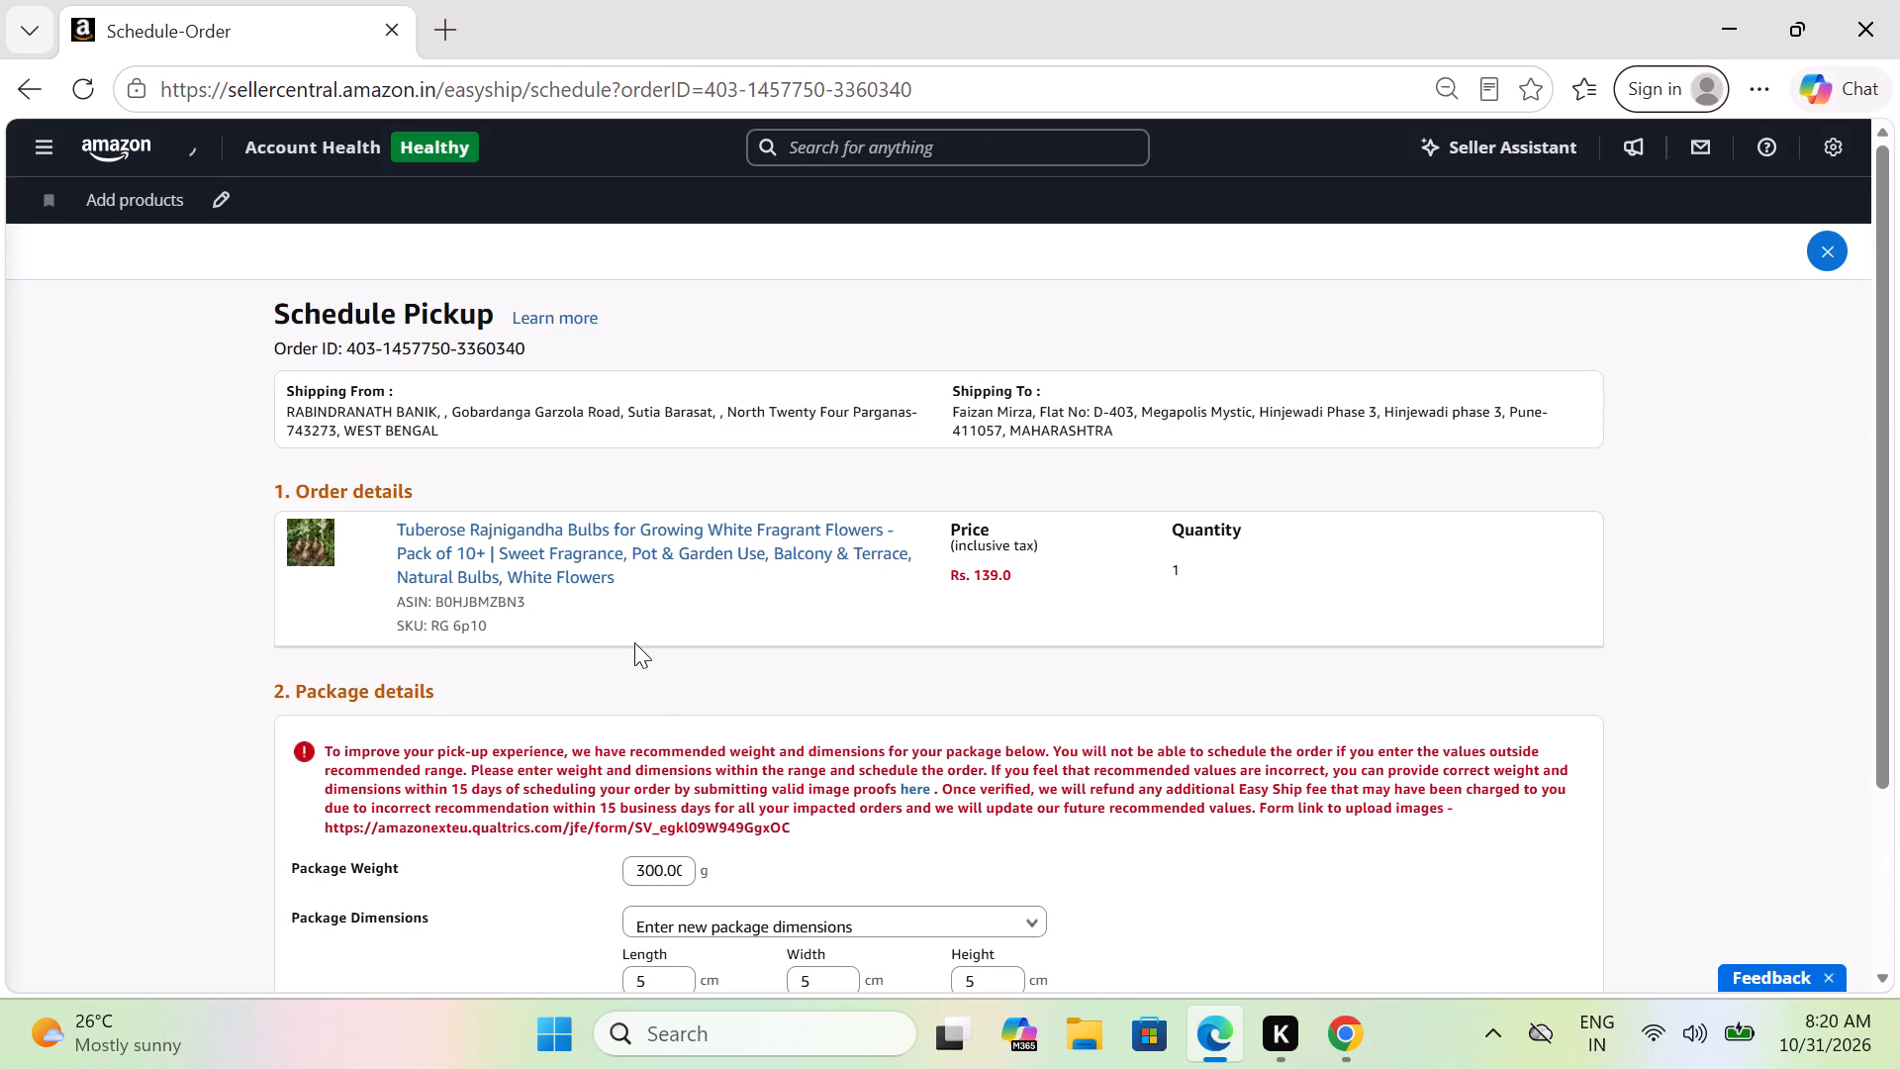
scroll(634, 642, "down", 1)
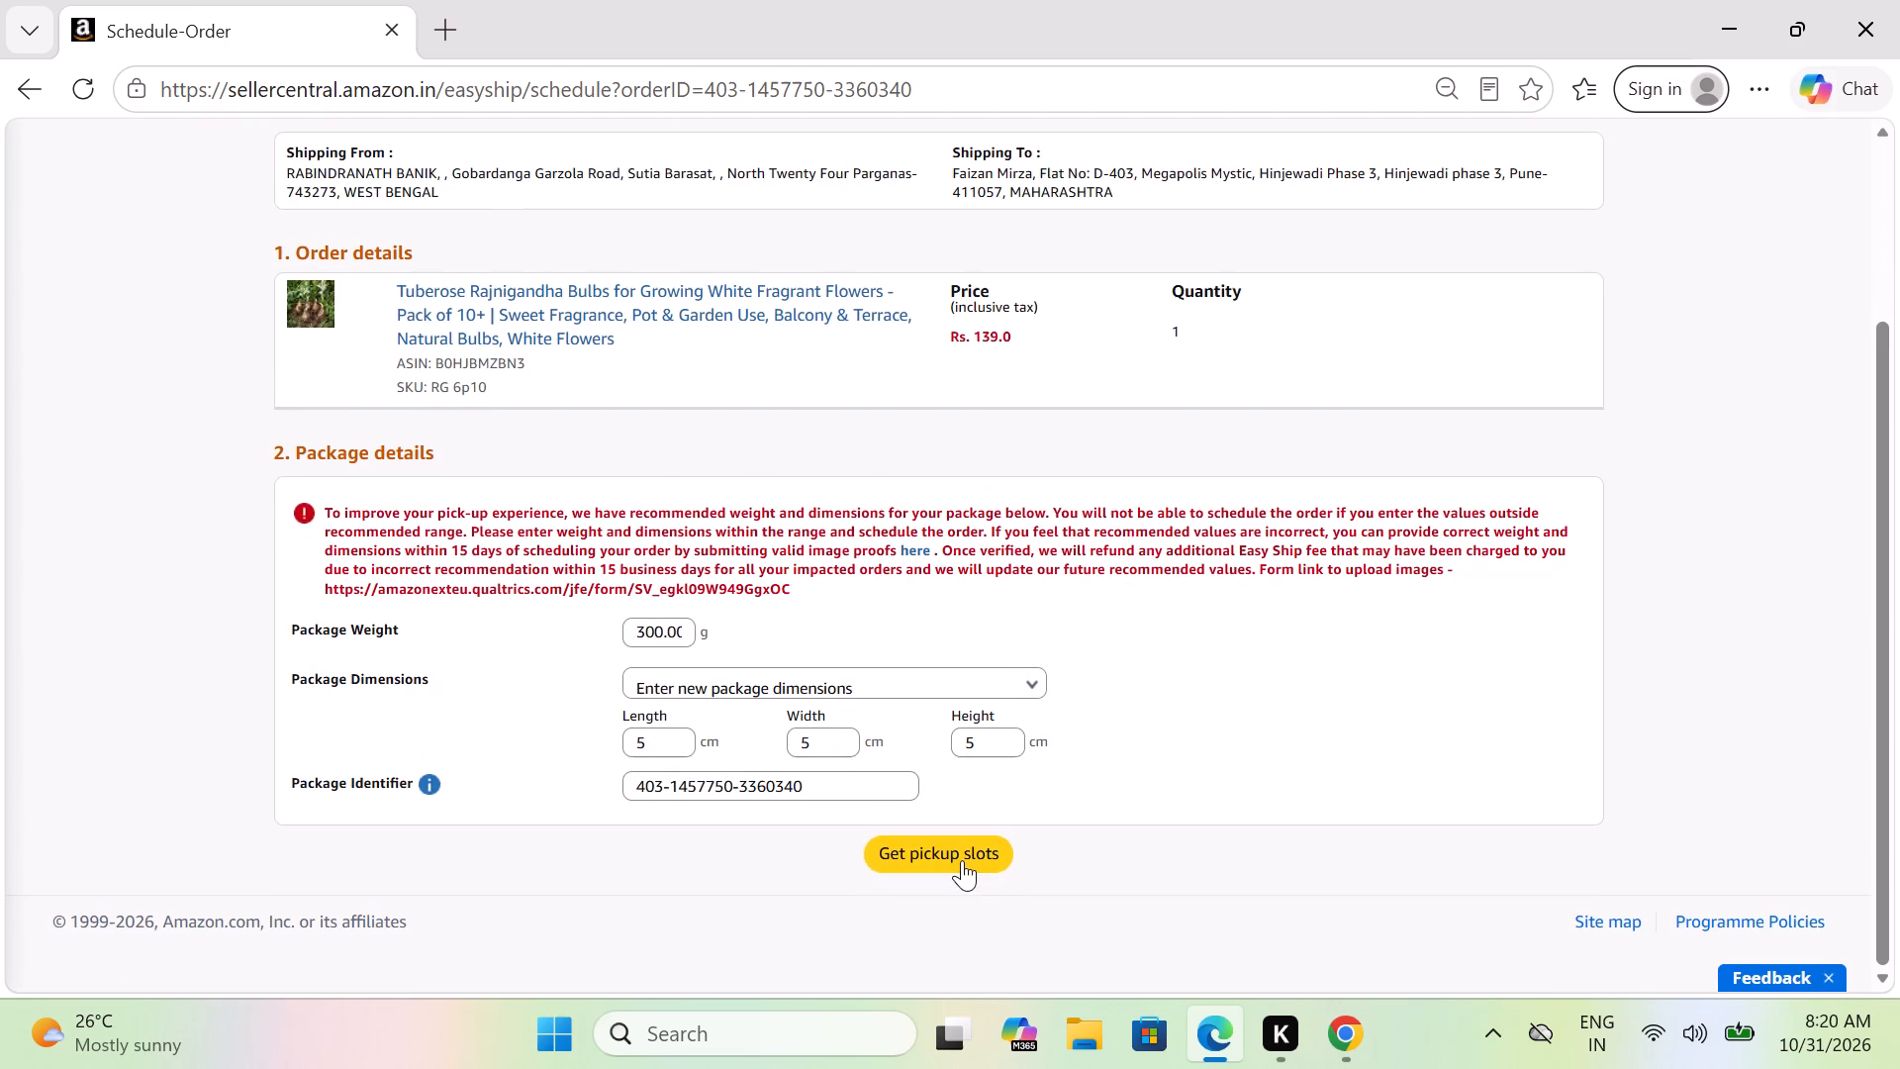
left_click(962, 860)
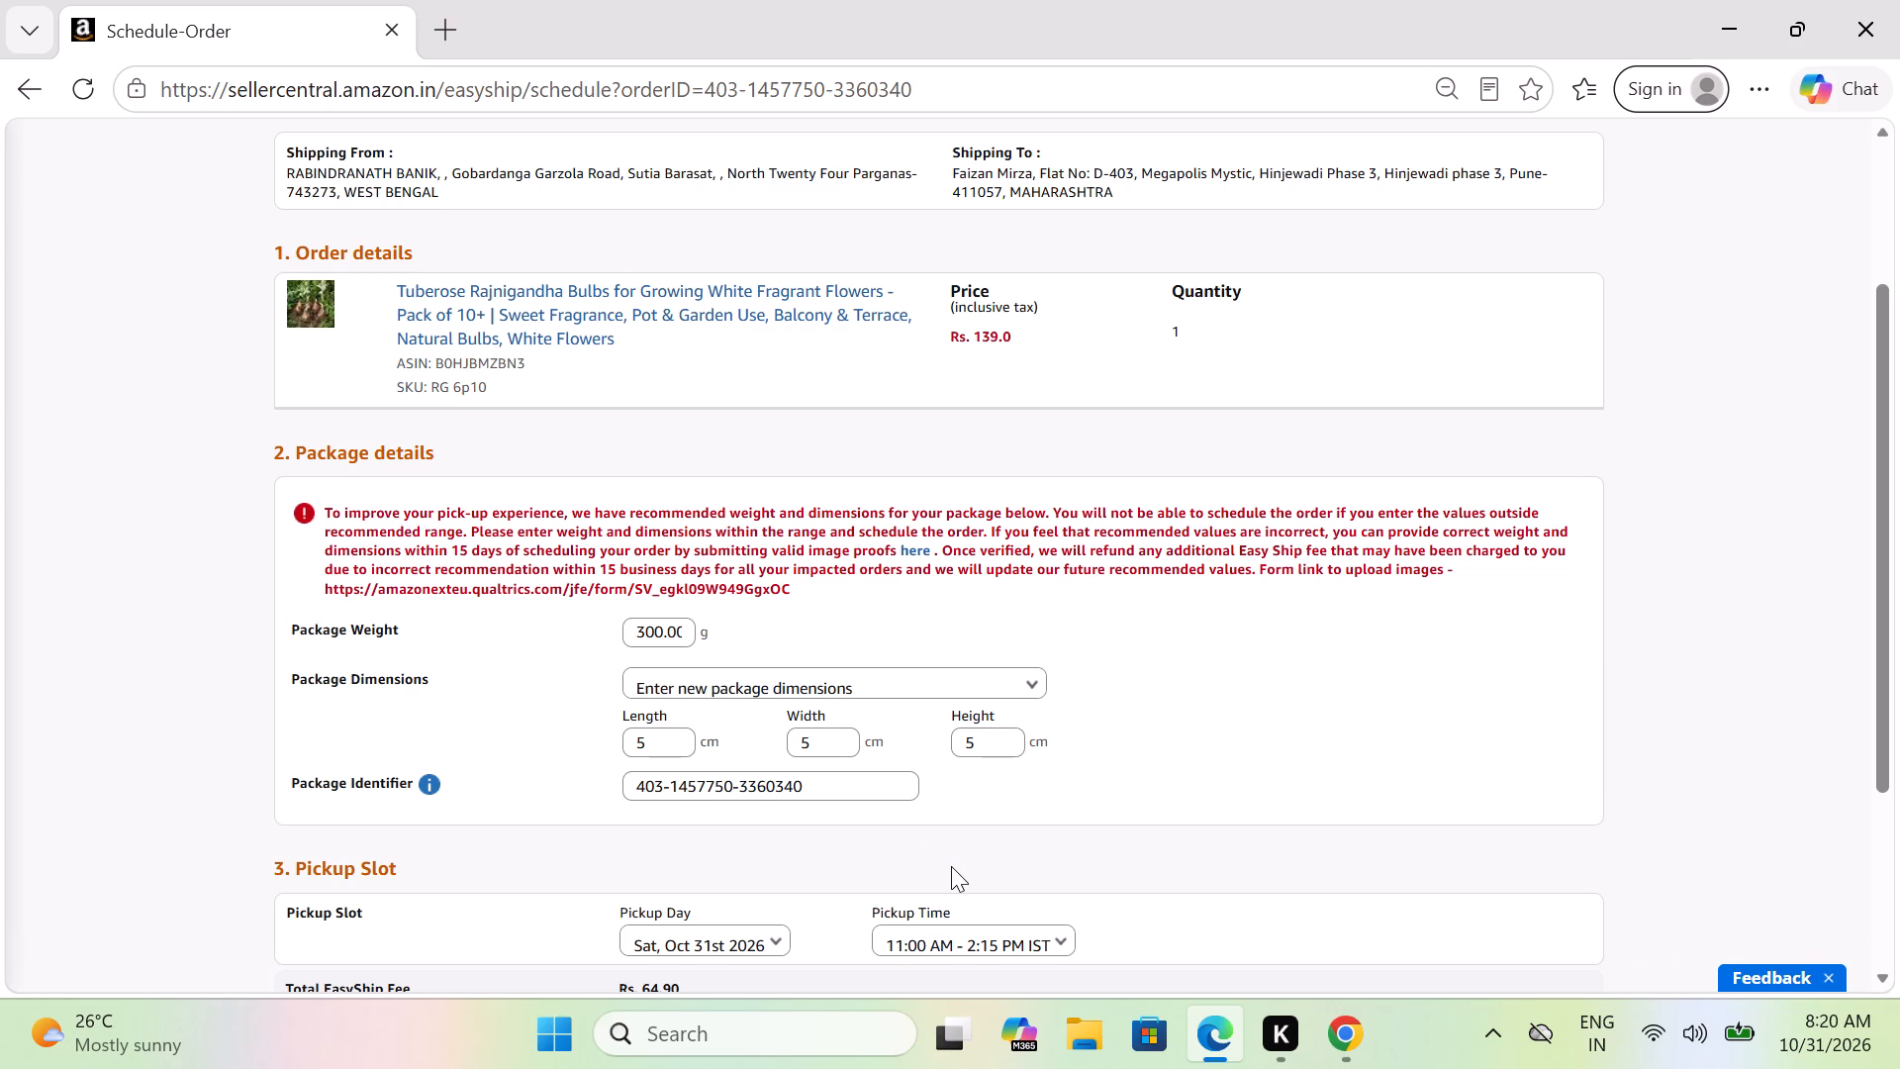
Schedule the order's pickup for Sat, Oct 31st 2026, keeping the 11:00 AM - 2:15 PM IST slot.
scroll(924, 830, "down", 1)
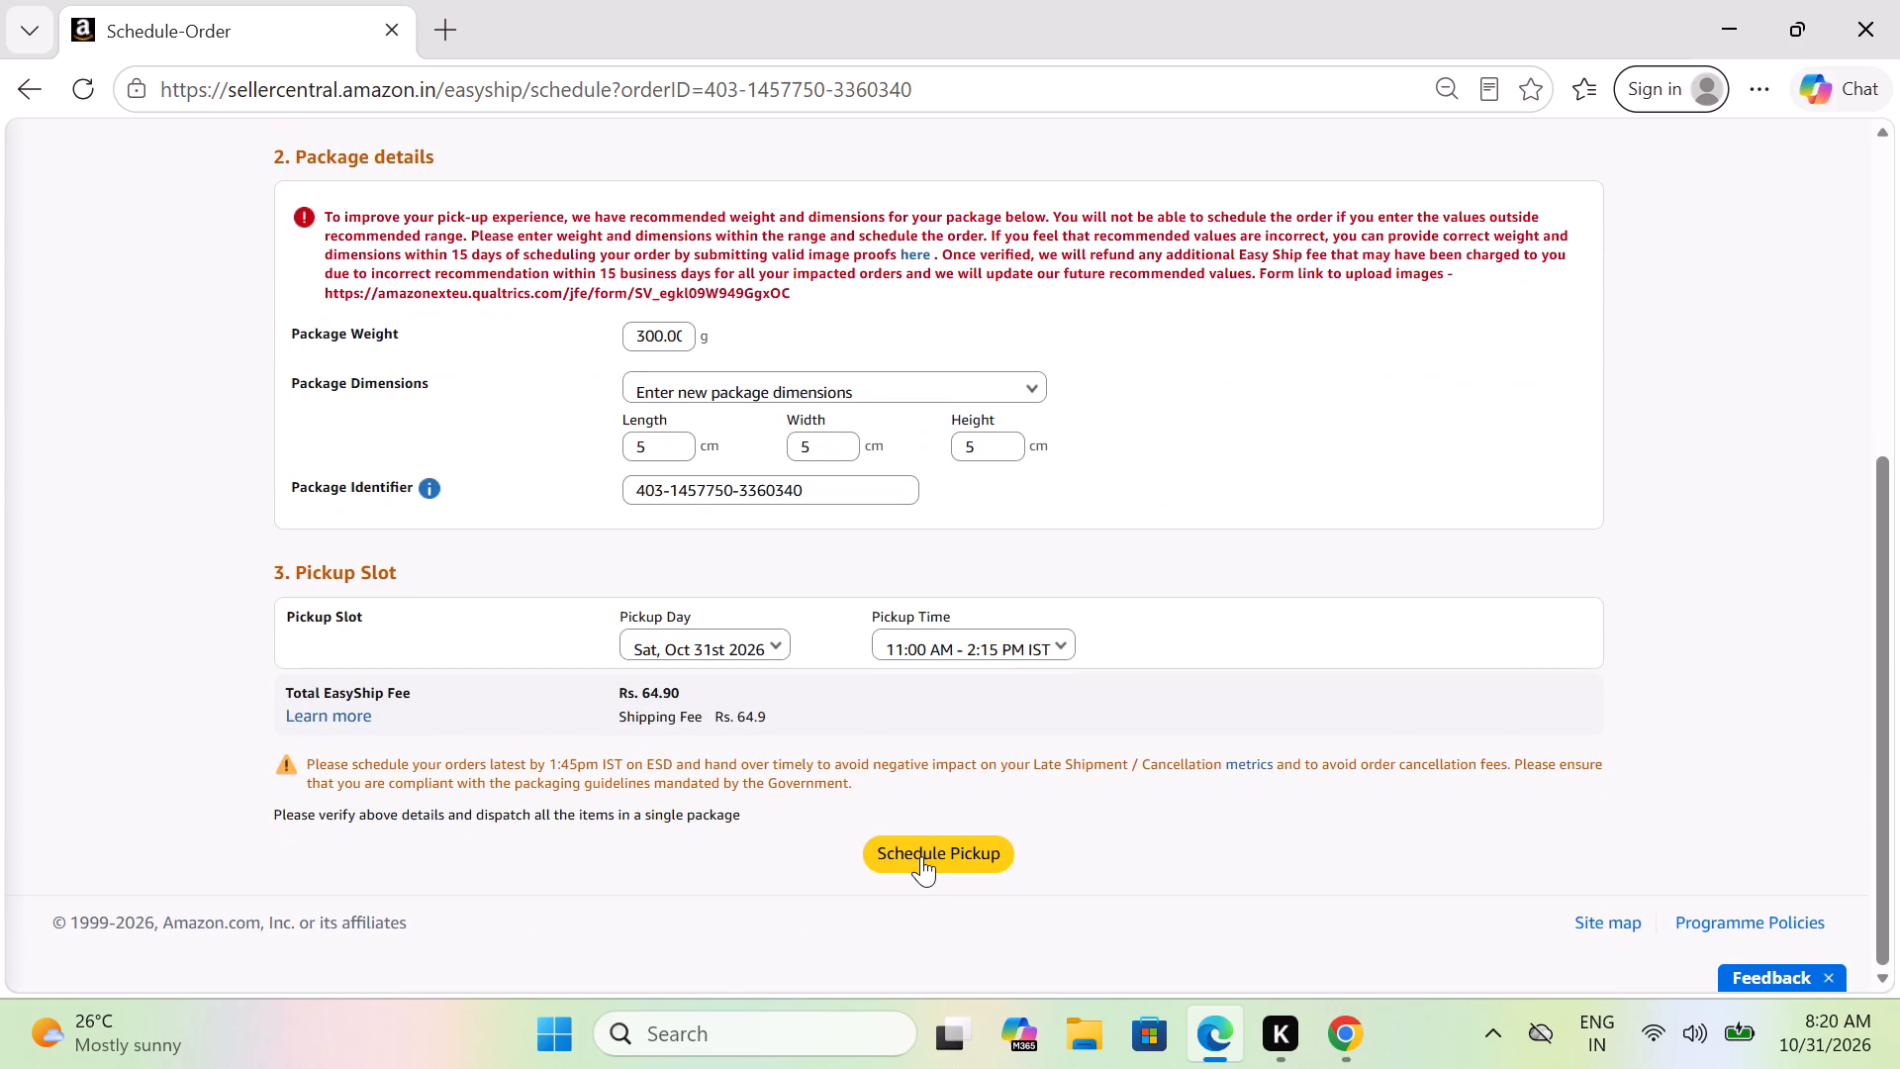
left_click(924, 853)
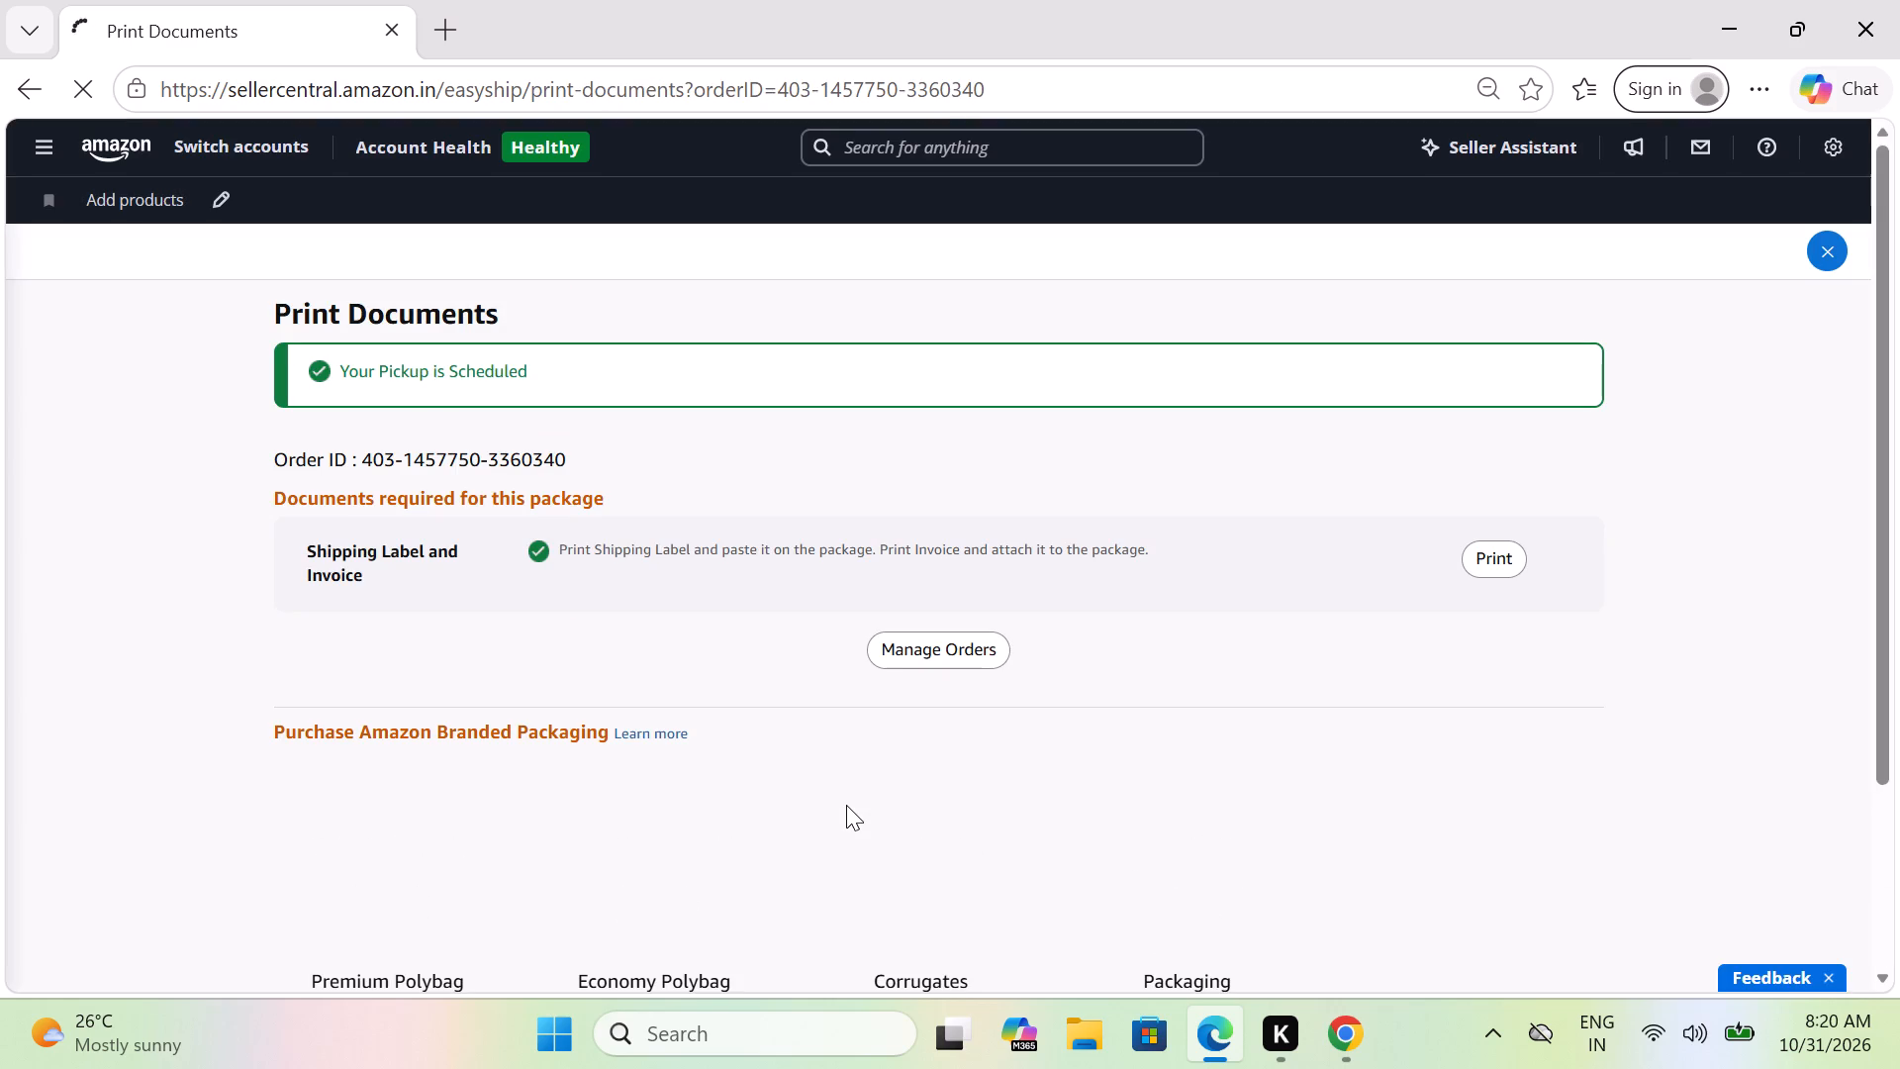
Print the shipping label and invoice for the scheduled tuberose bulb order.
left_click(1483, 572)
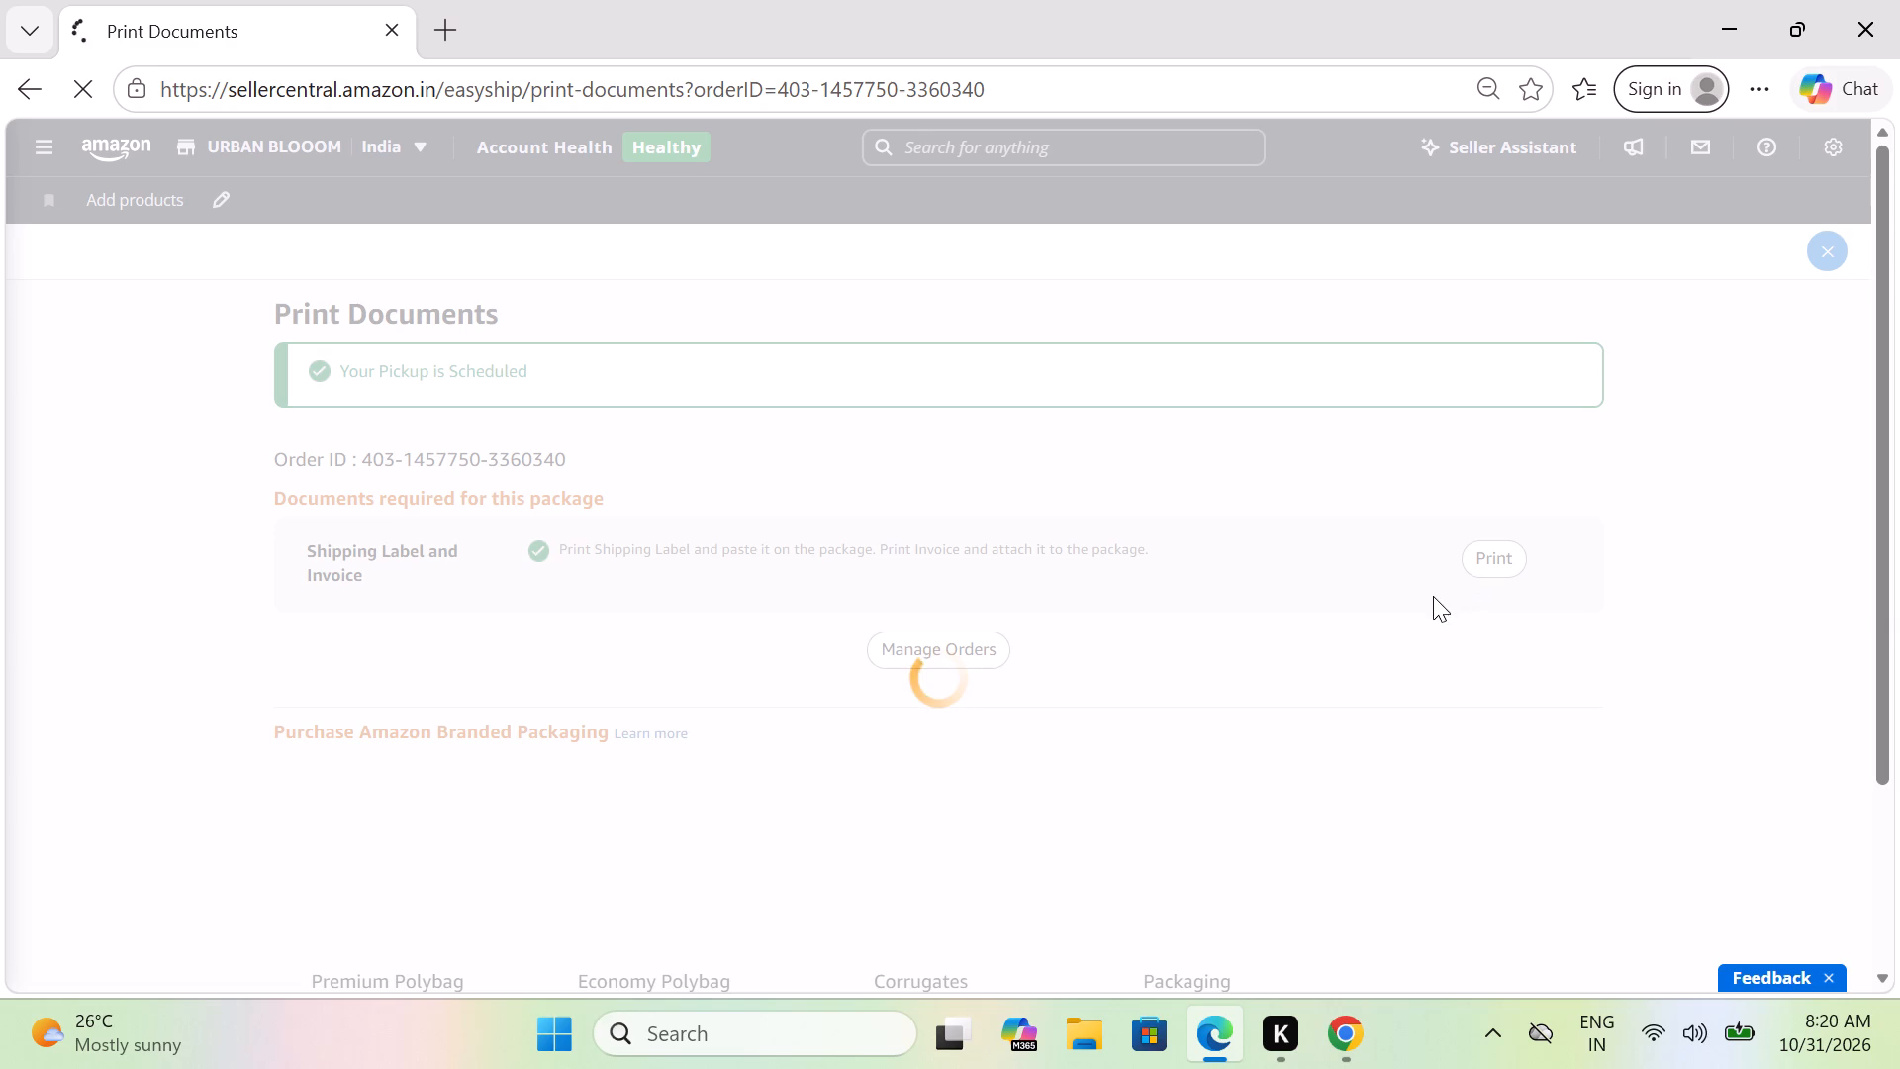
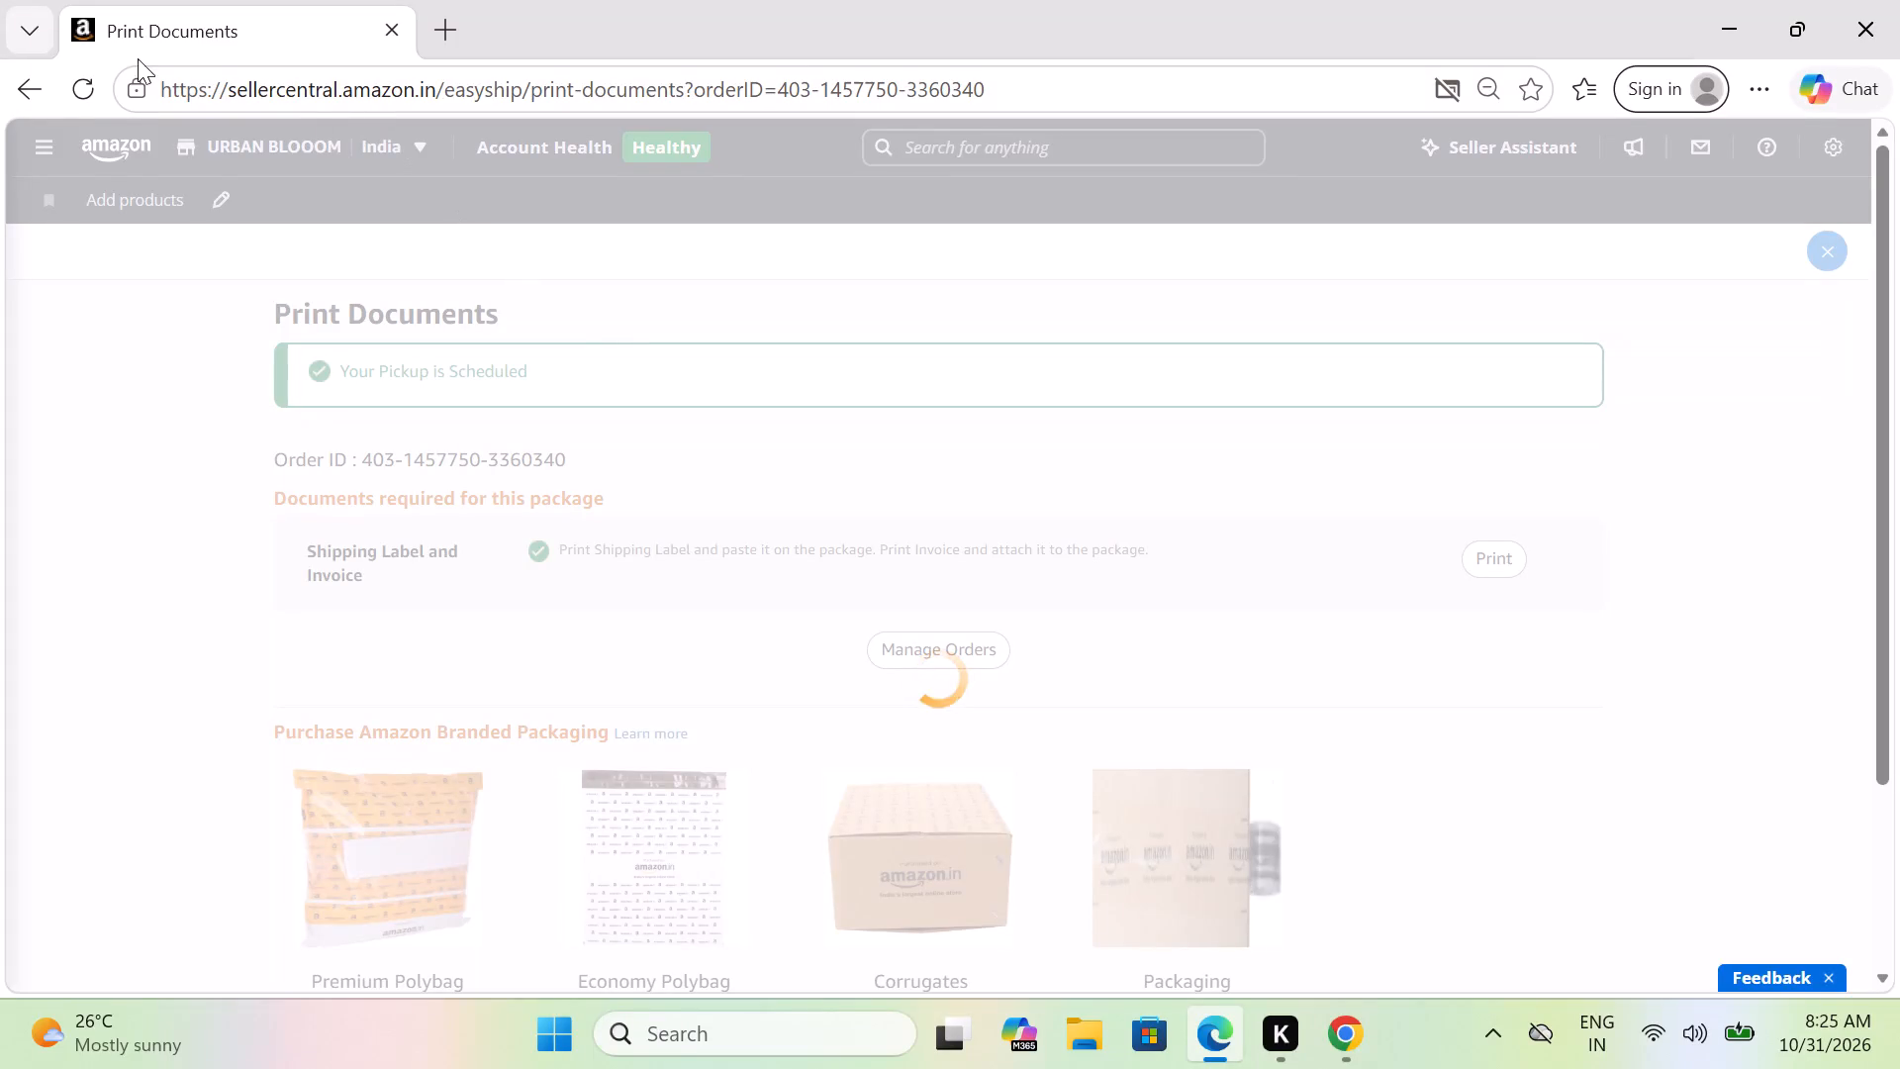
Reload the stalled Print Documents page and print the scheduled order's shipping label and invoice again.
left_click(77, 94)
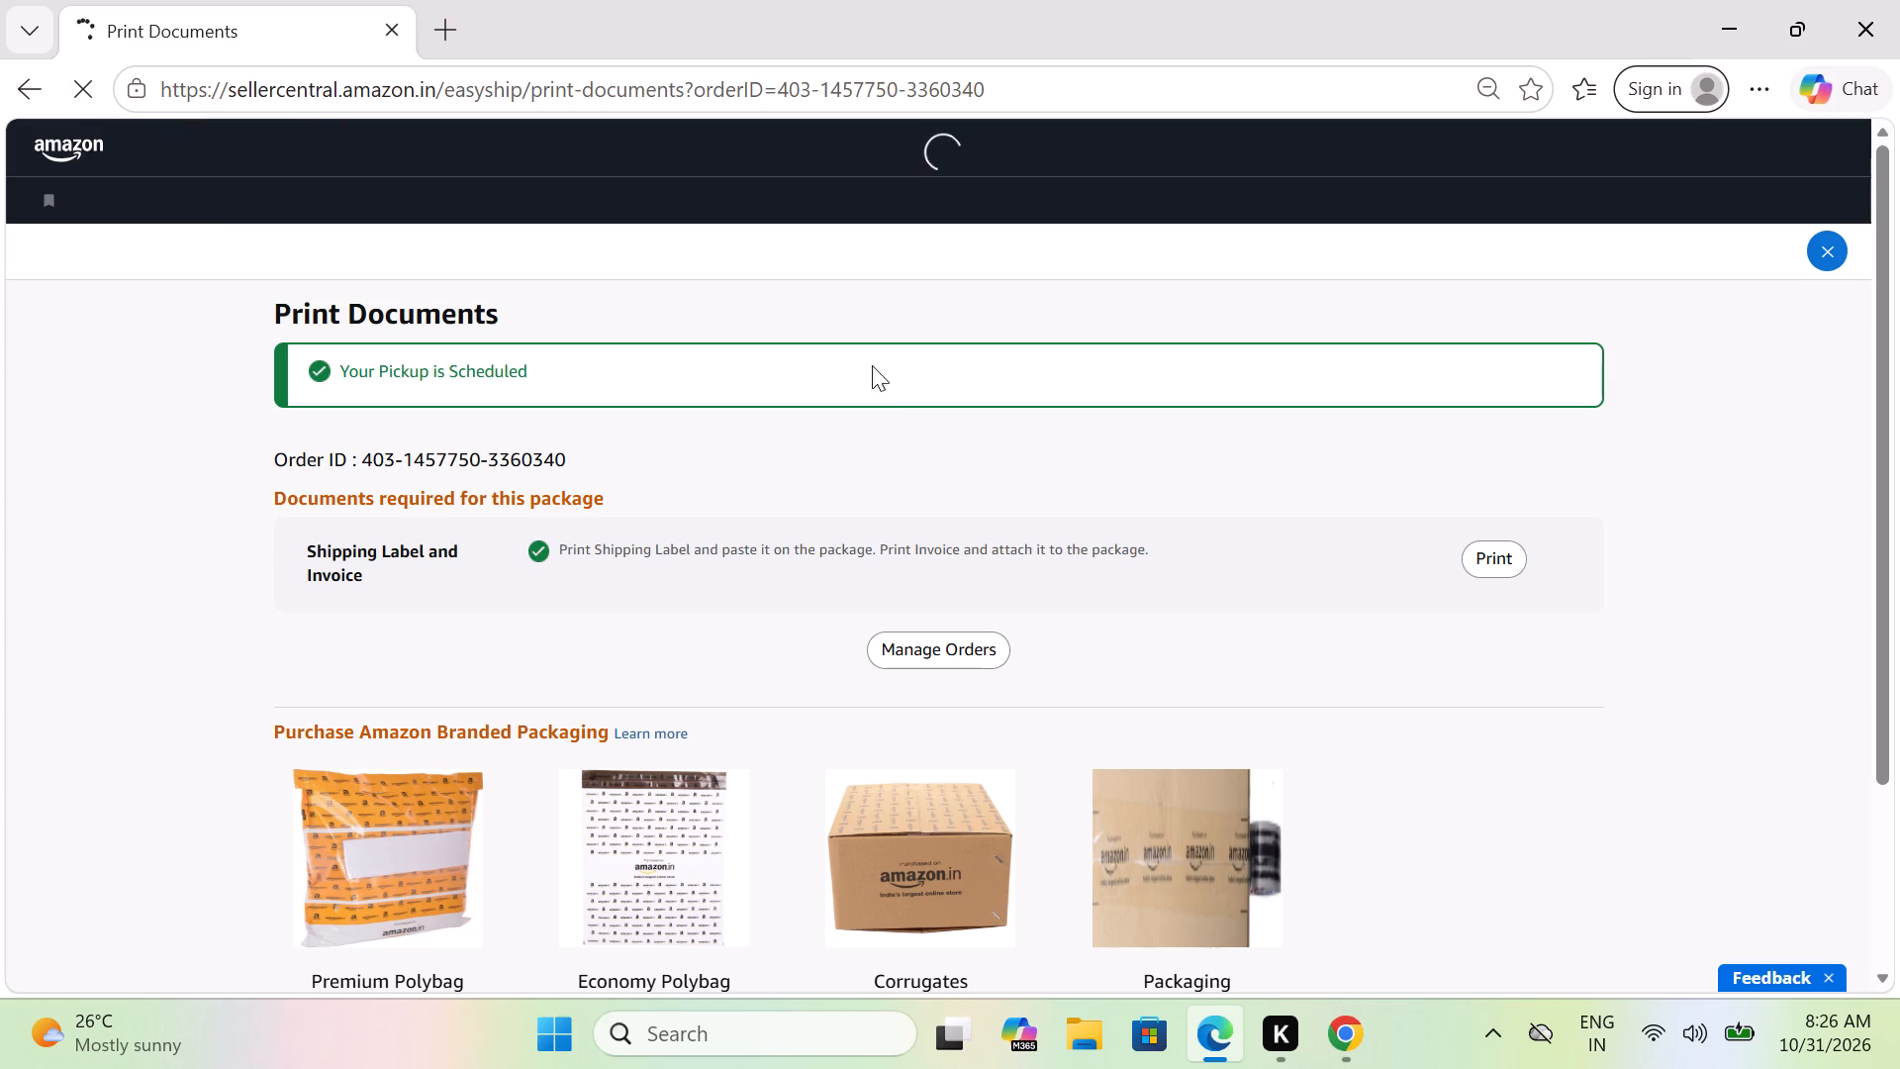
left_click(1513, 565)
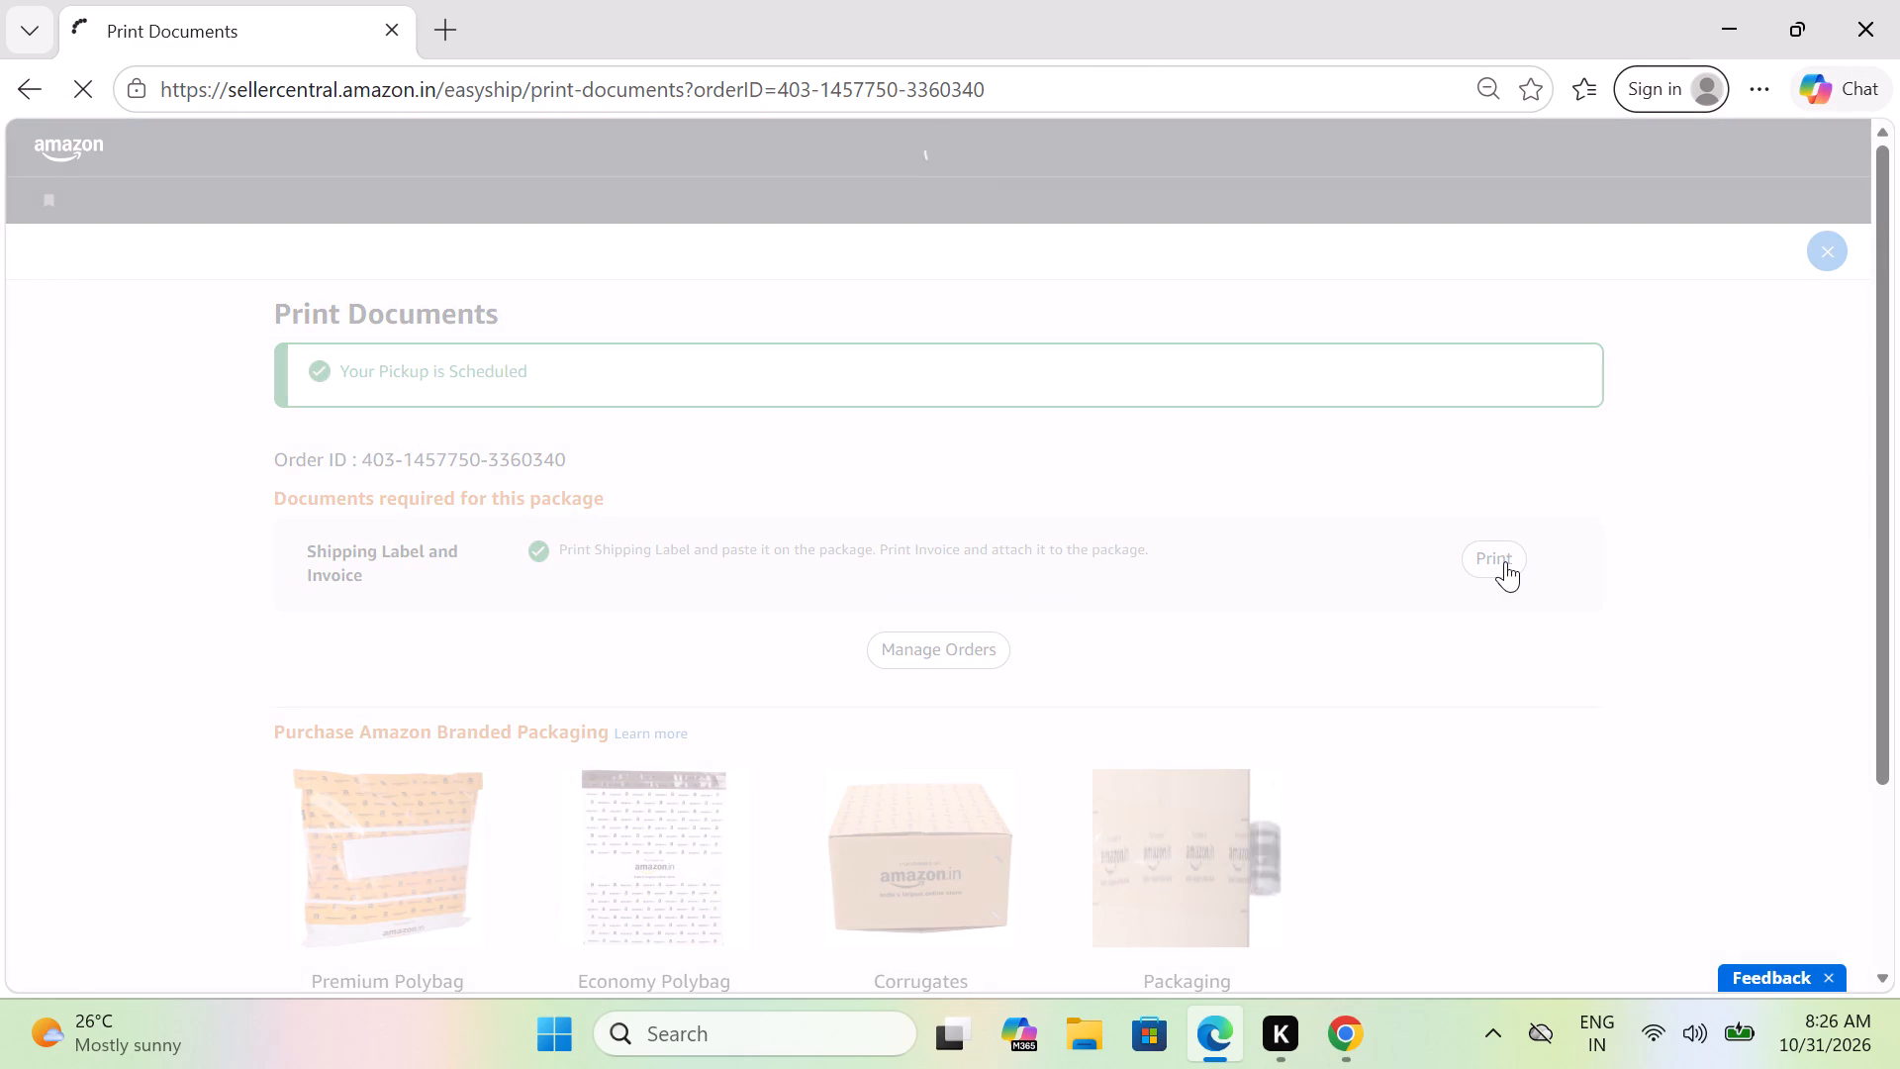
left_click(1505, 561)
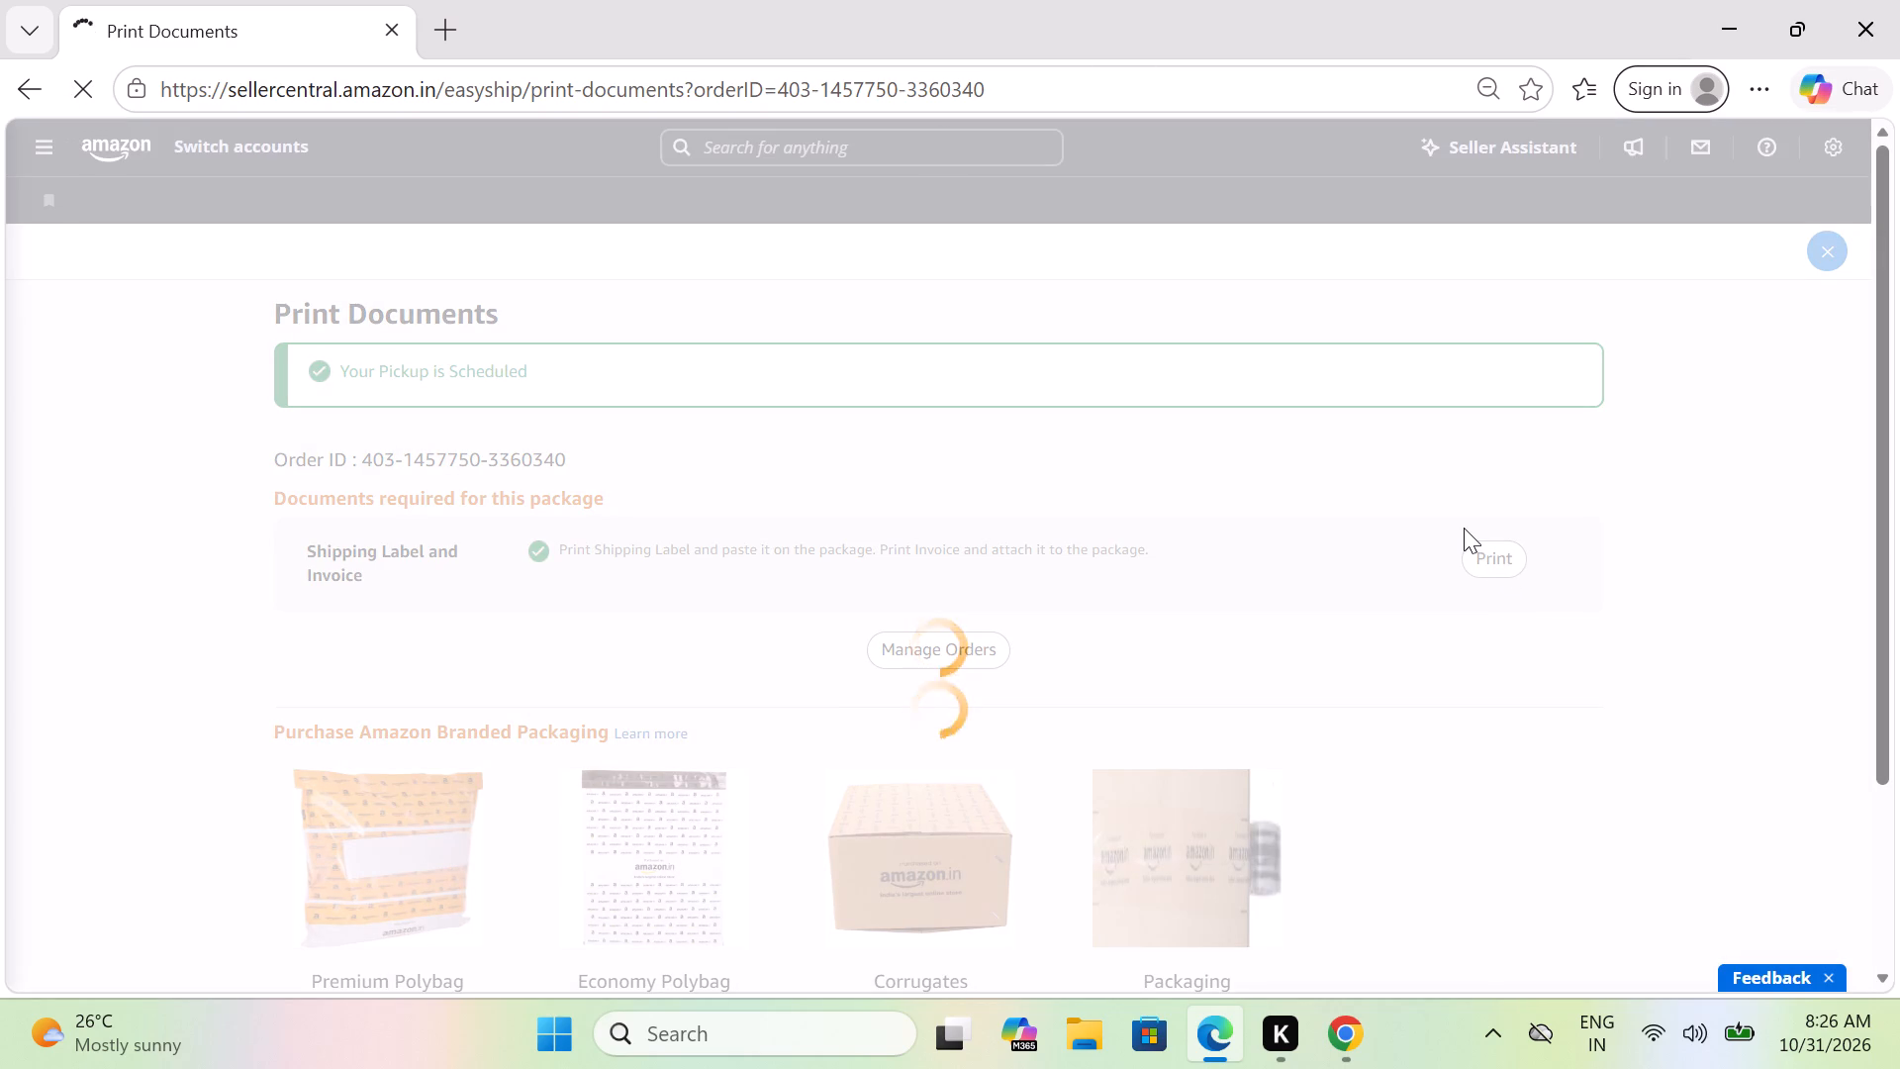
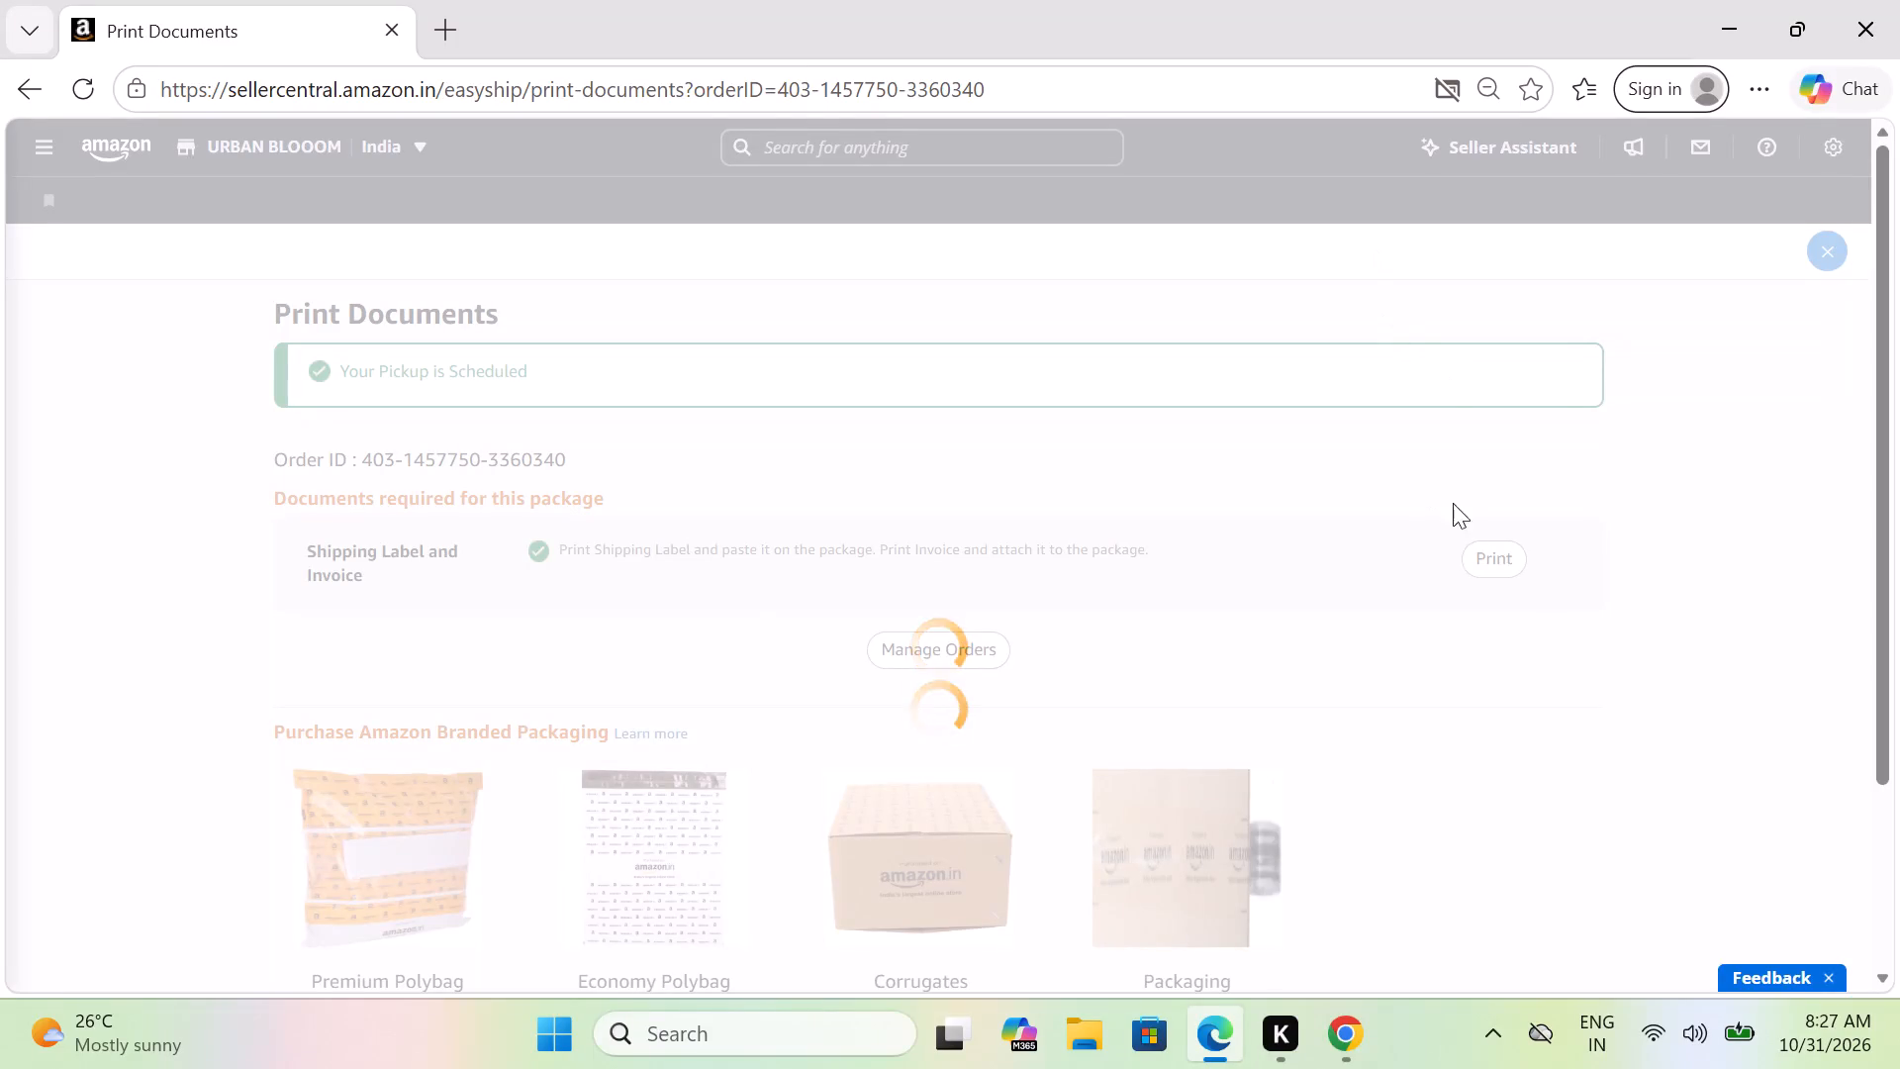
Reload the stalled Print Documents page once more and retry printing the scheduled order's shipping label and invoice.
double_click(1461, 524)
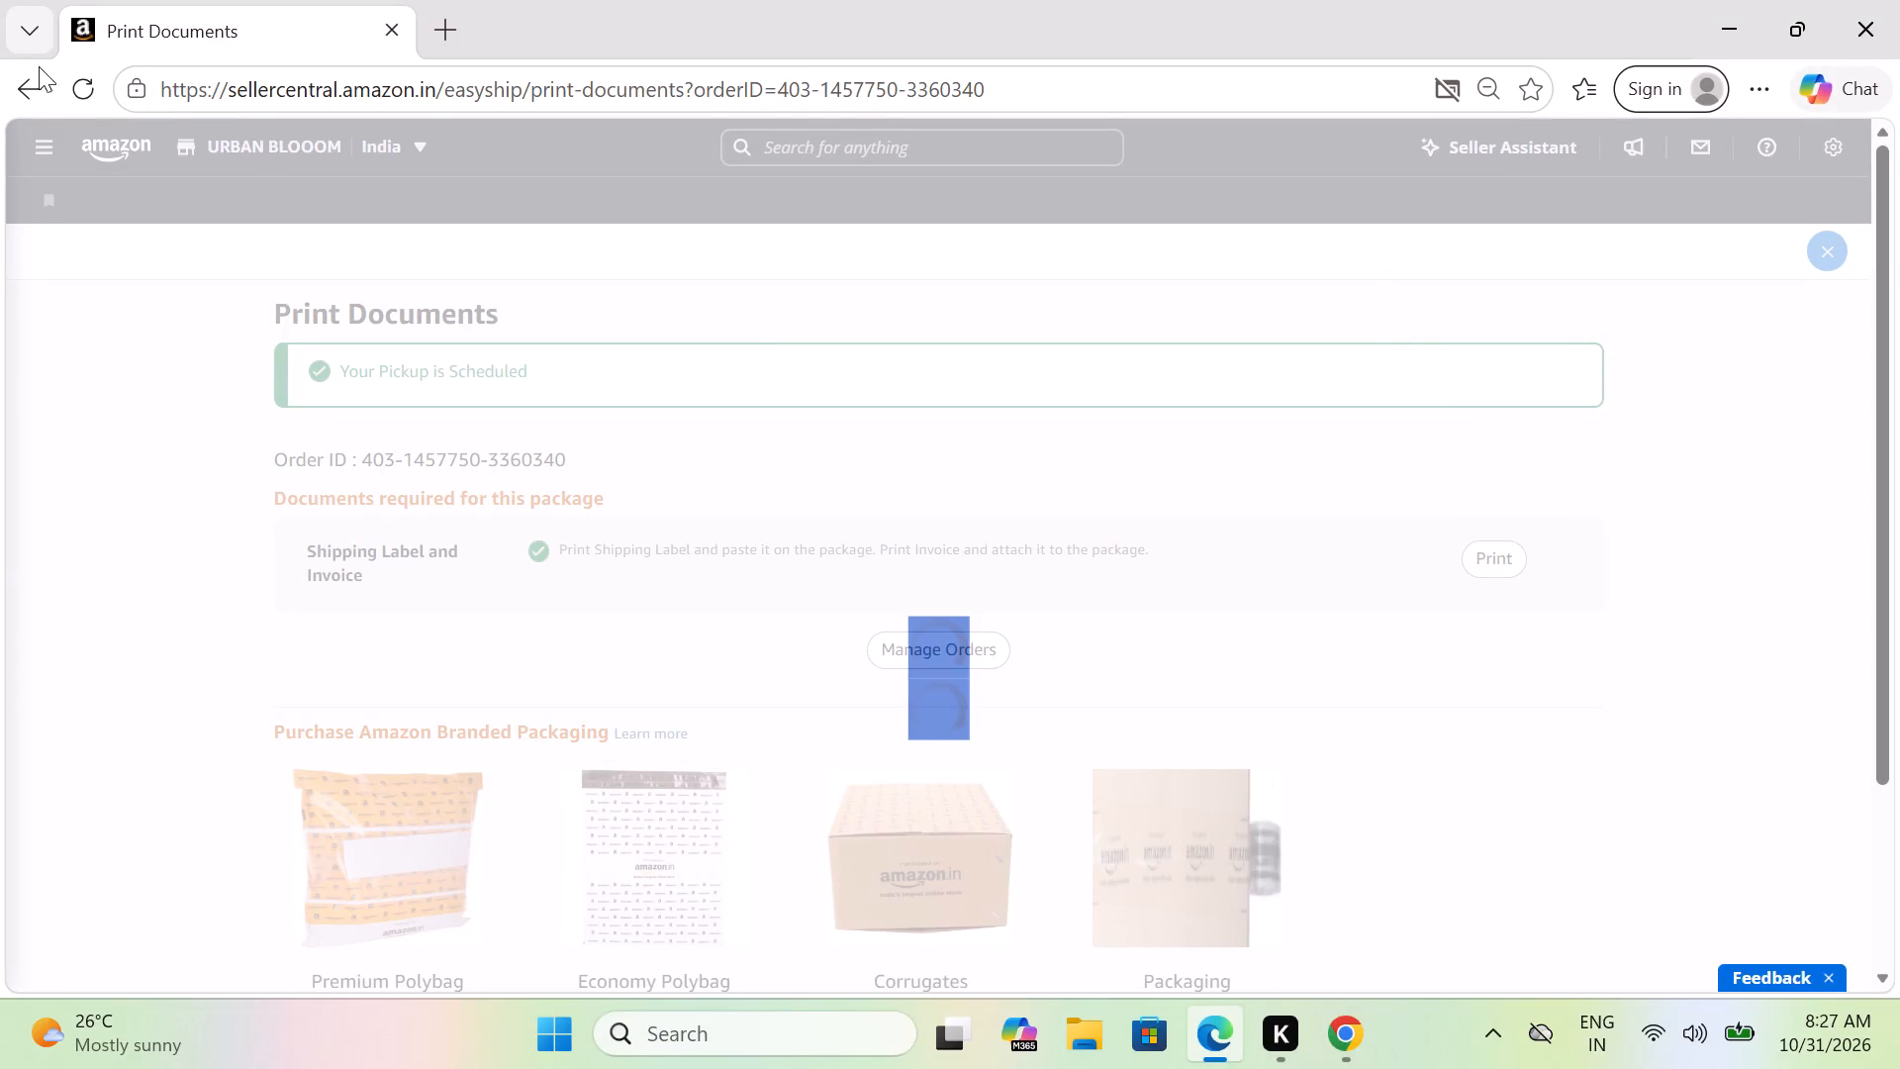
left_click(69, 77)
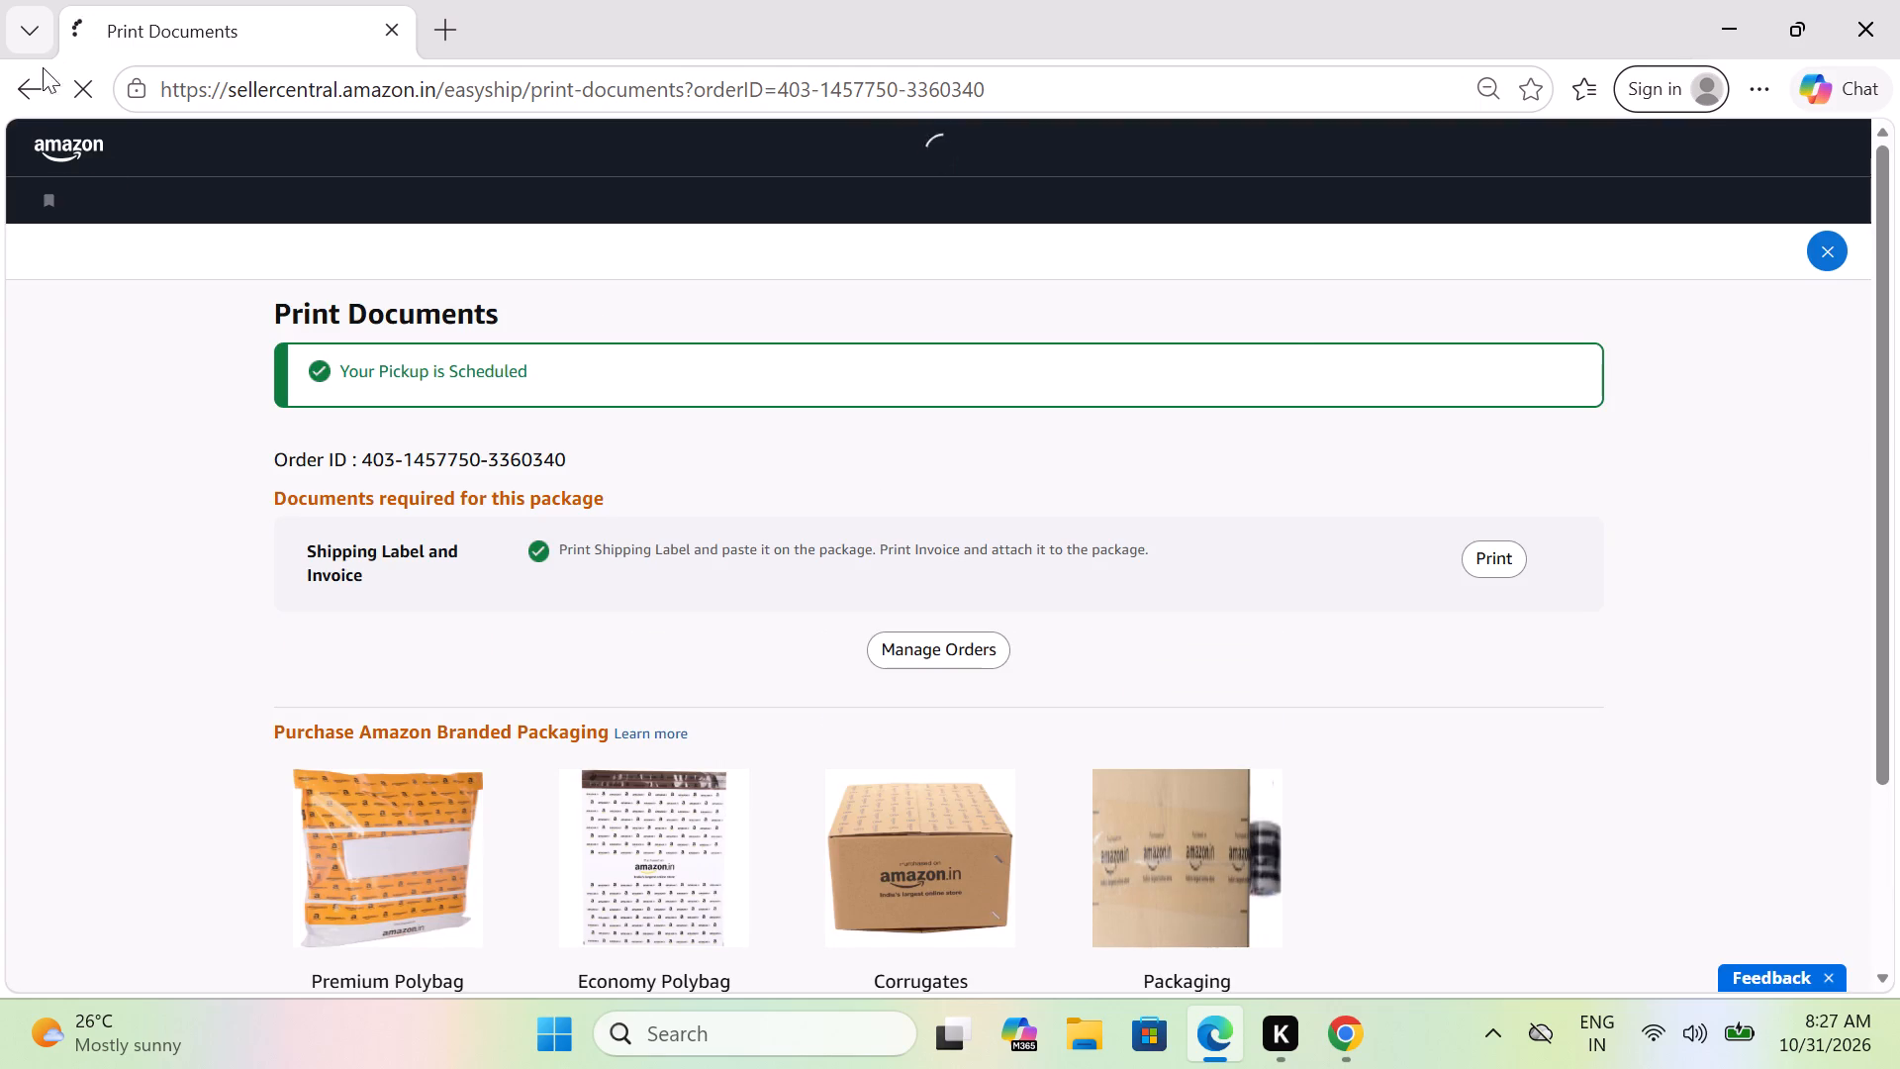
left_click(1486, 557)
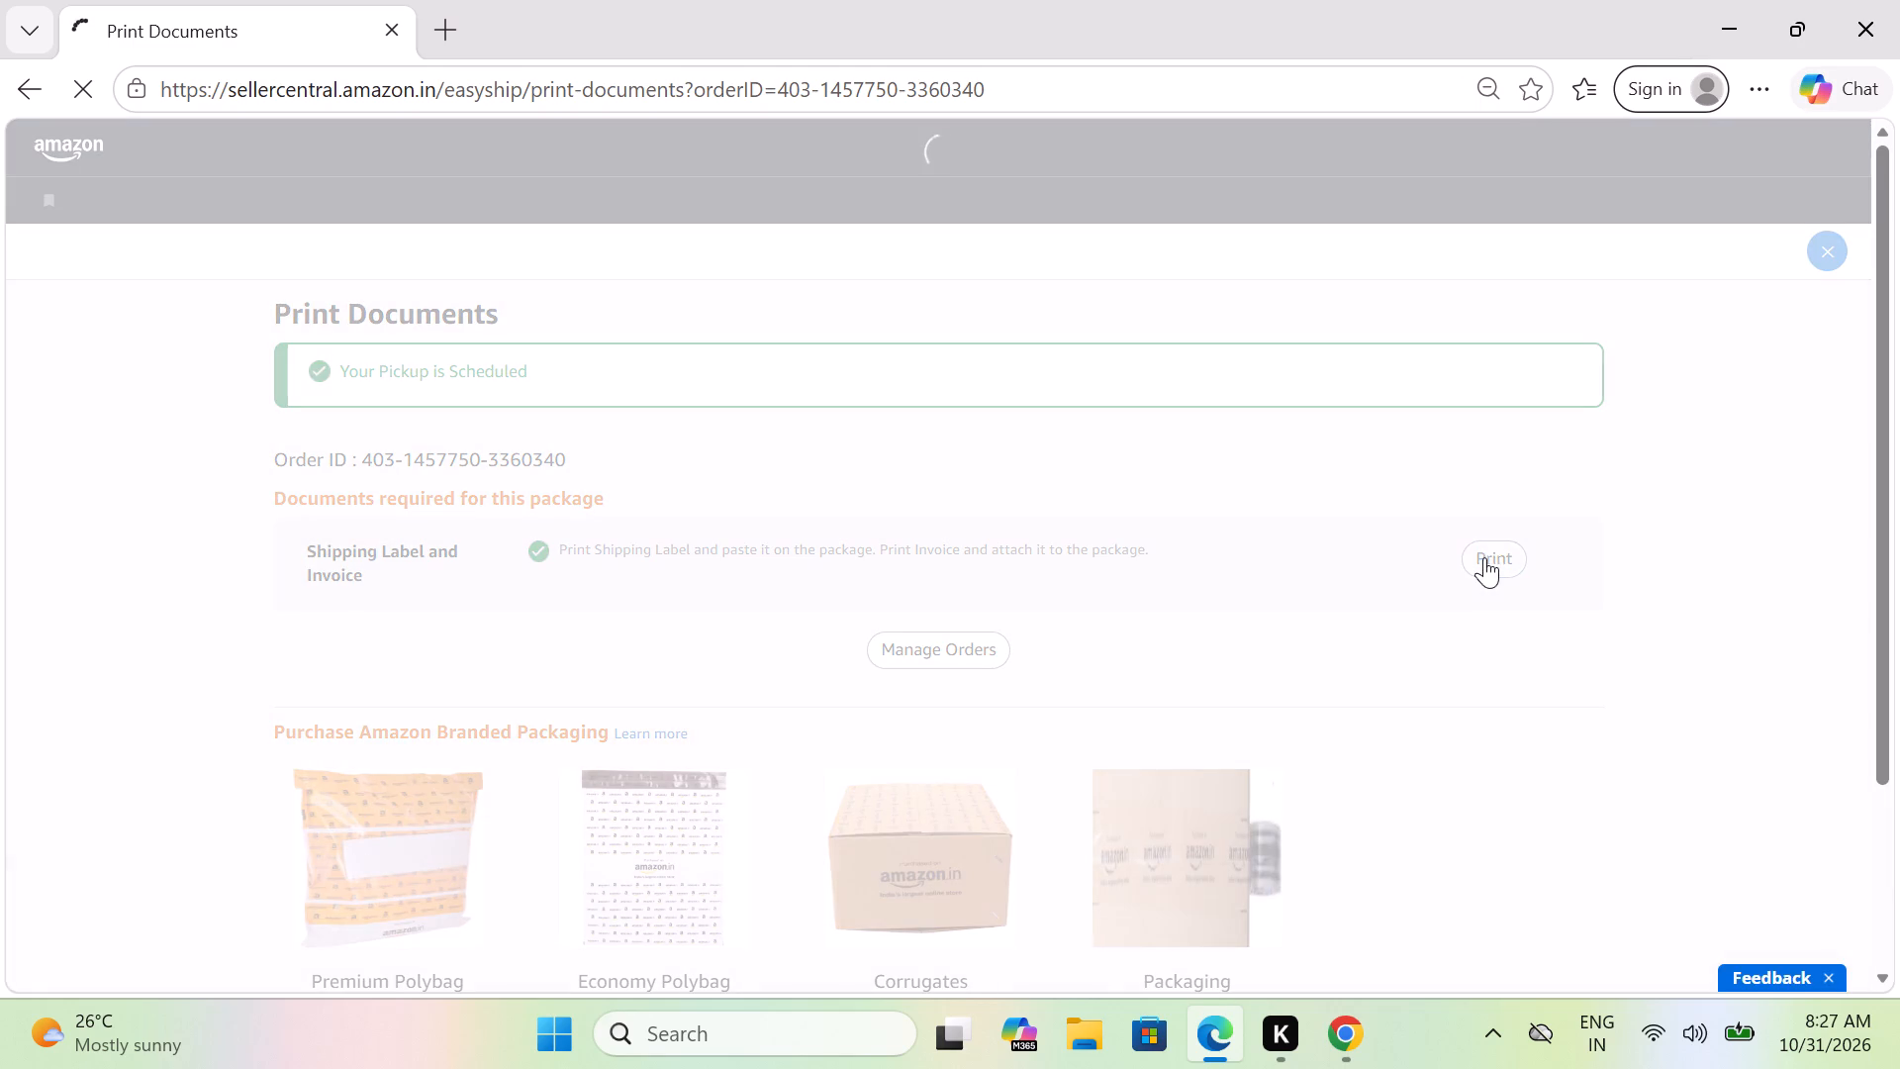
left_click(1498, 551)
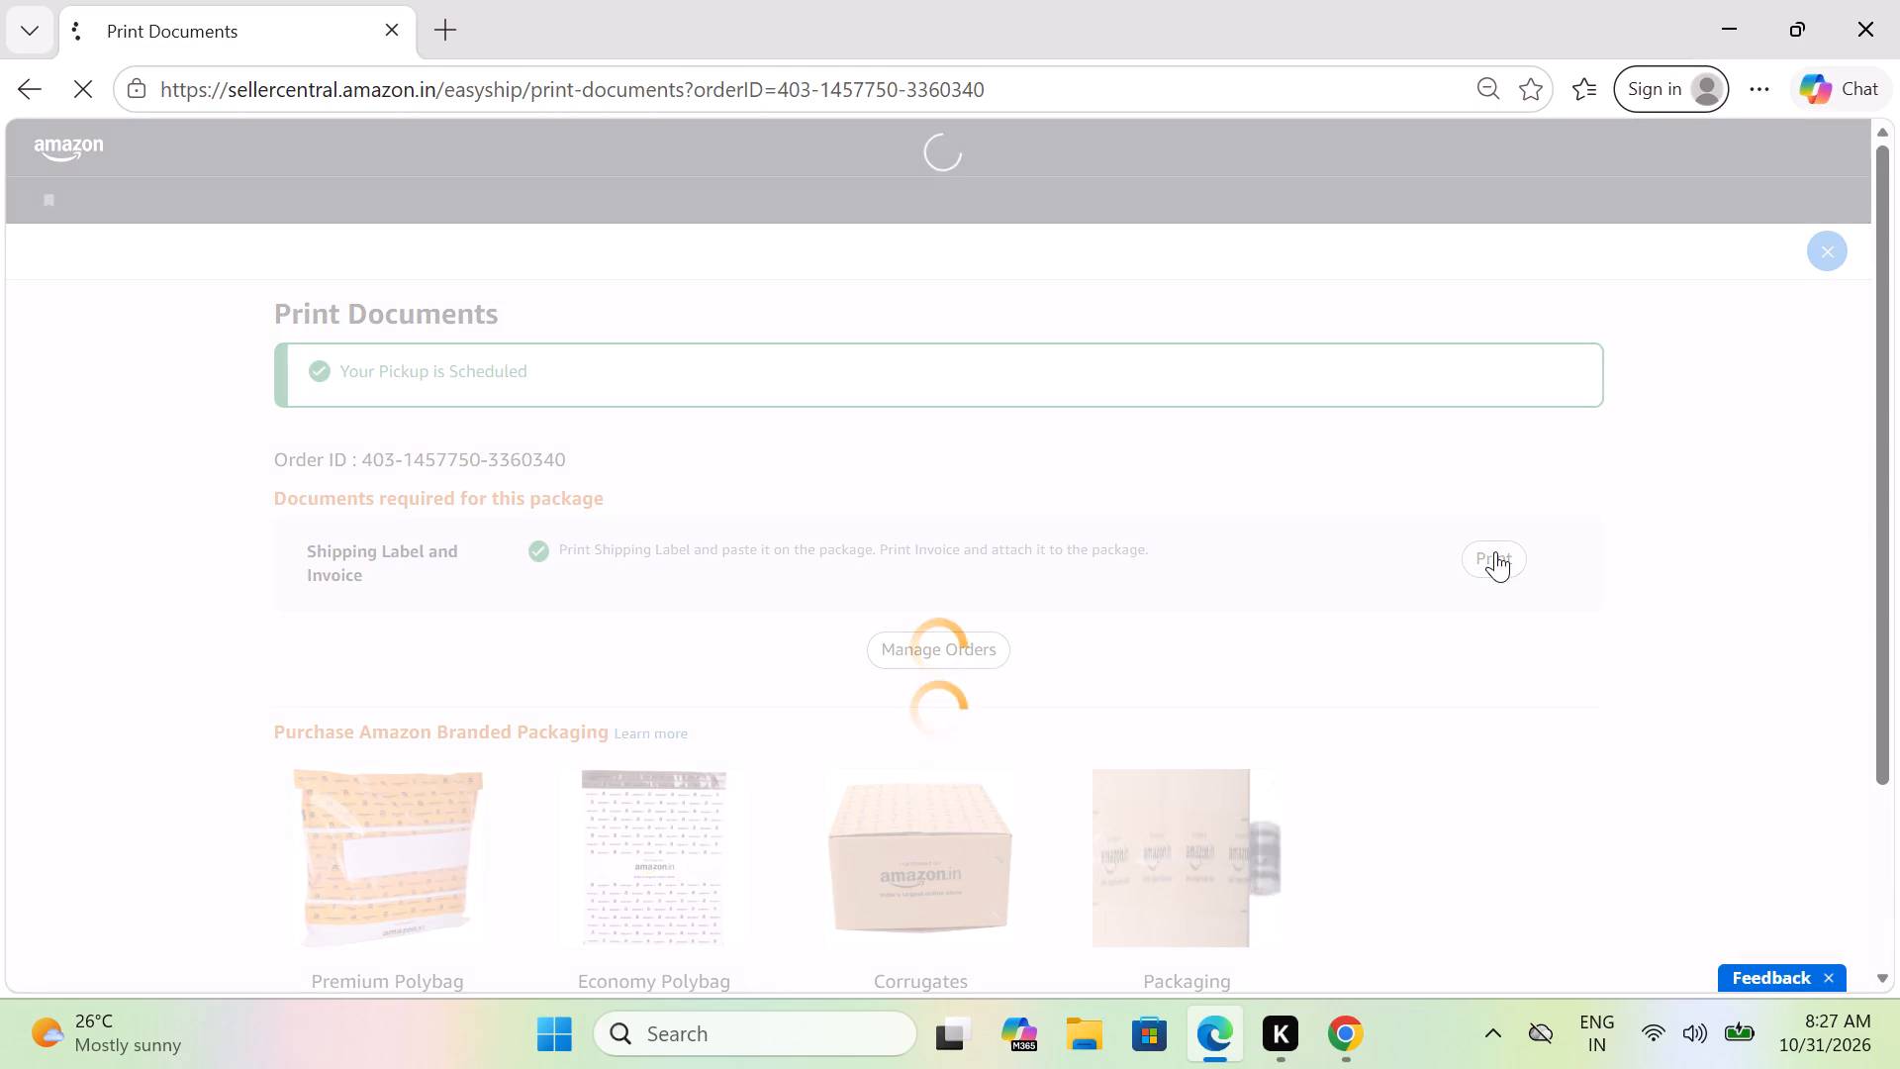
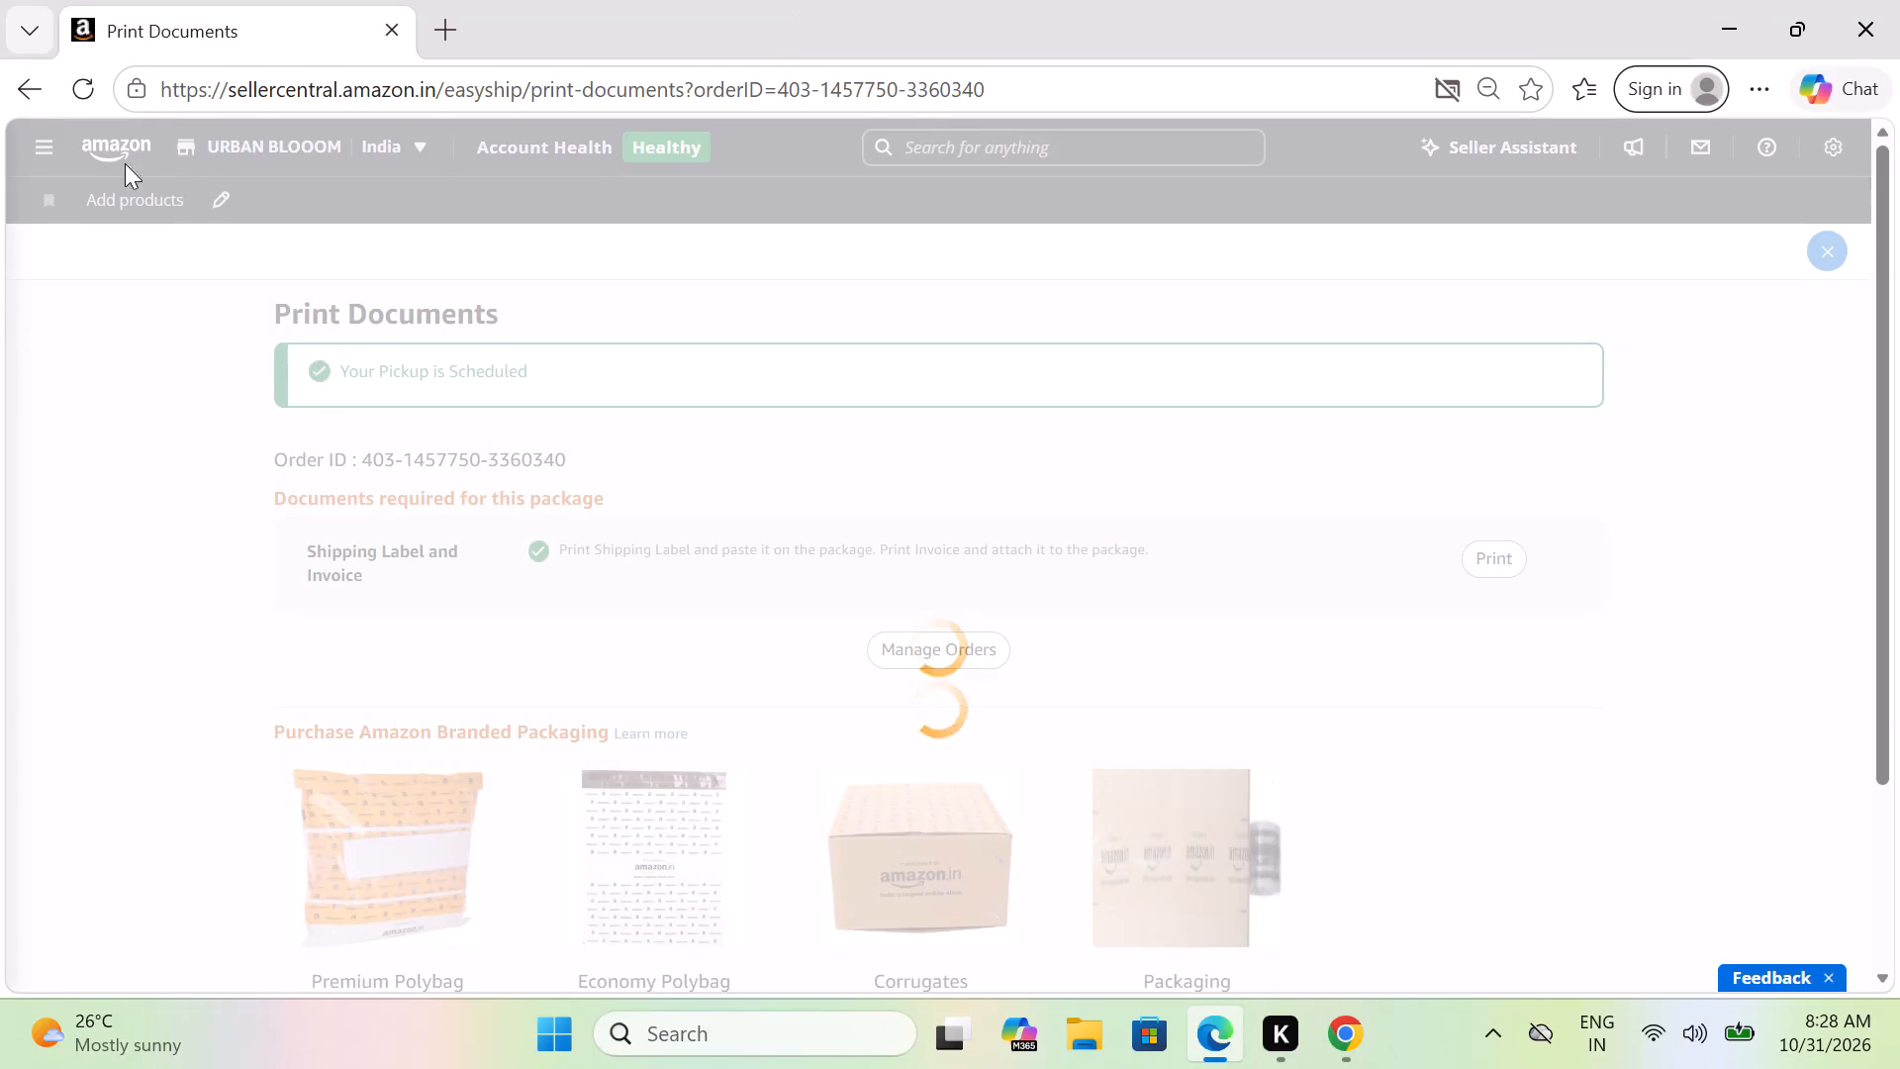
Reload the stalled Print Documents page for the scheduled order.
left_click(64, 71)
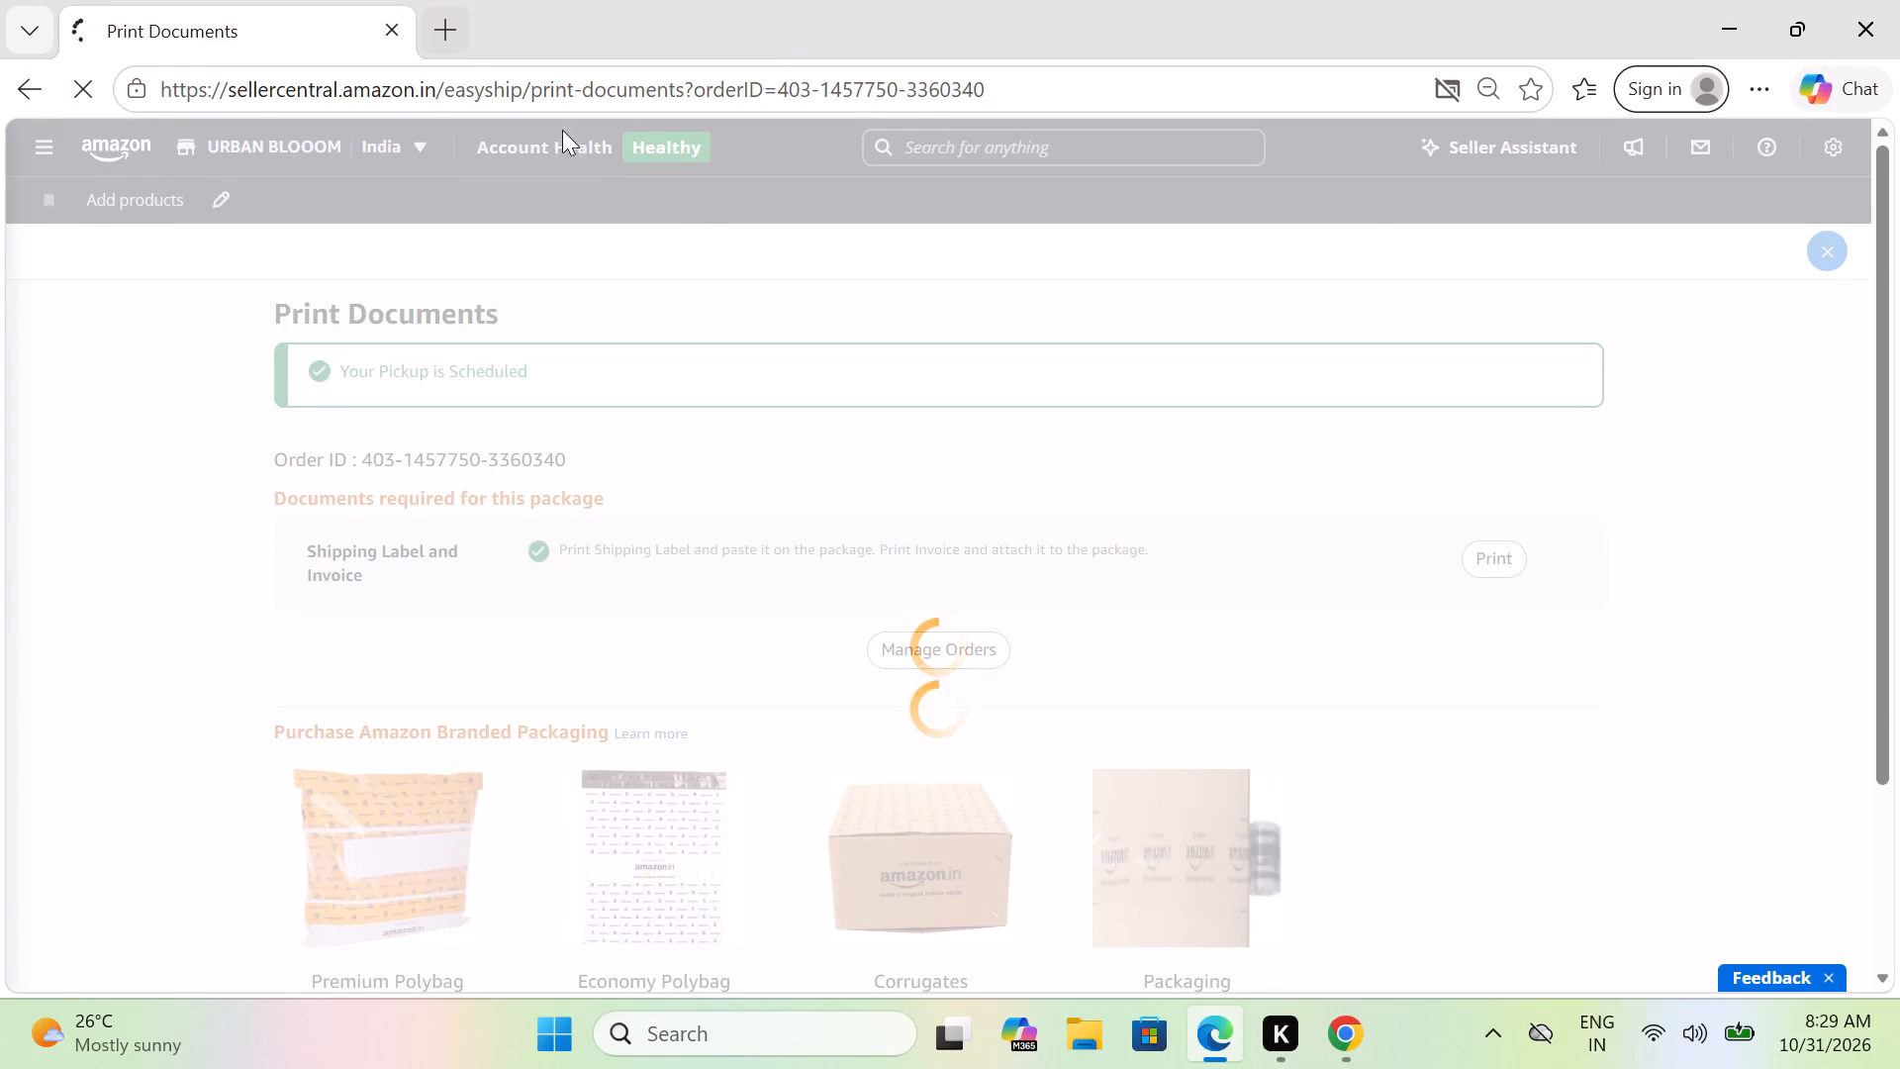
Switch to Chrome, refresh the Meesho Supplier Panel orders, and review the On Hold, Pending and Ready to Ship lists.
left_click(1342, 1054)
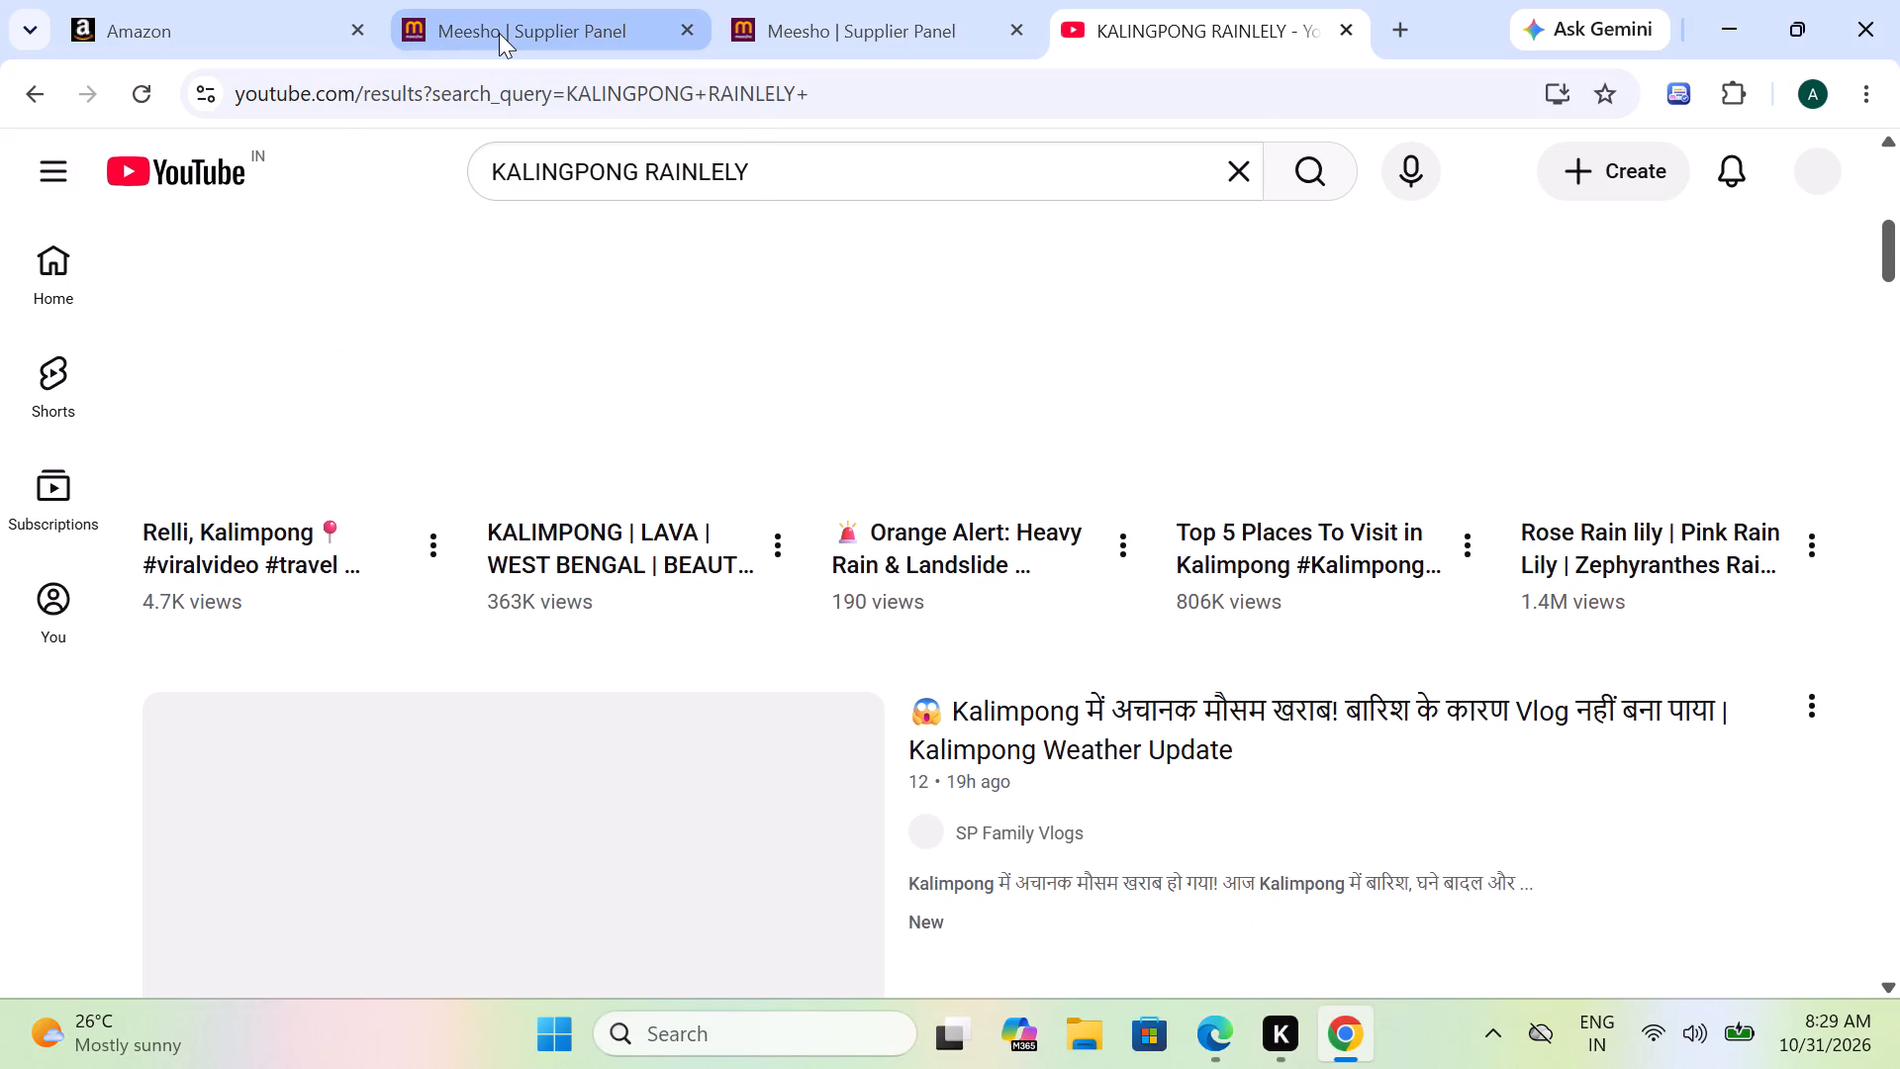
left_click(499, 31)
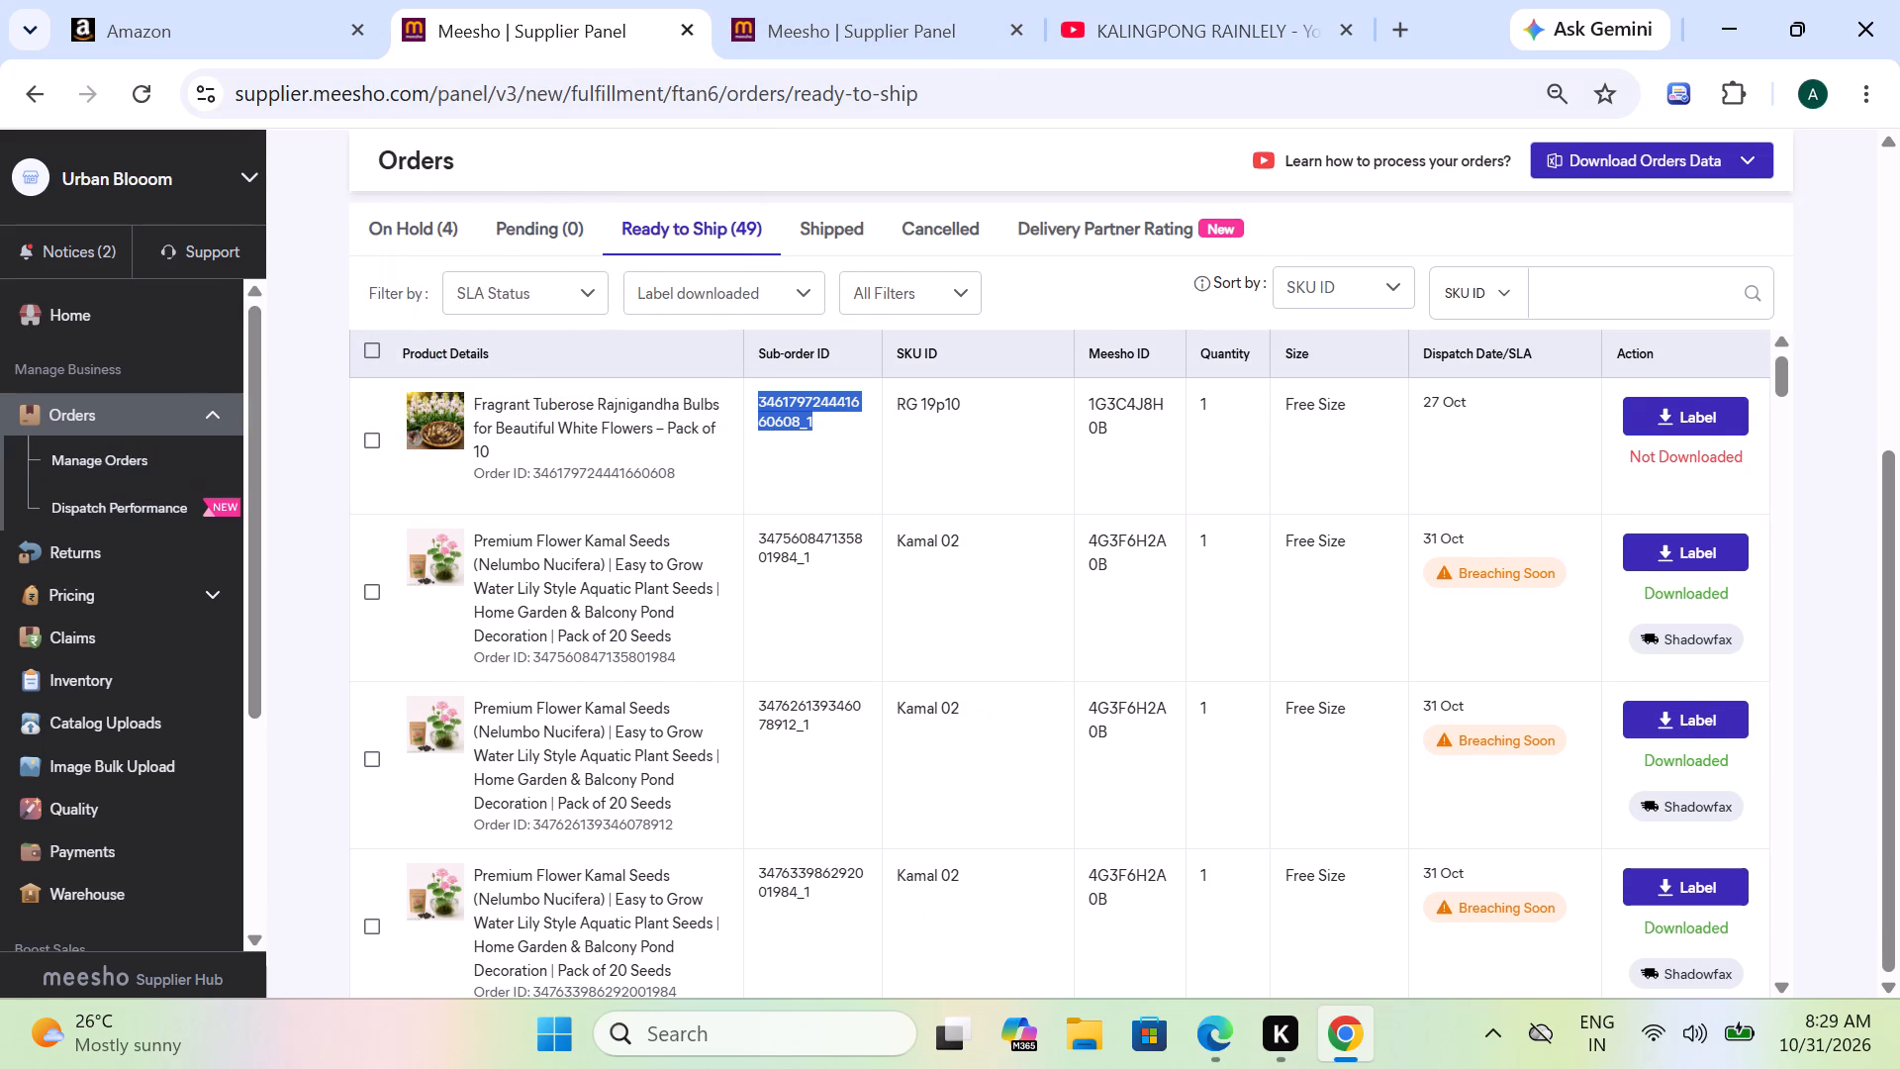
scroll(618, 632, "up", 5)
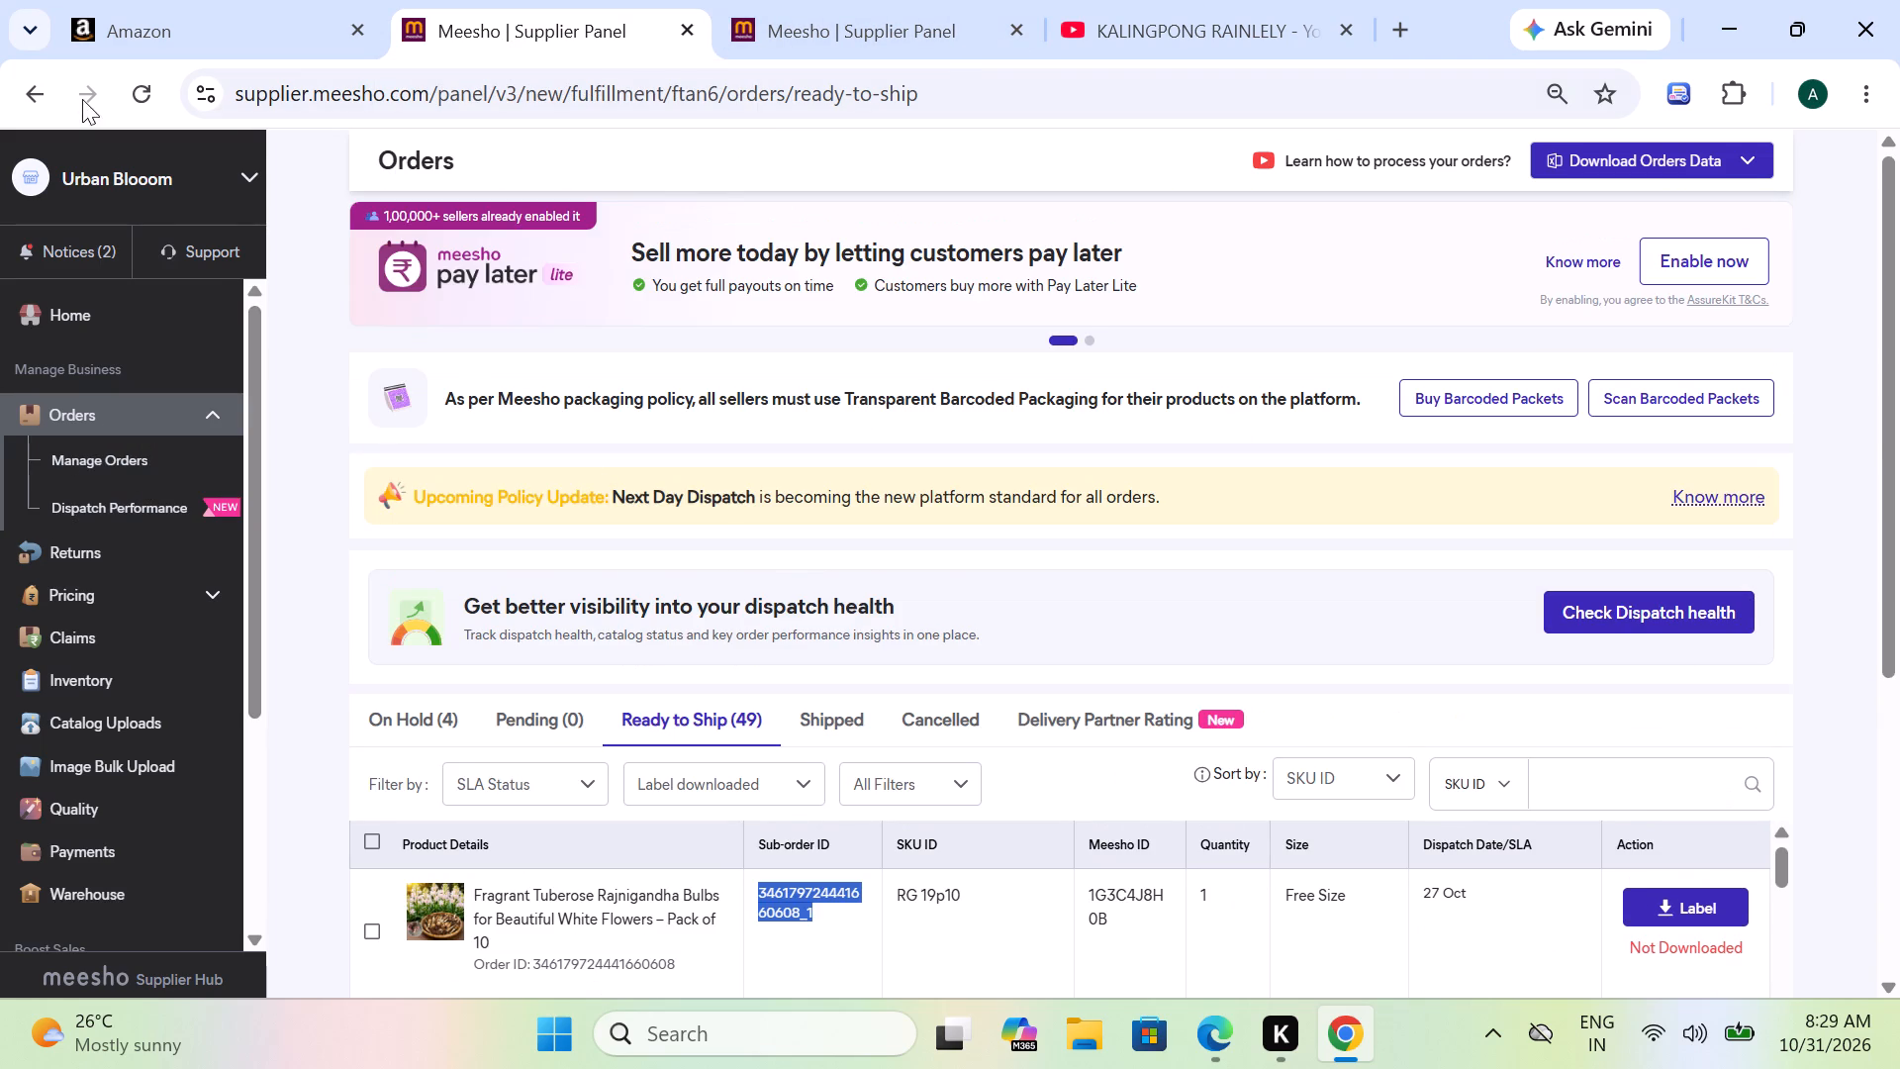
left_click(166, 73)
left_click(143, 84)
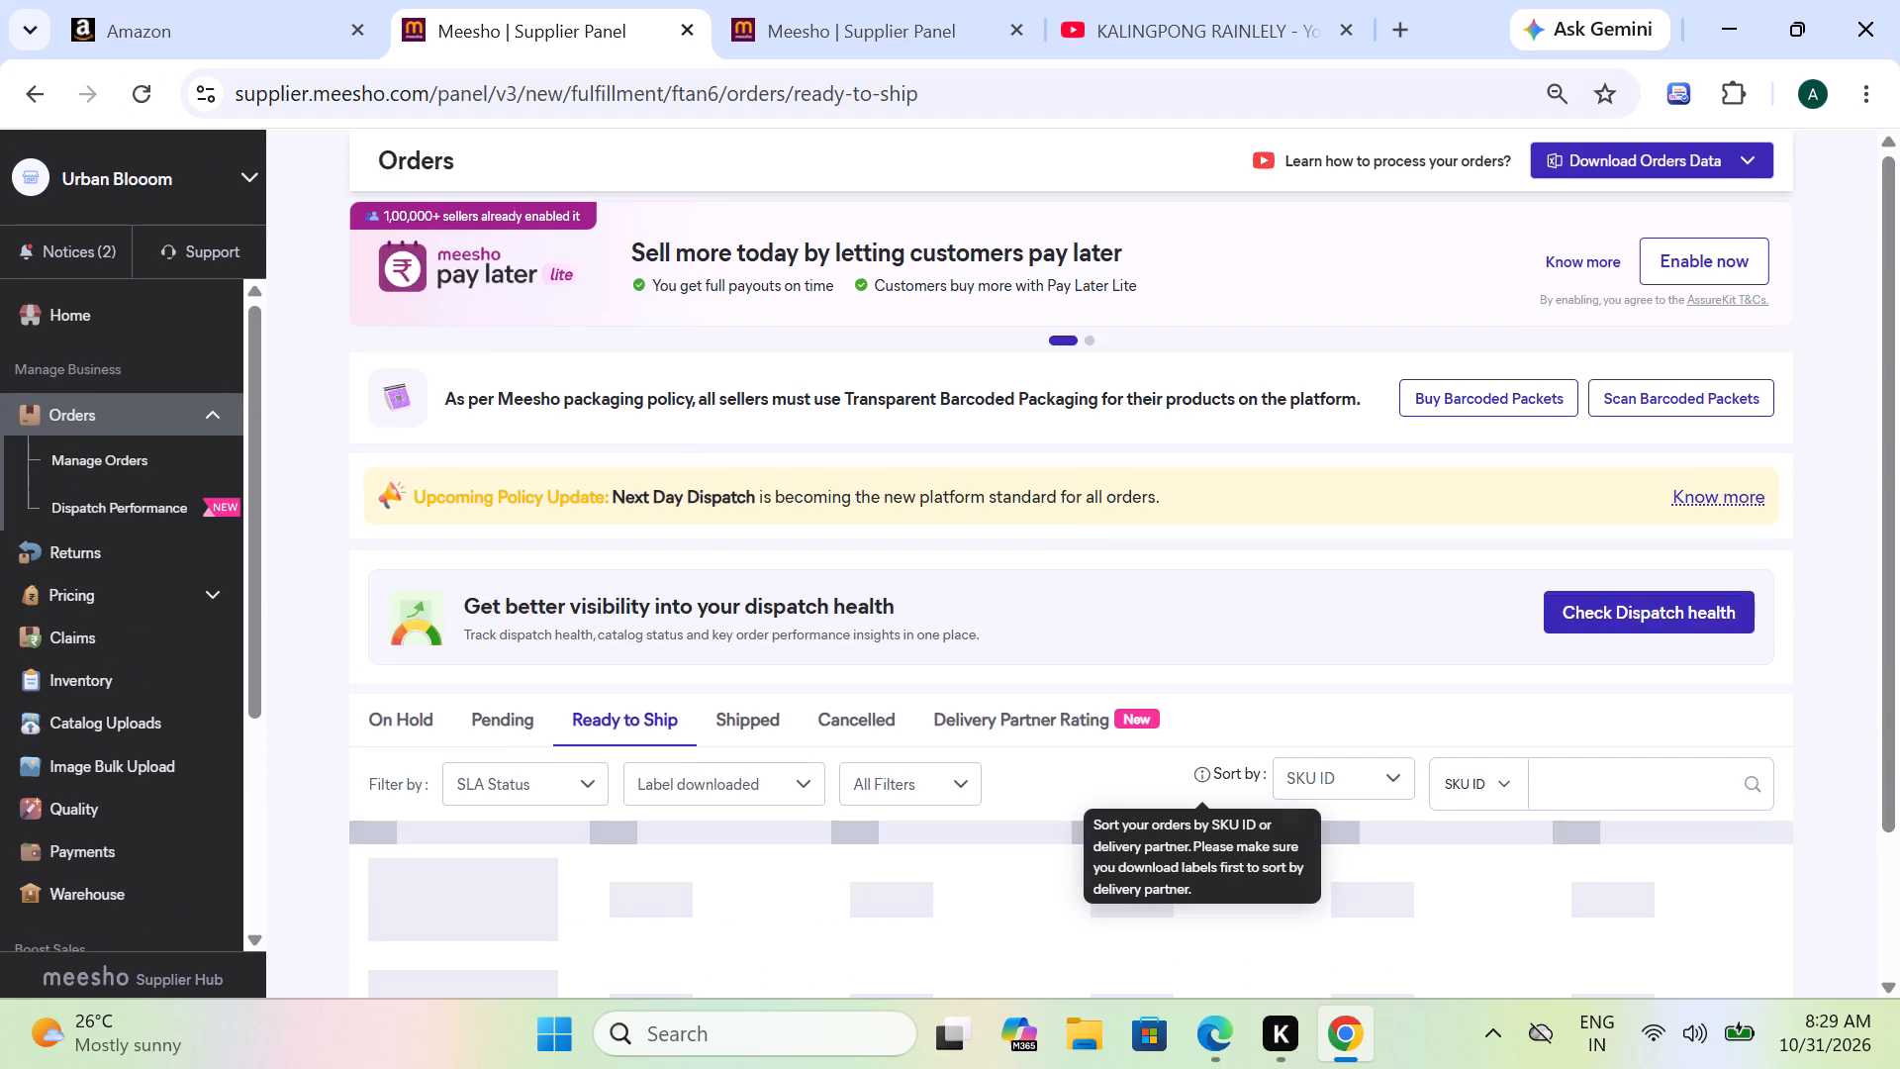
left_click(427, 716)
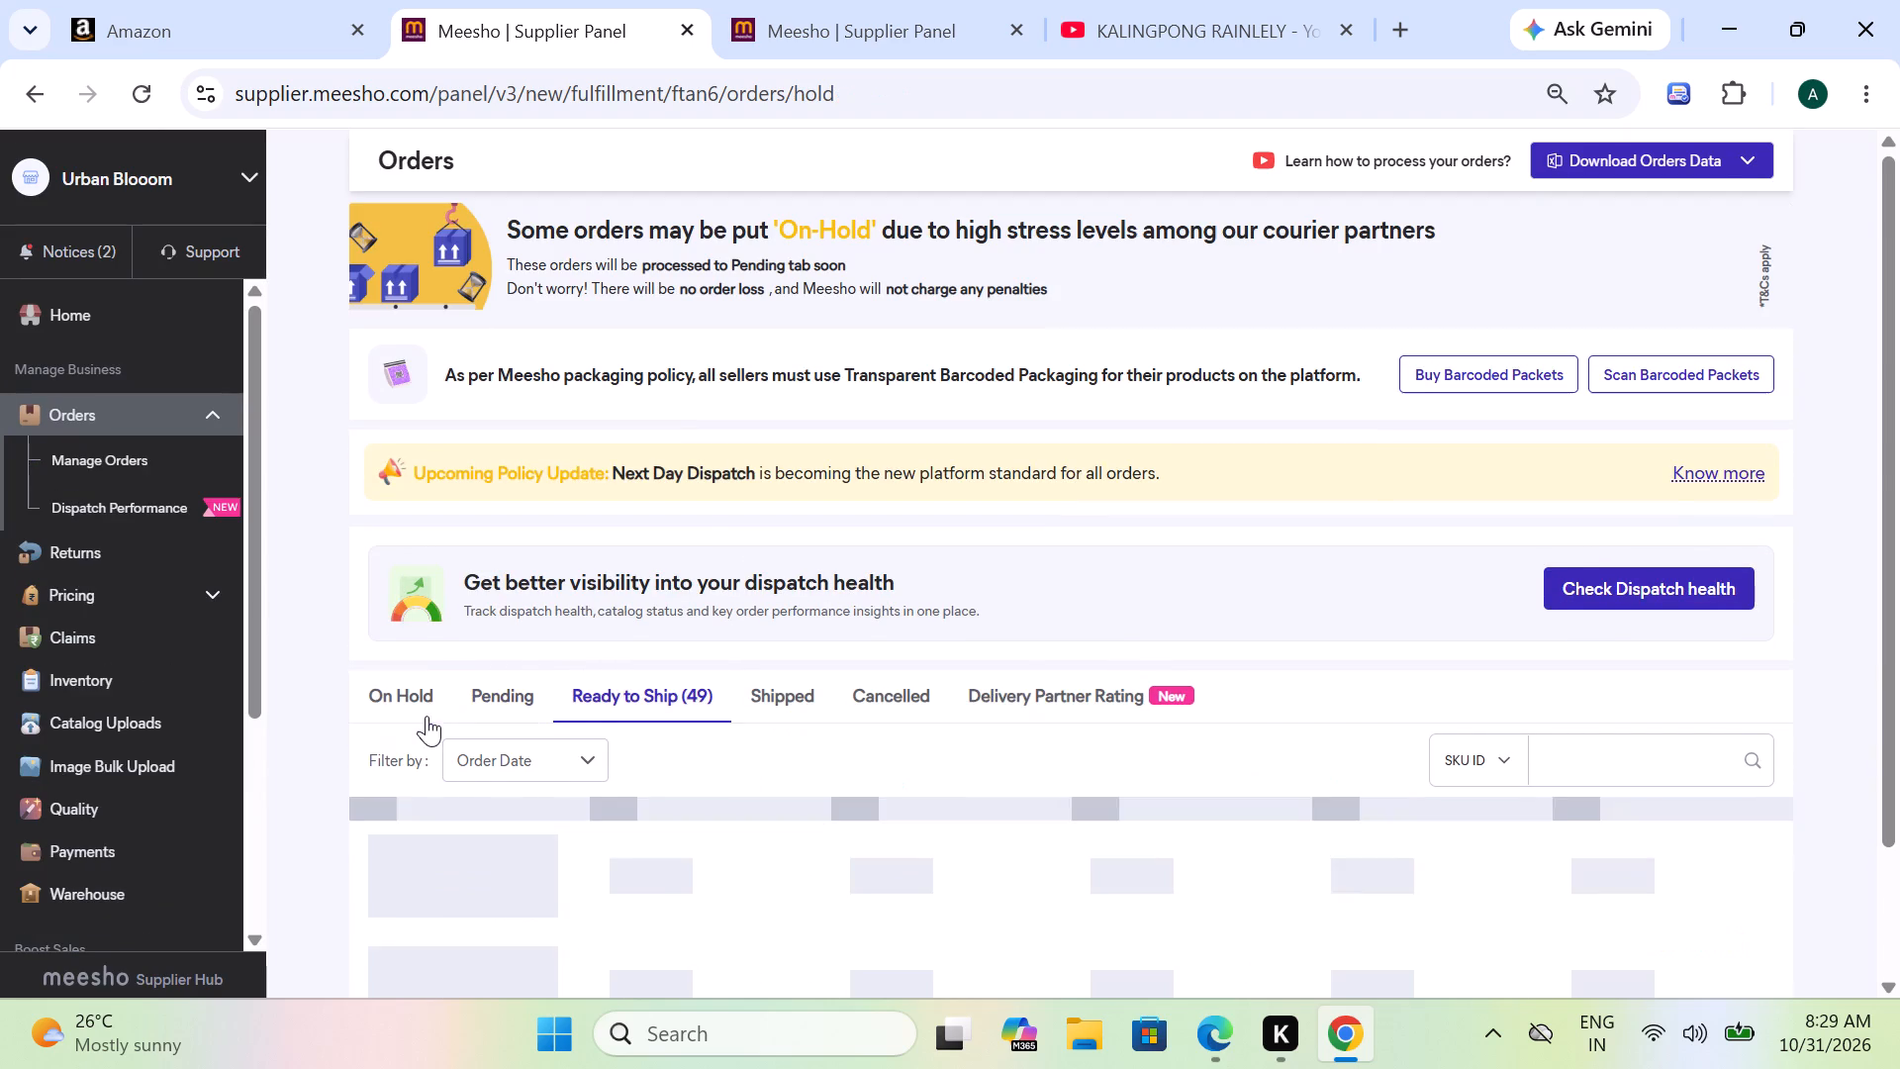
scroll(569, 789, "down", 1)
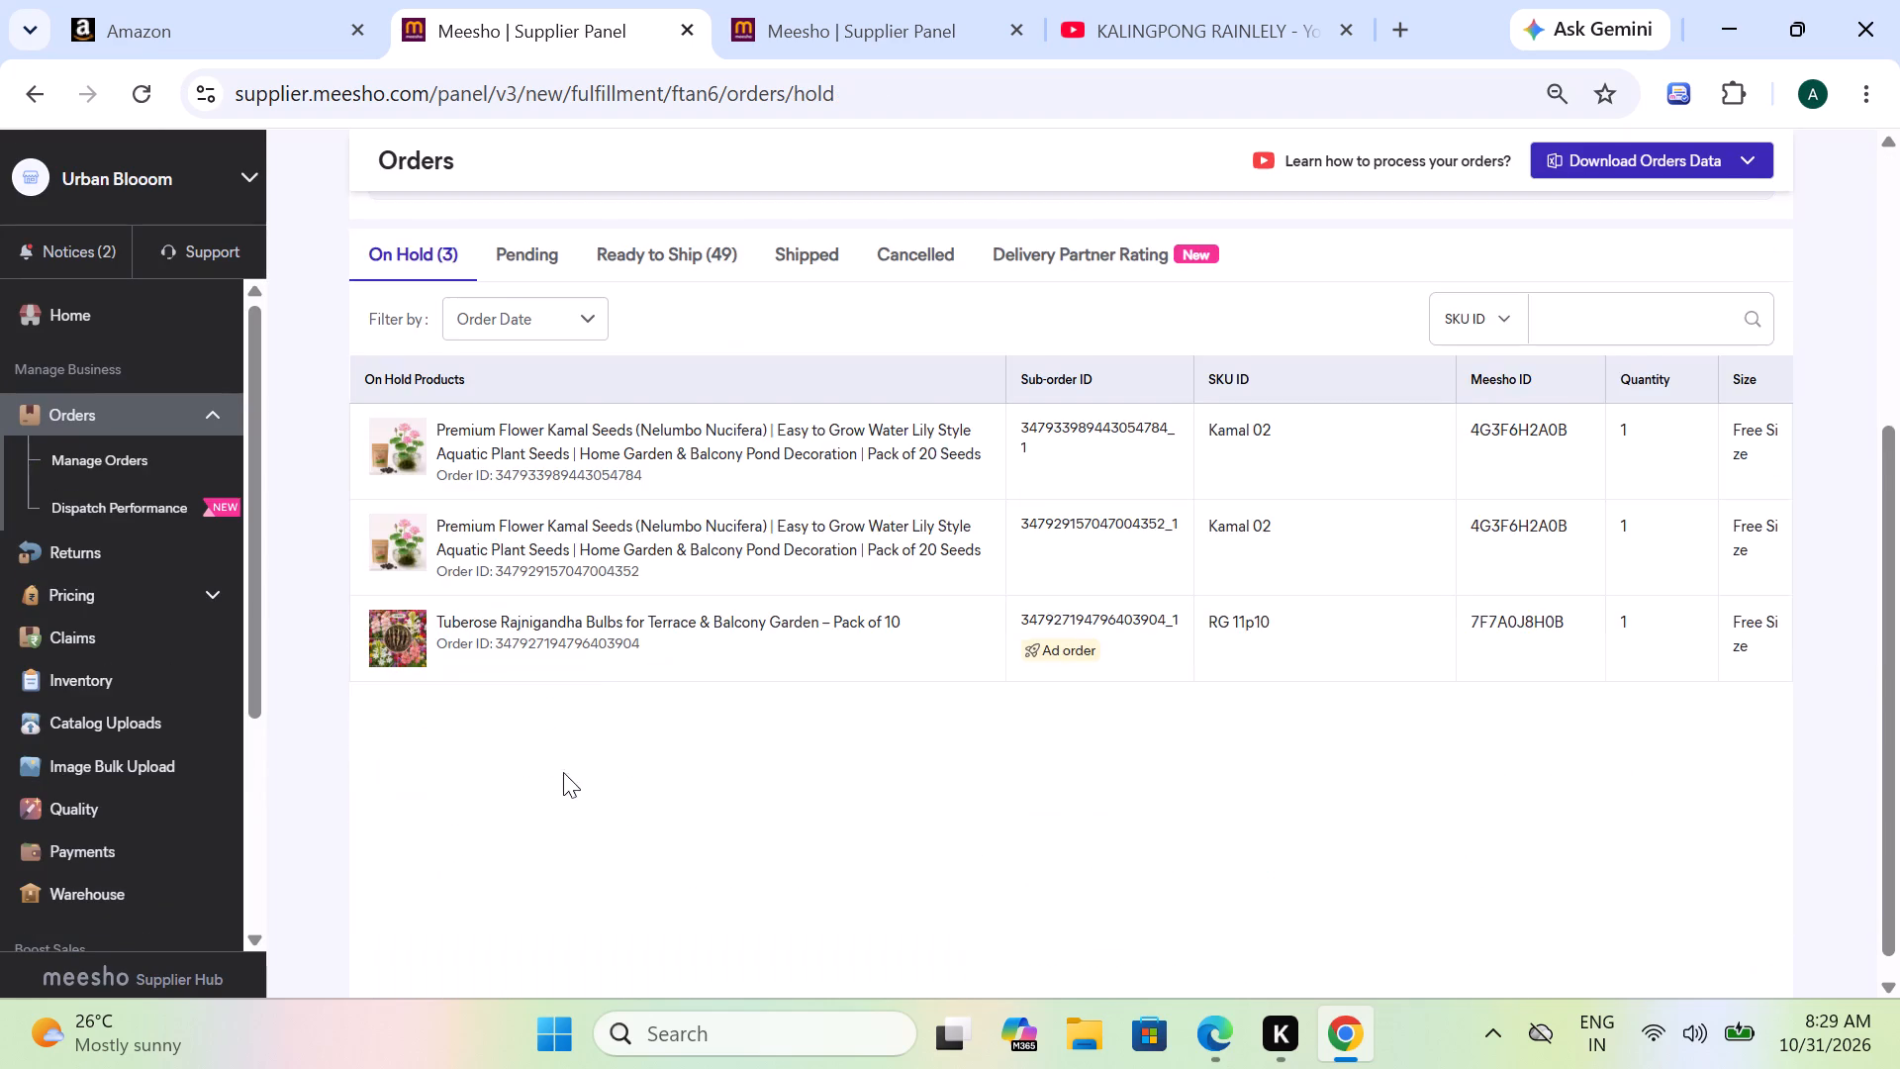
scroll(556, 733, "up", 1)
left_click(530, 682)
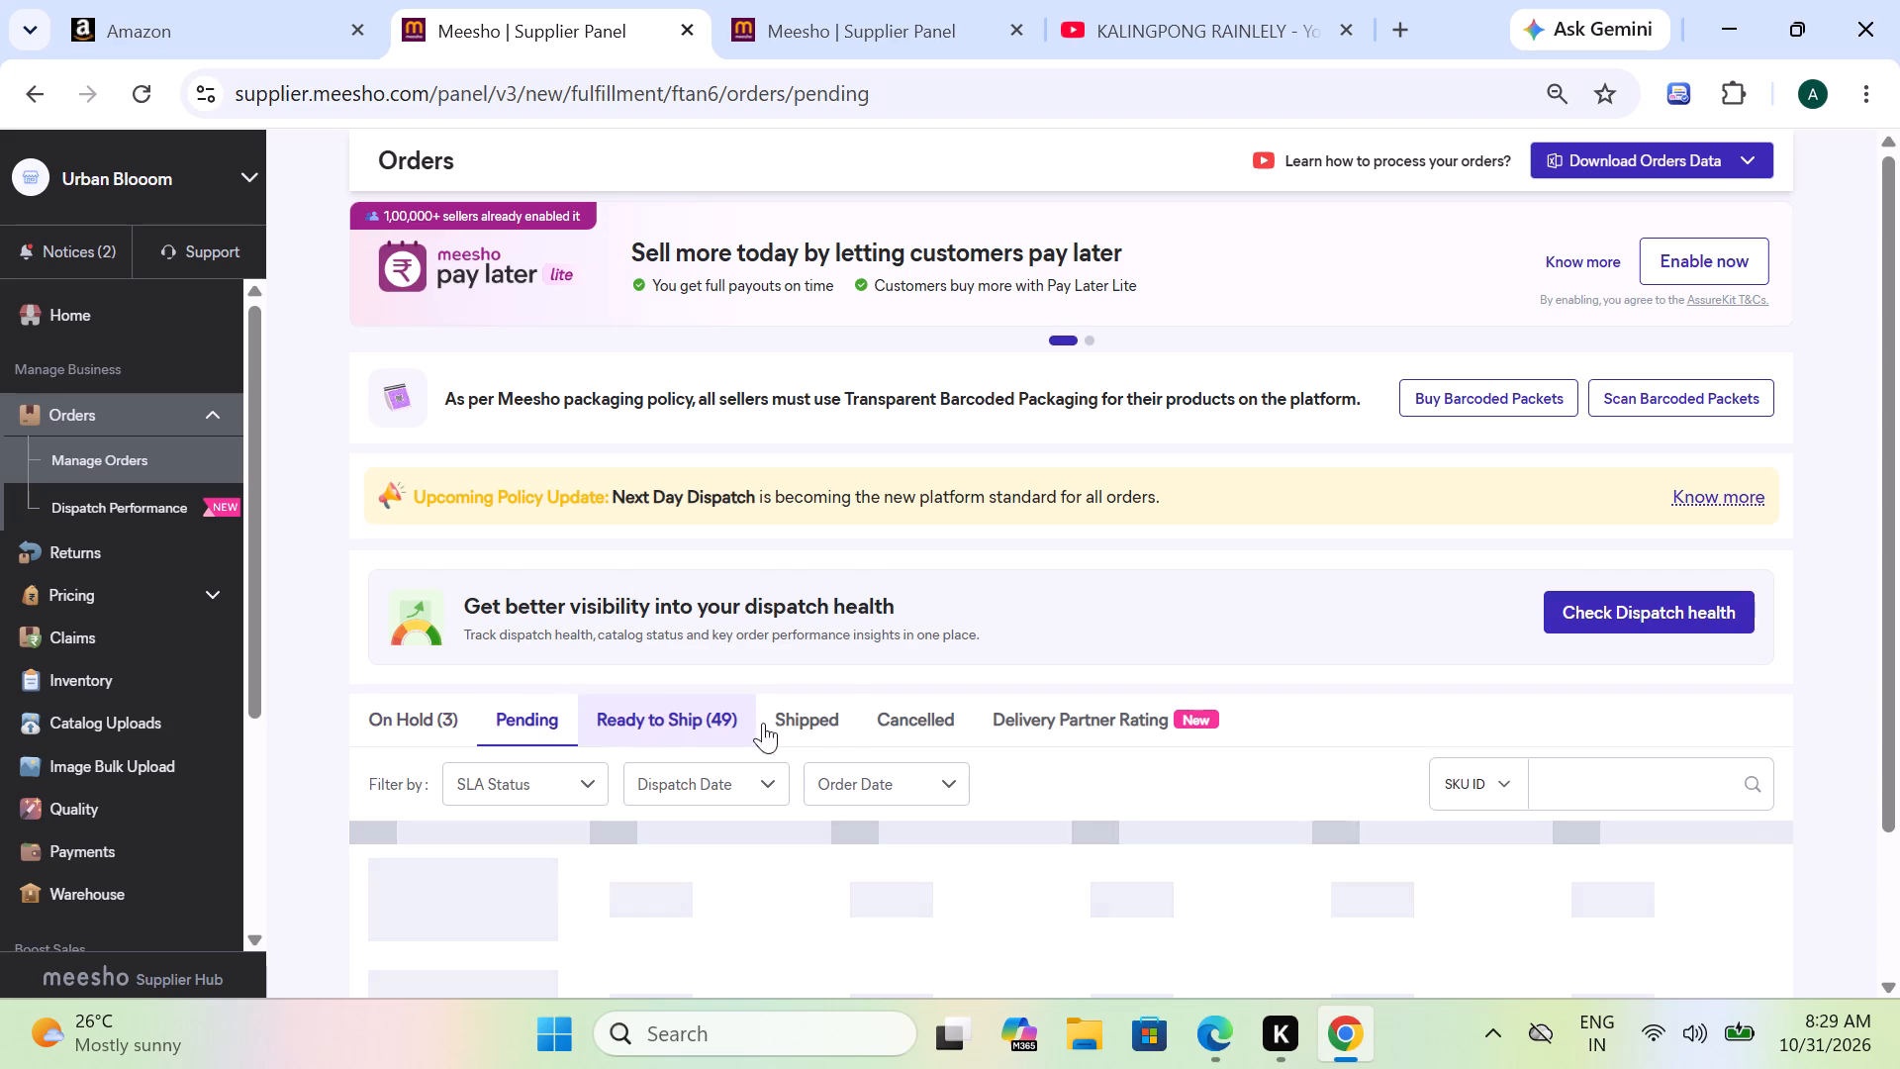
scroll(815, 732, "down", 1)
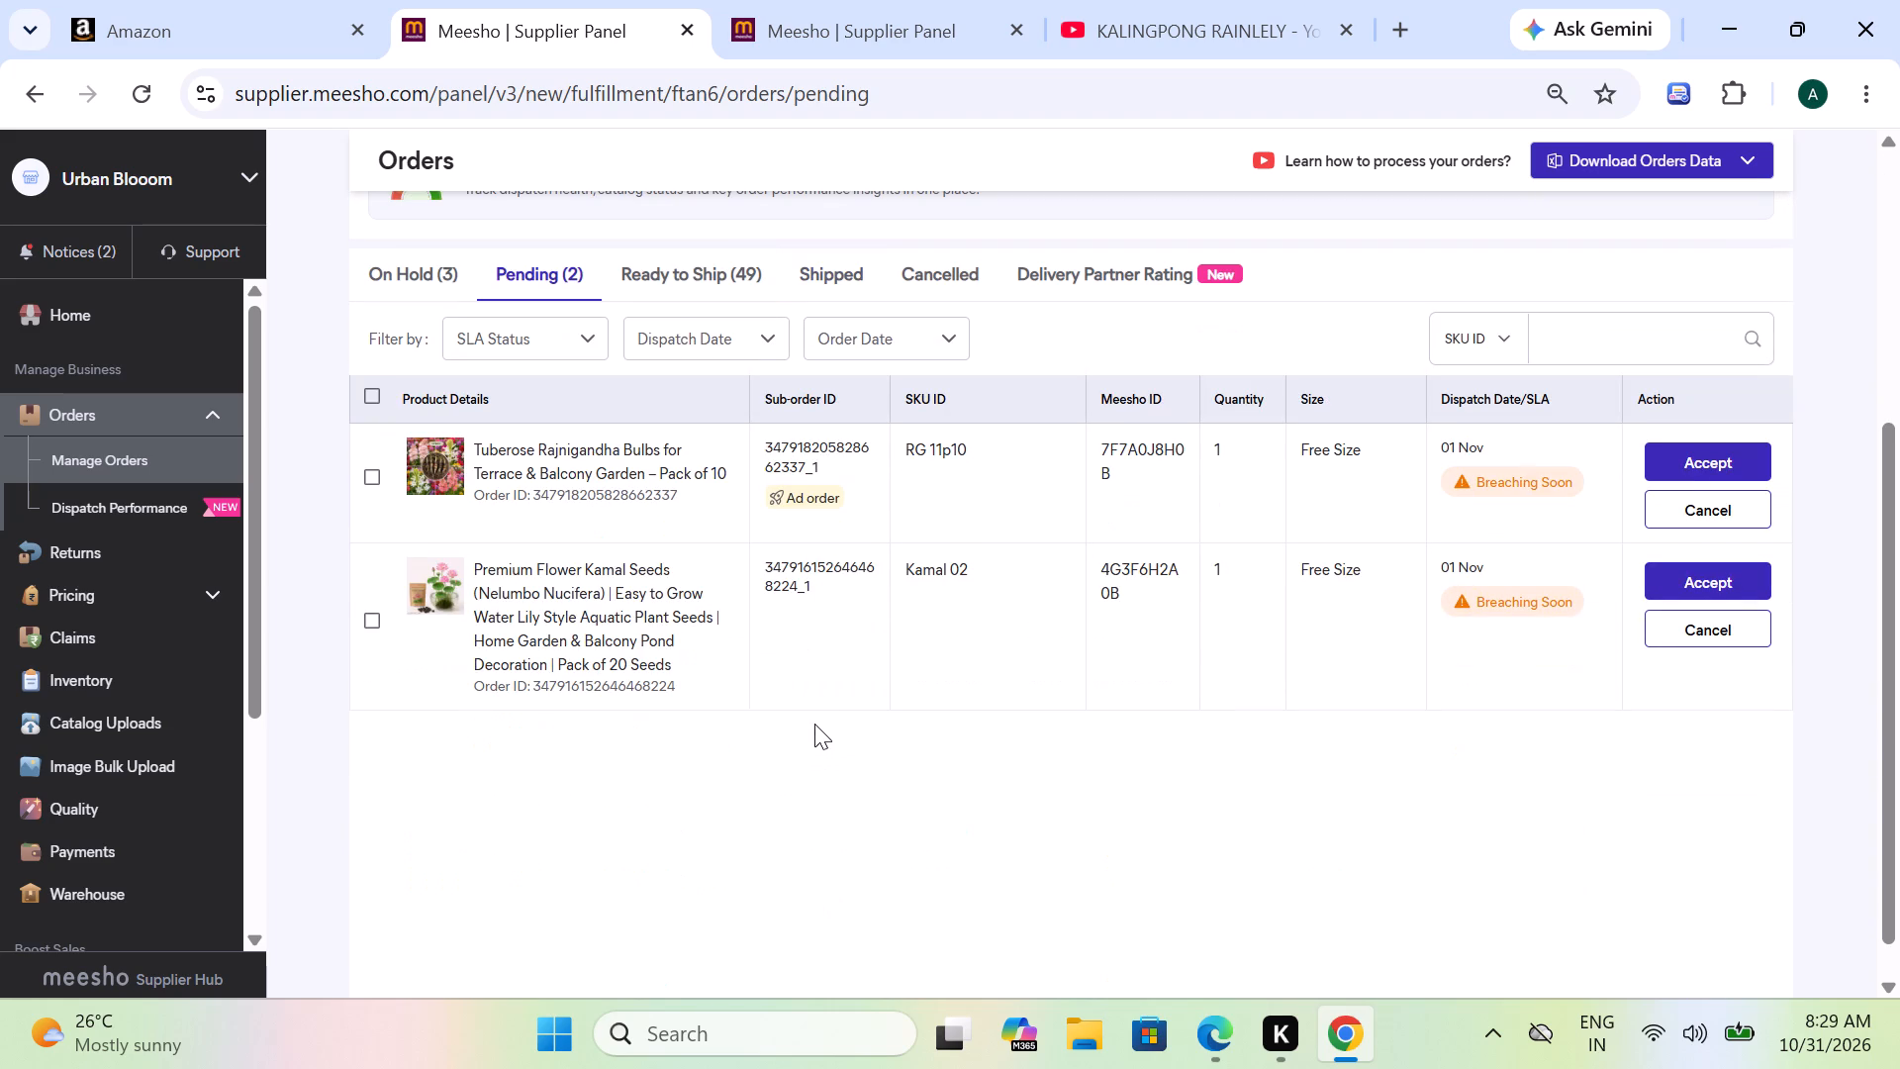
left_click(714, 251)
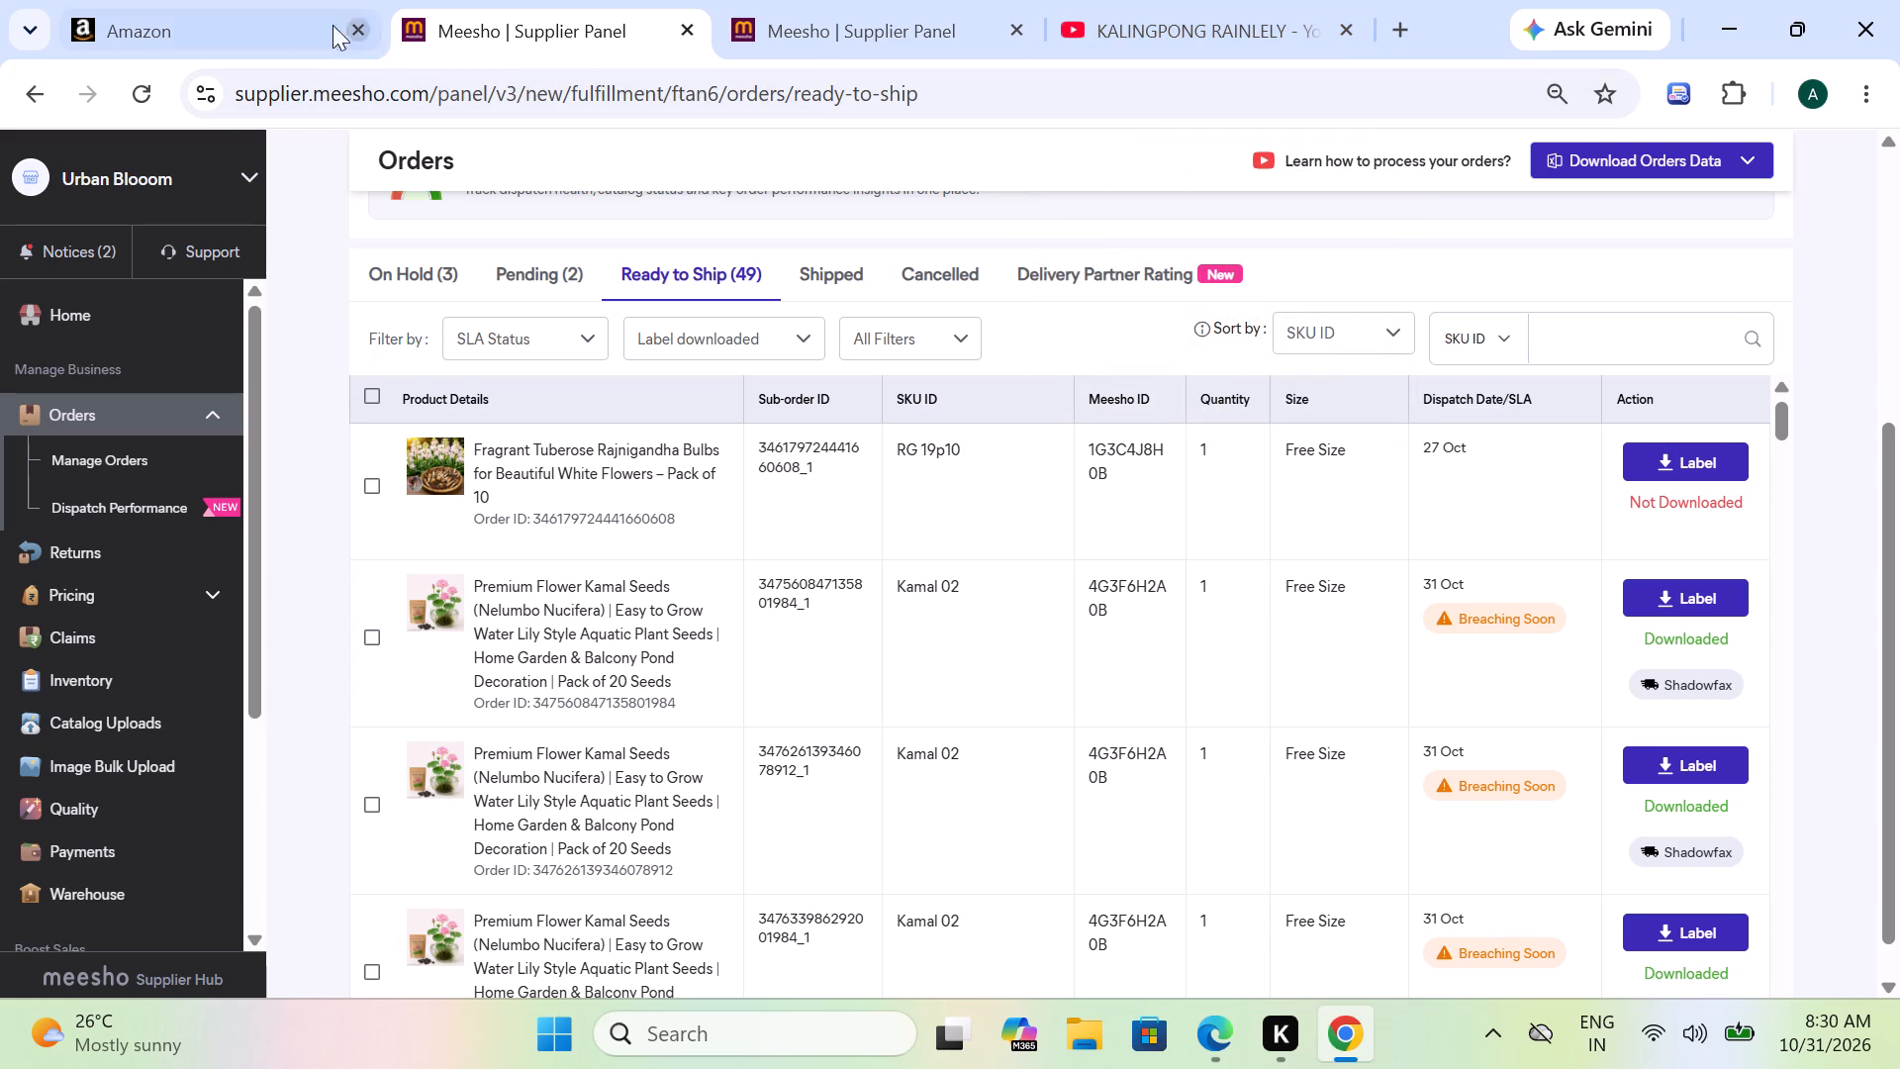
Review SABUJ MALA's Easy Ship Sent orders in Amazon Seller Central with ship-by date All dates, covering Waiting for pickup and Shipped, plus Cancelled orders.
left_click(264, 21)
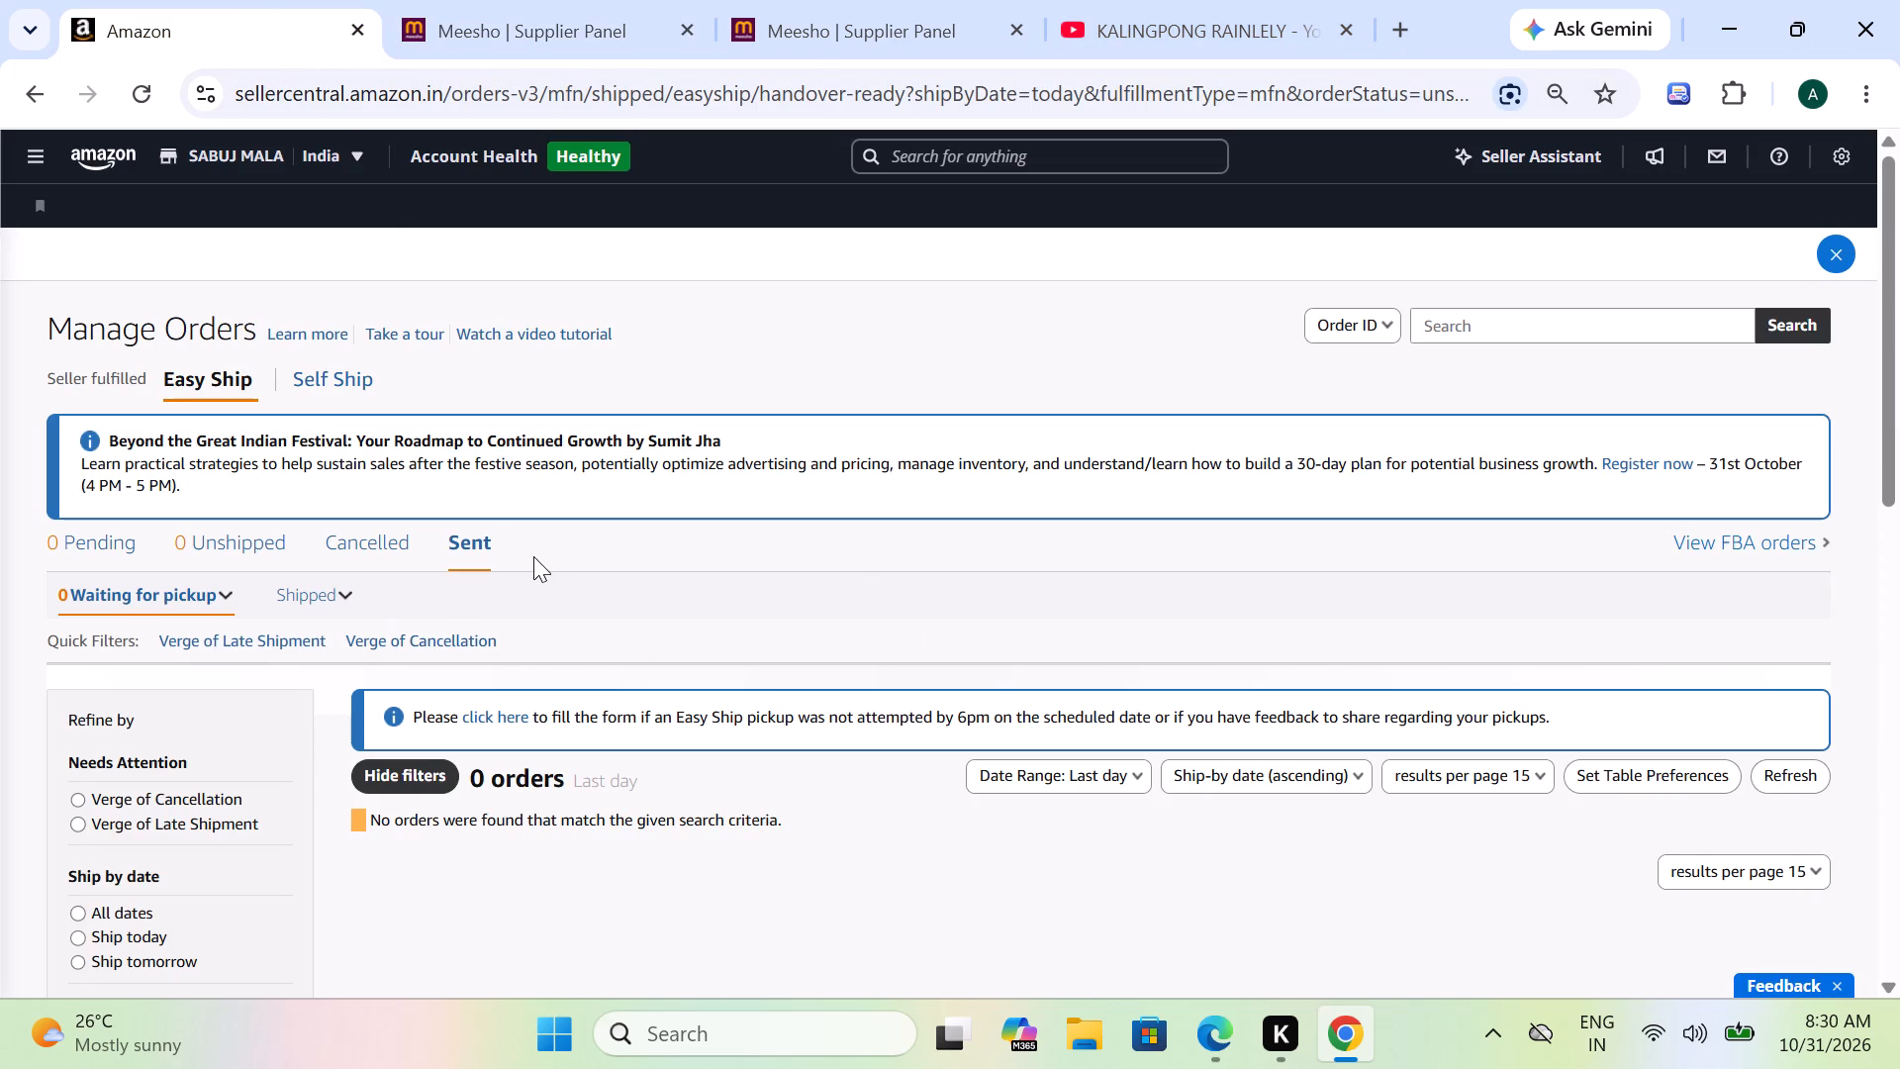
scroll(533, 556, "down", 1)
scroll(533, 556, "up", 1)
left_click(480, 551)
left_click(118, 913)
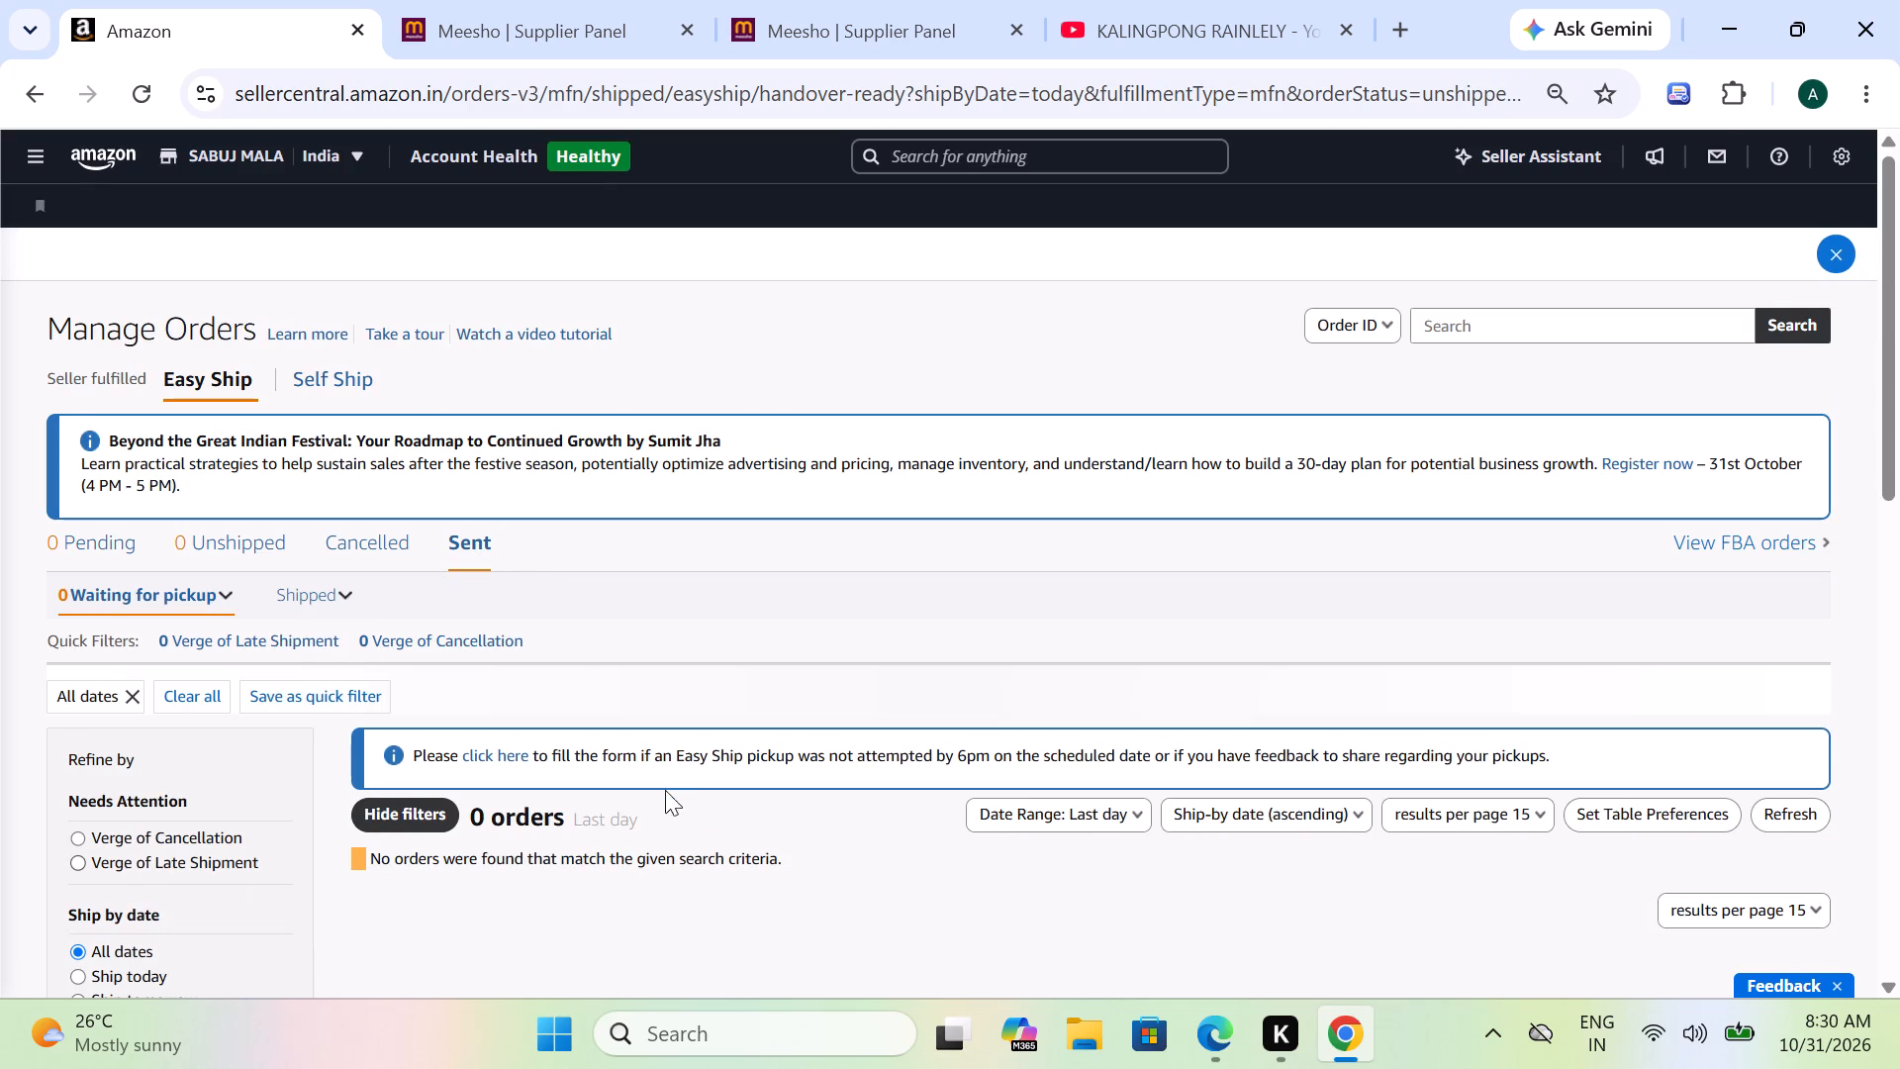
scroll(671, 775, "down", 1)
scroll(696, 763, "up", 1)
left_click(331, 590)
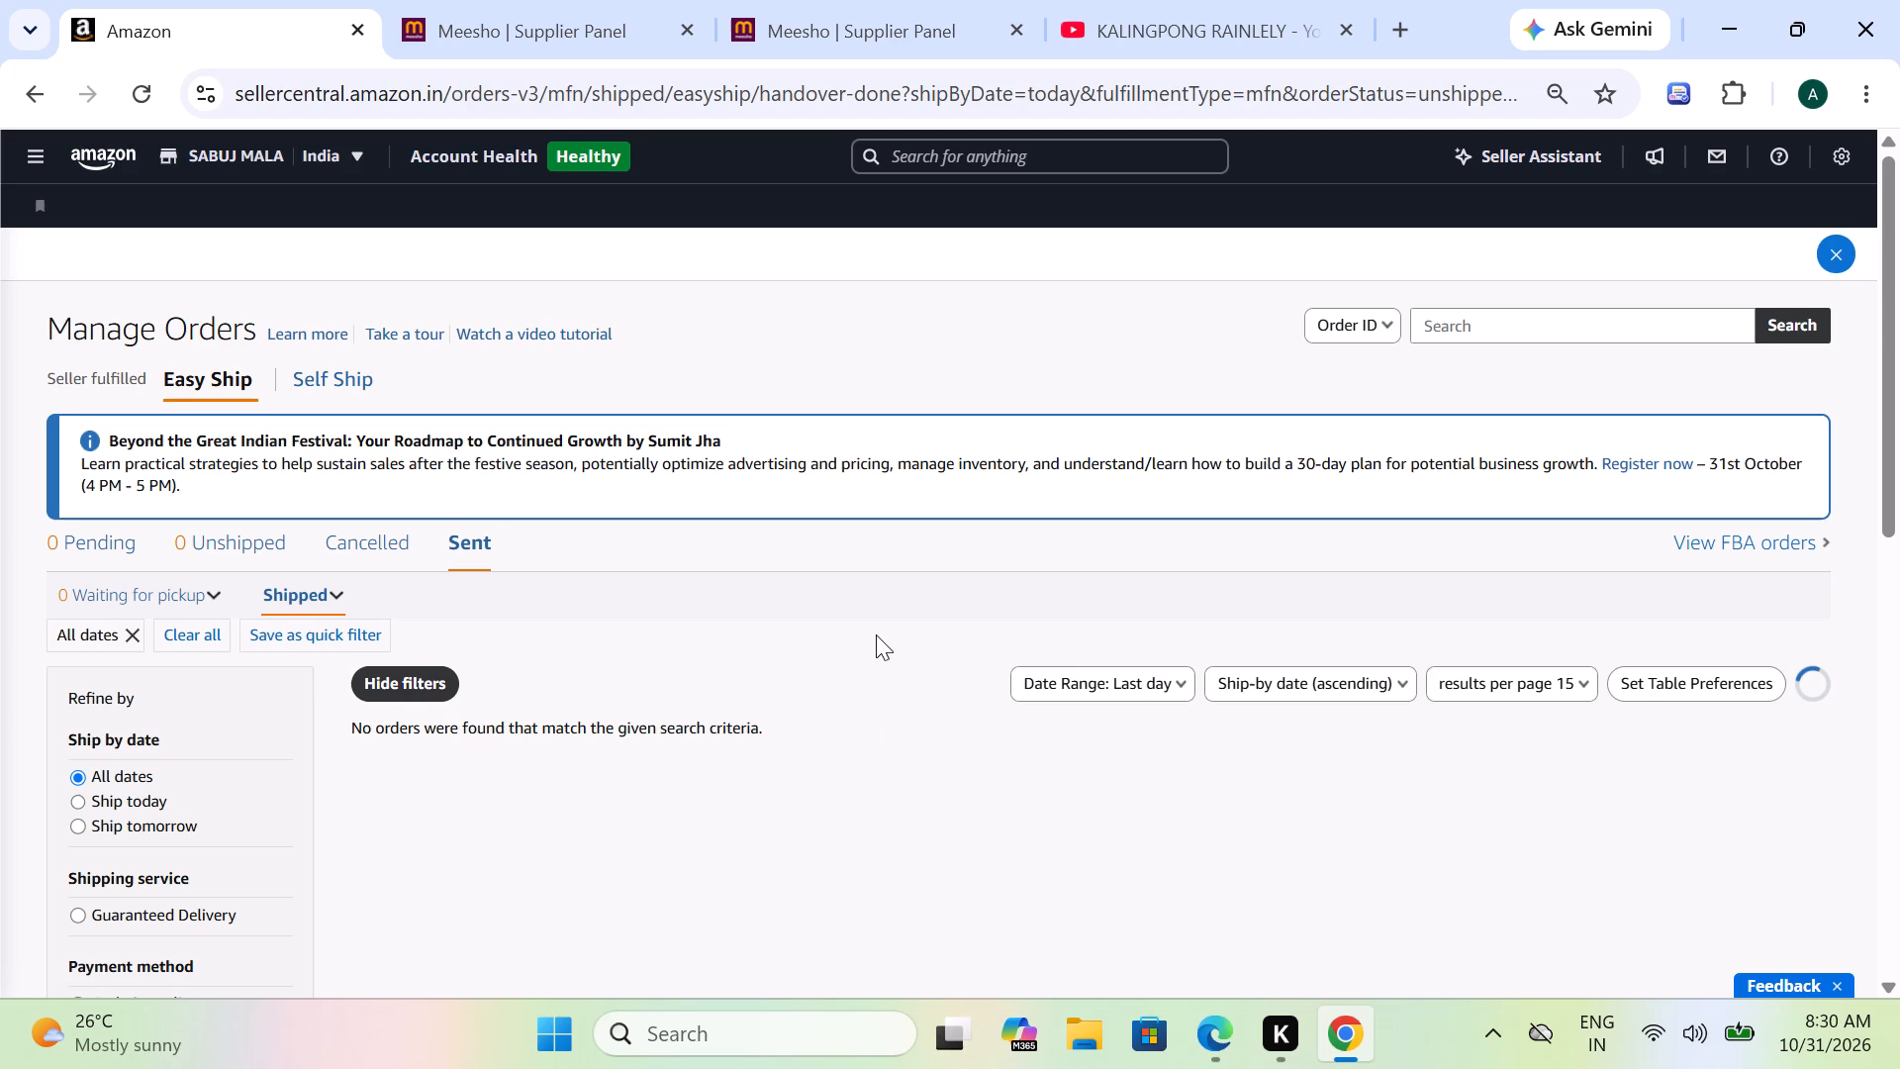
scroll(873, 738, "down", 2)
scroll(876, 741, "up", 2)
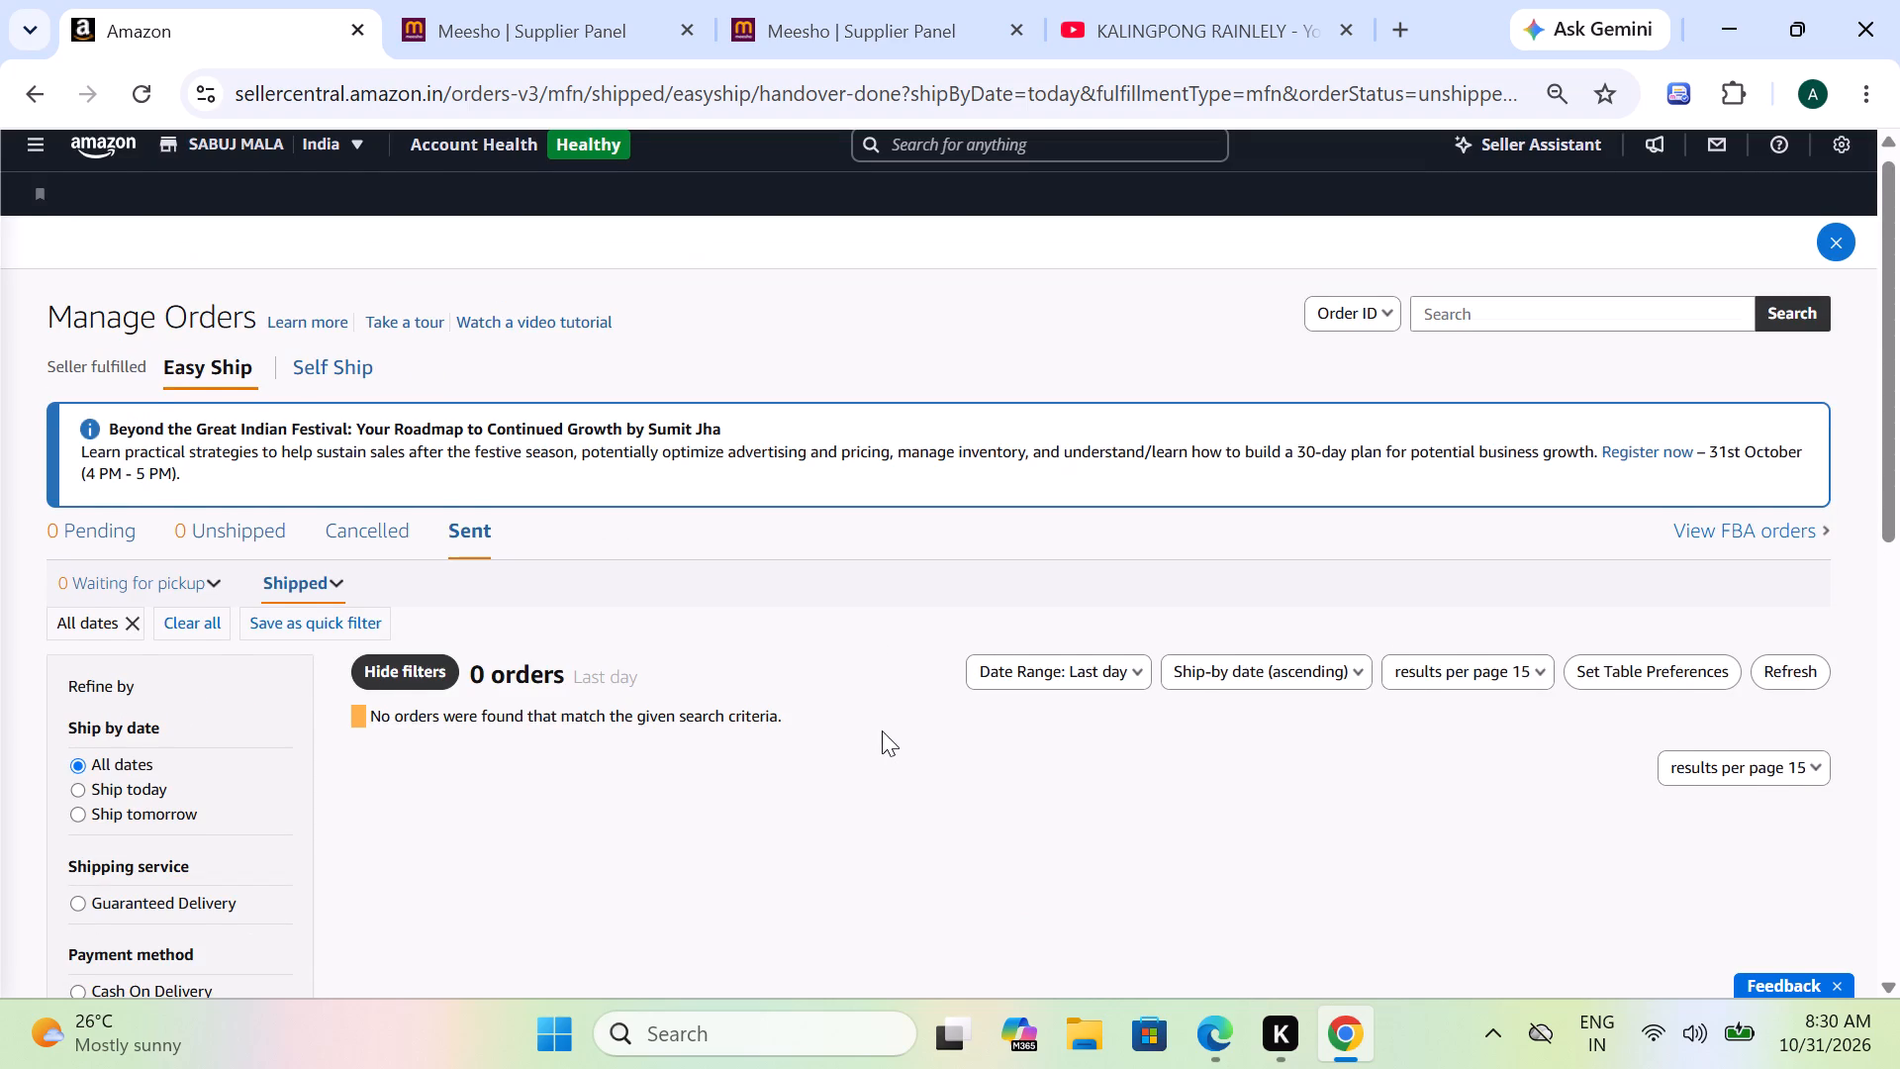
left_click(387, 540)
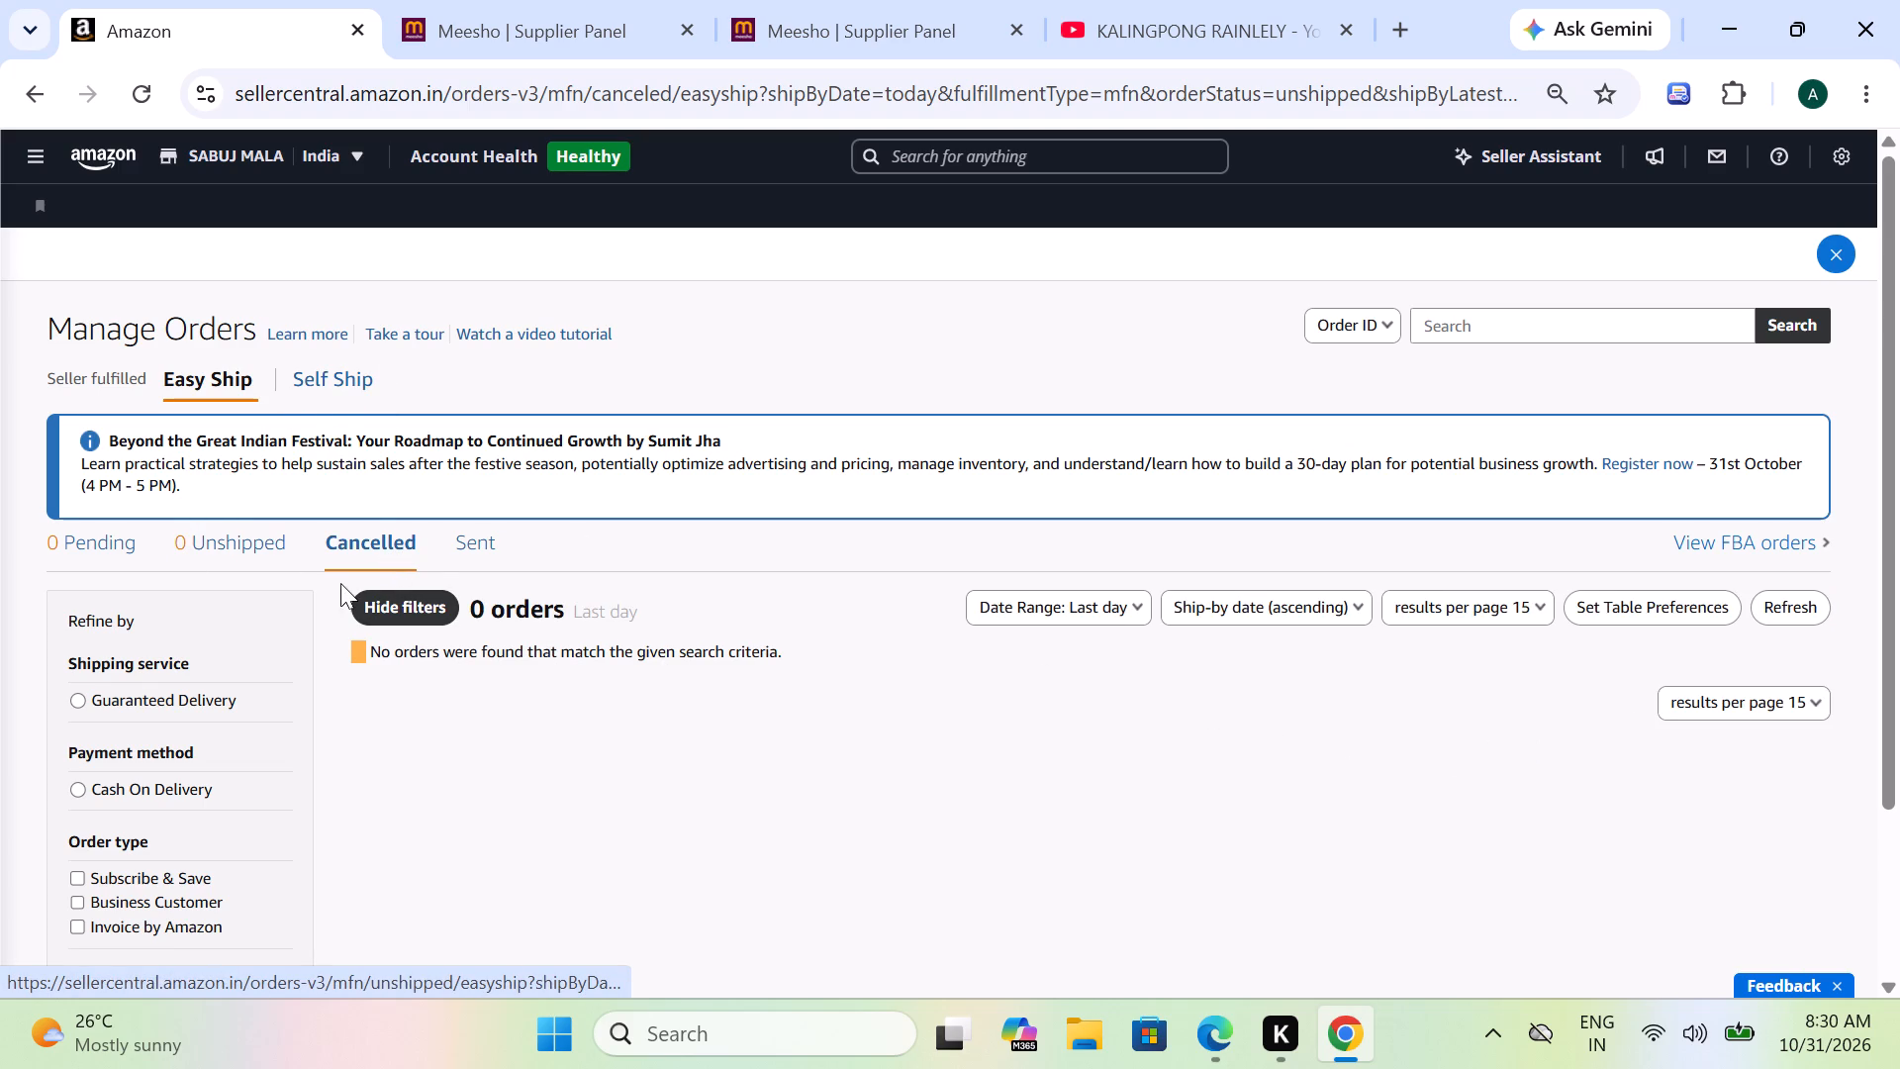
left_click(480, 547)
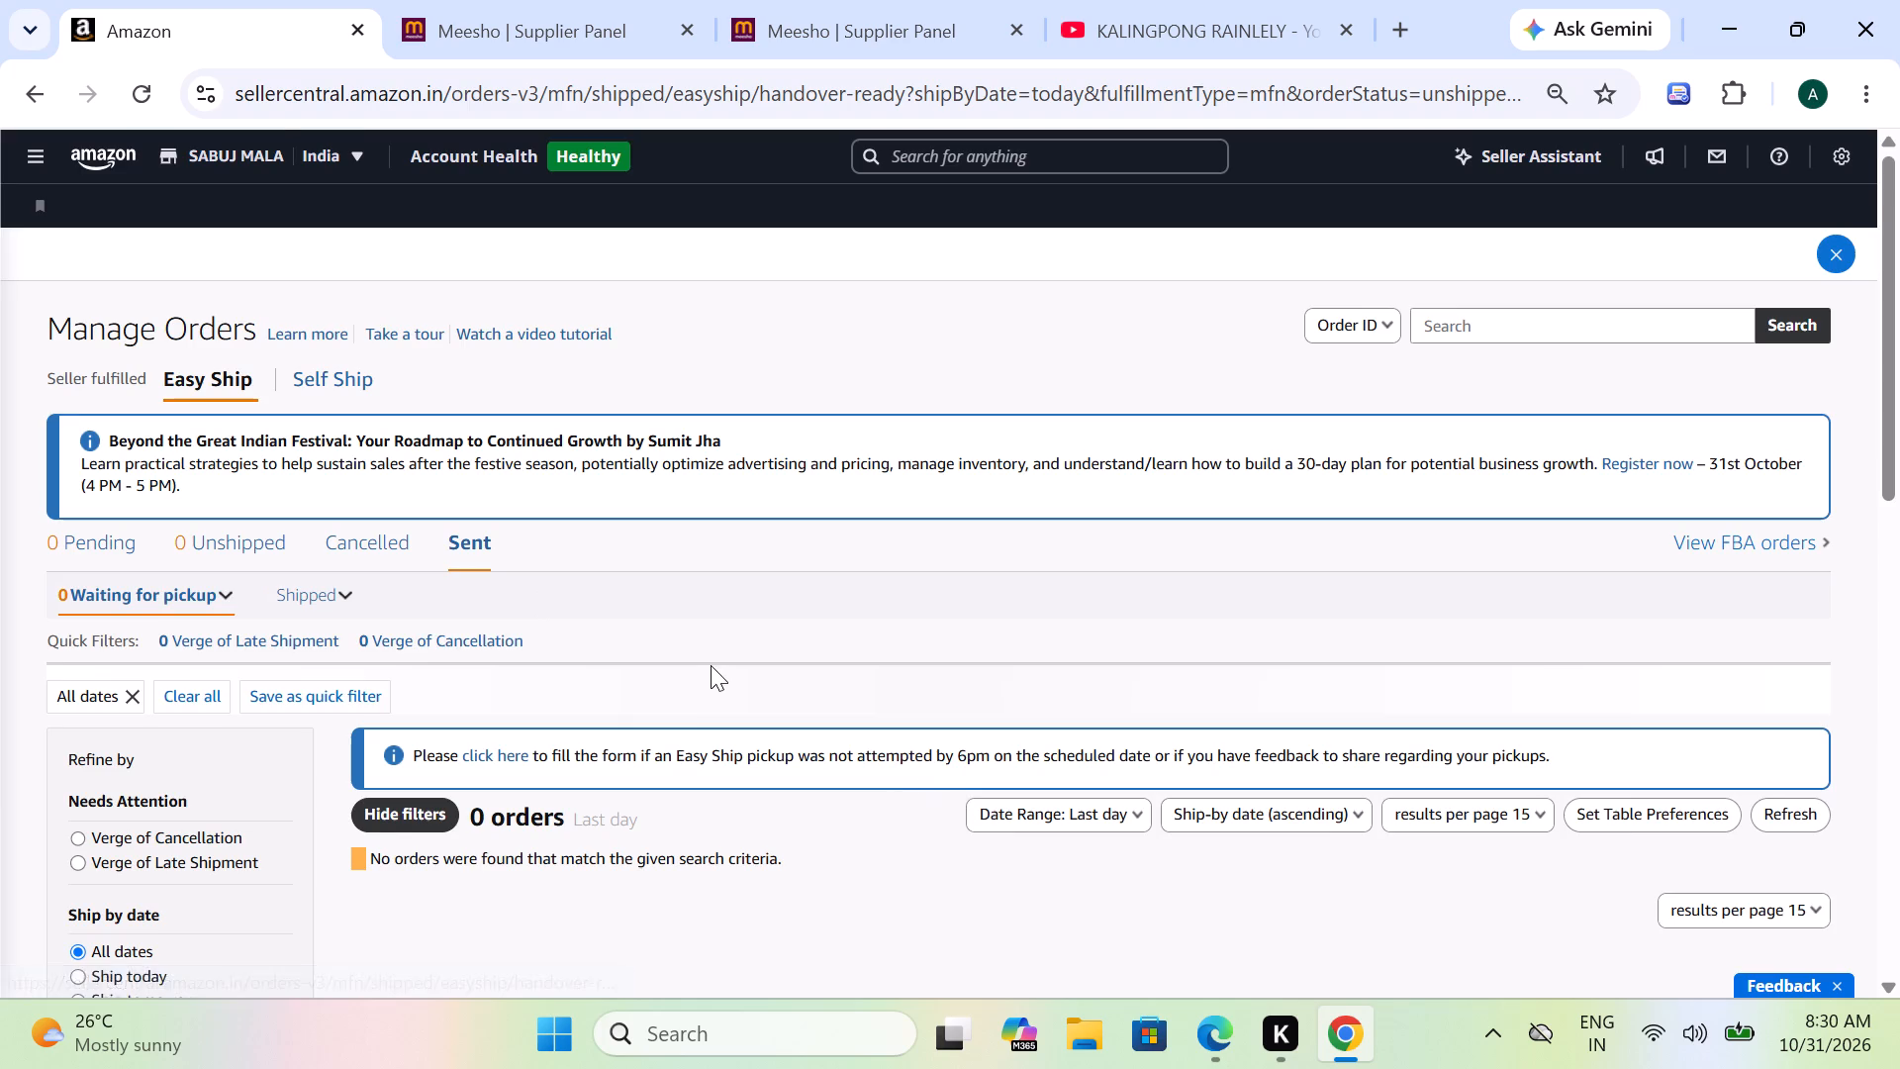
scroll(711, 665, "down", 1)
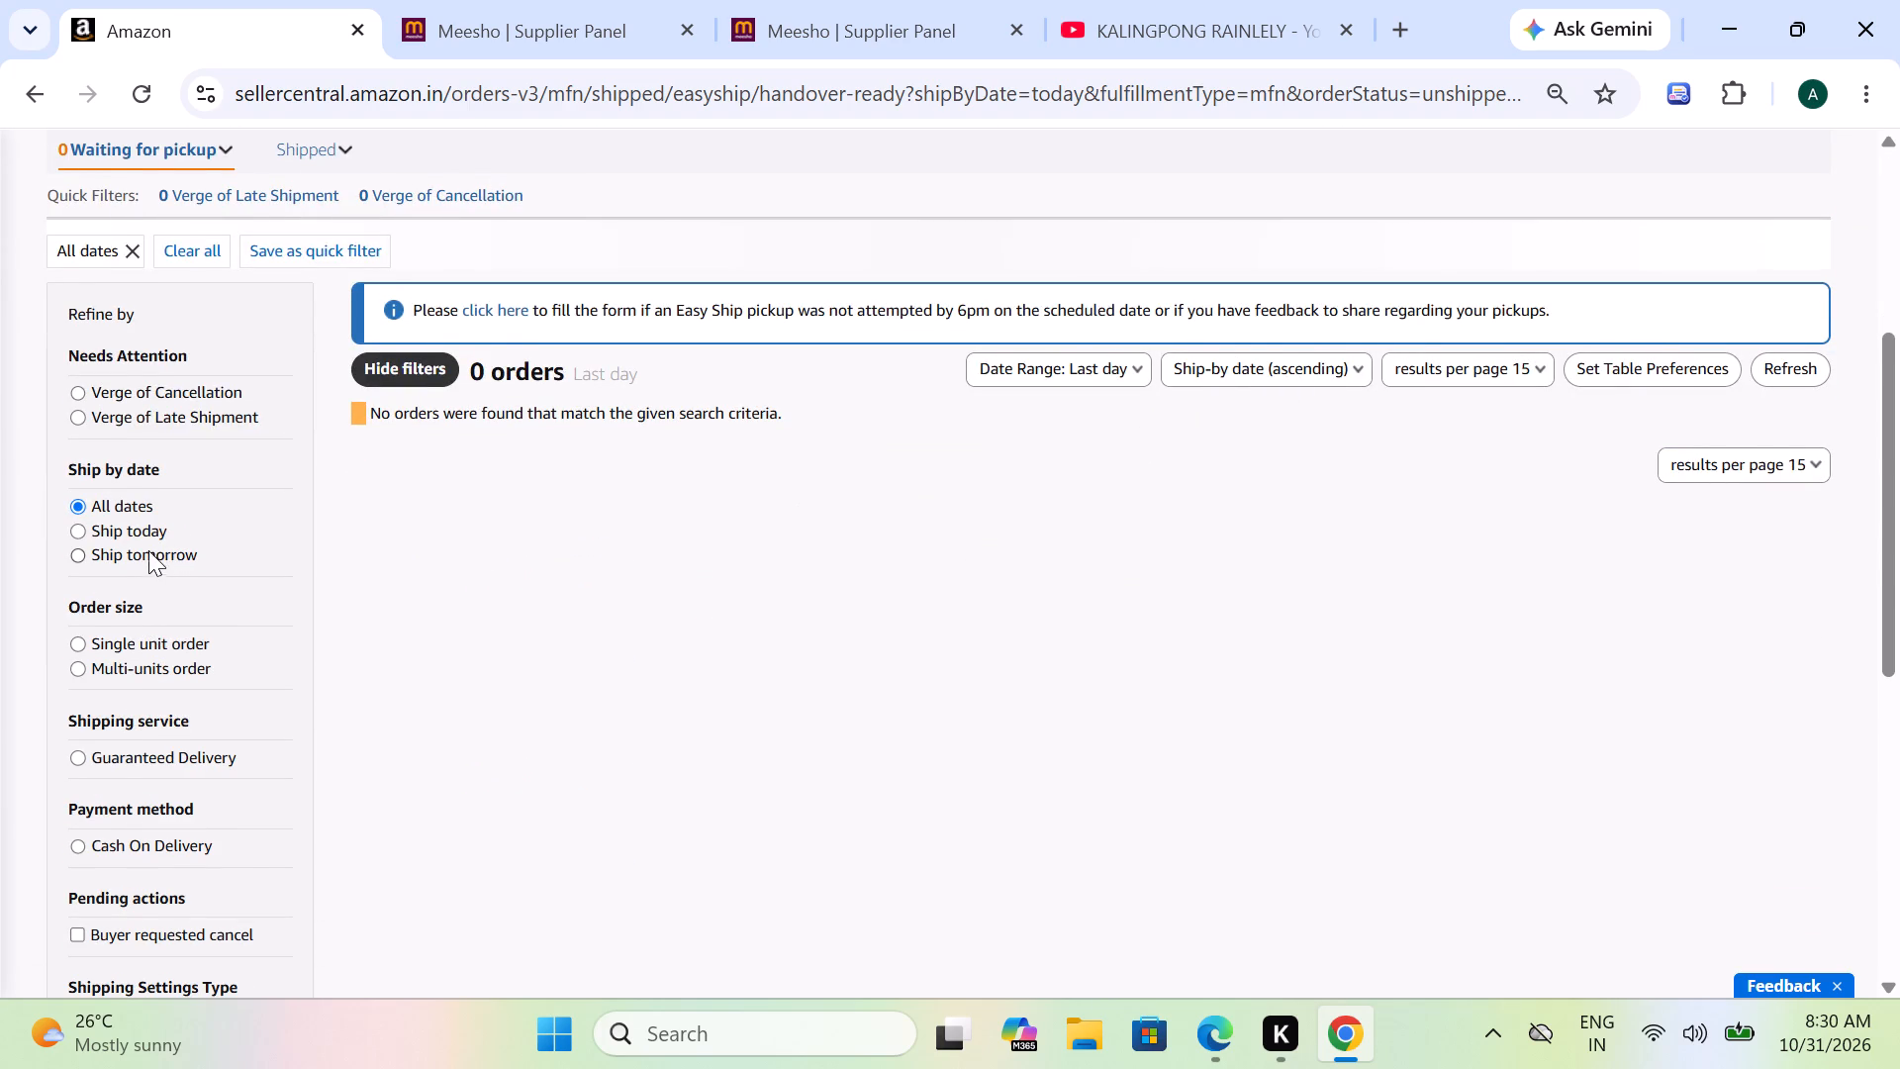
scroll(207, 592, "up", 1)
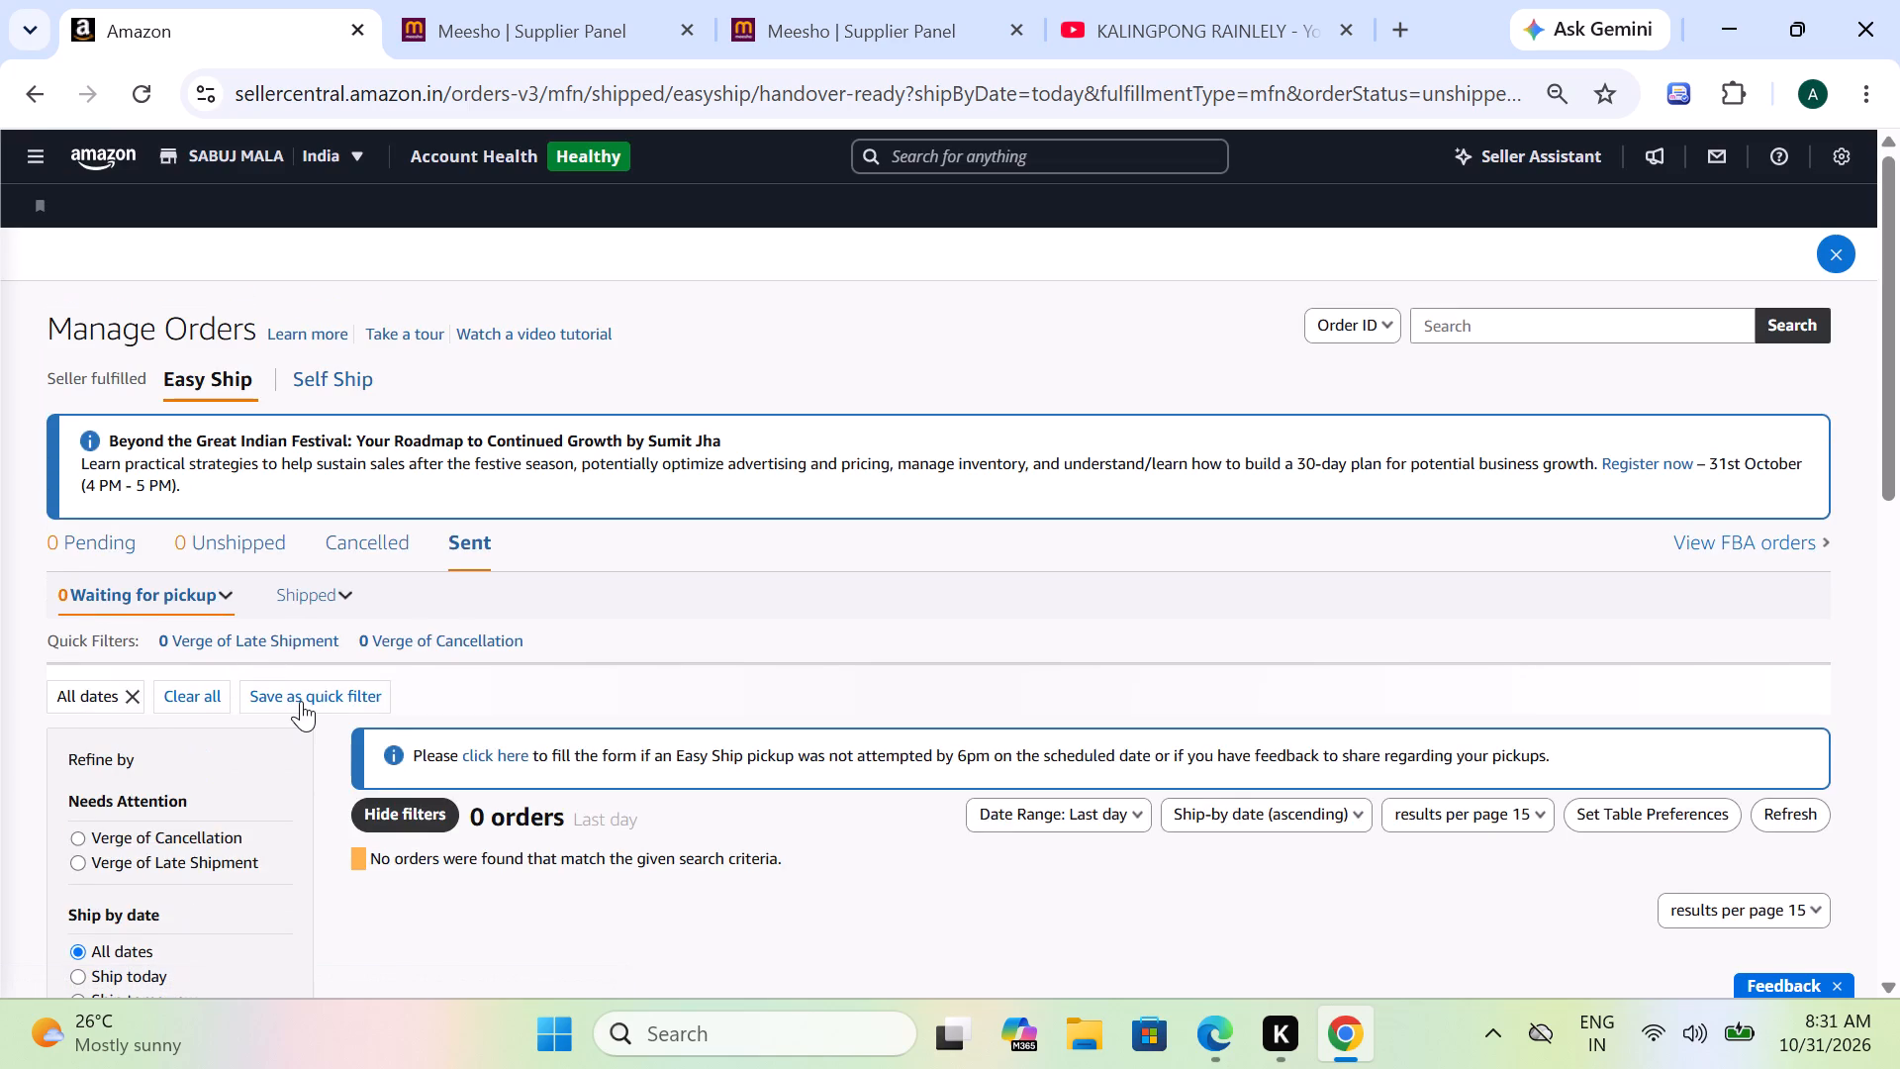
Remove the All dates filter from the Sent orders, then check the Shipped list without it and with All dates reapplied.
left_click(225, 690)
left_click(202, 689)
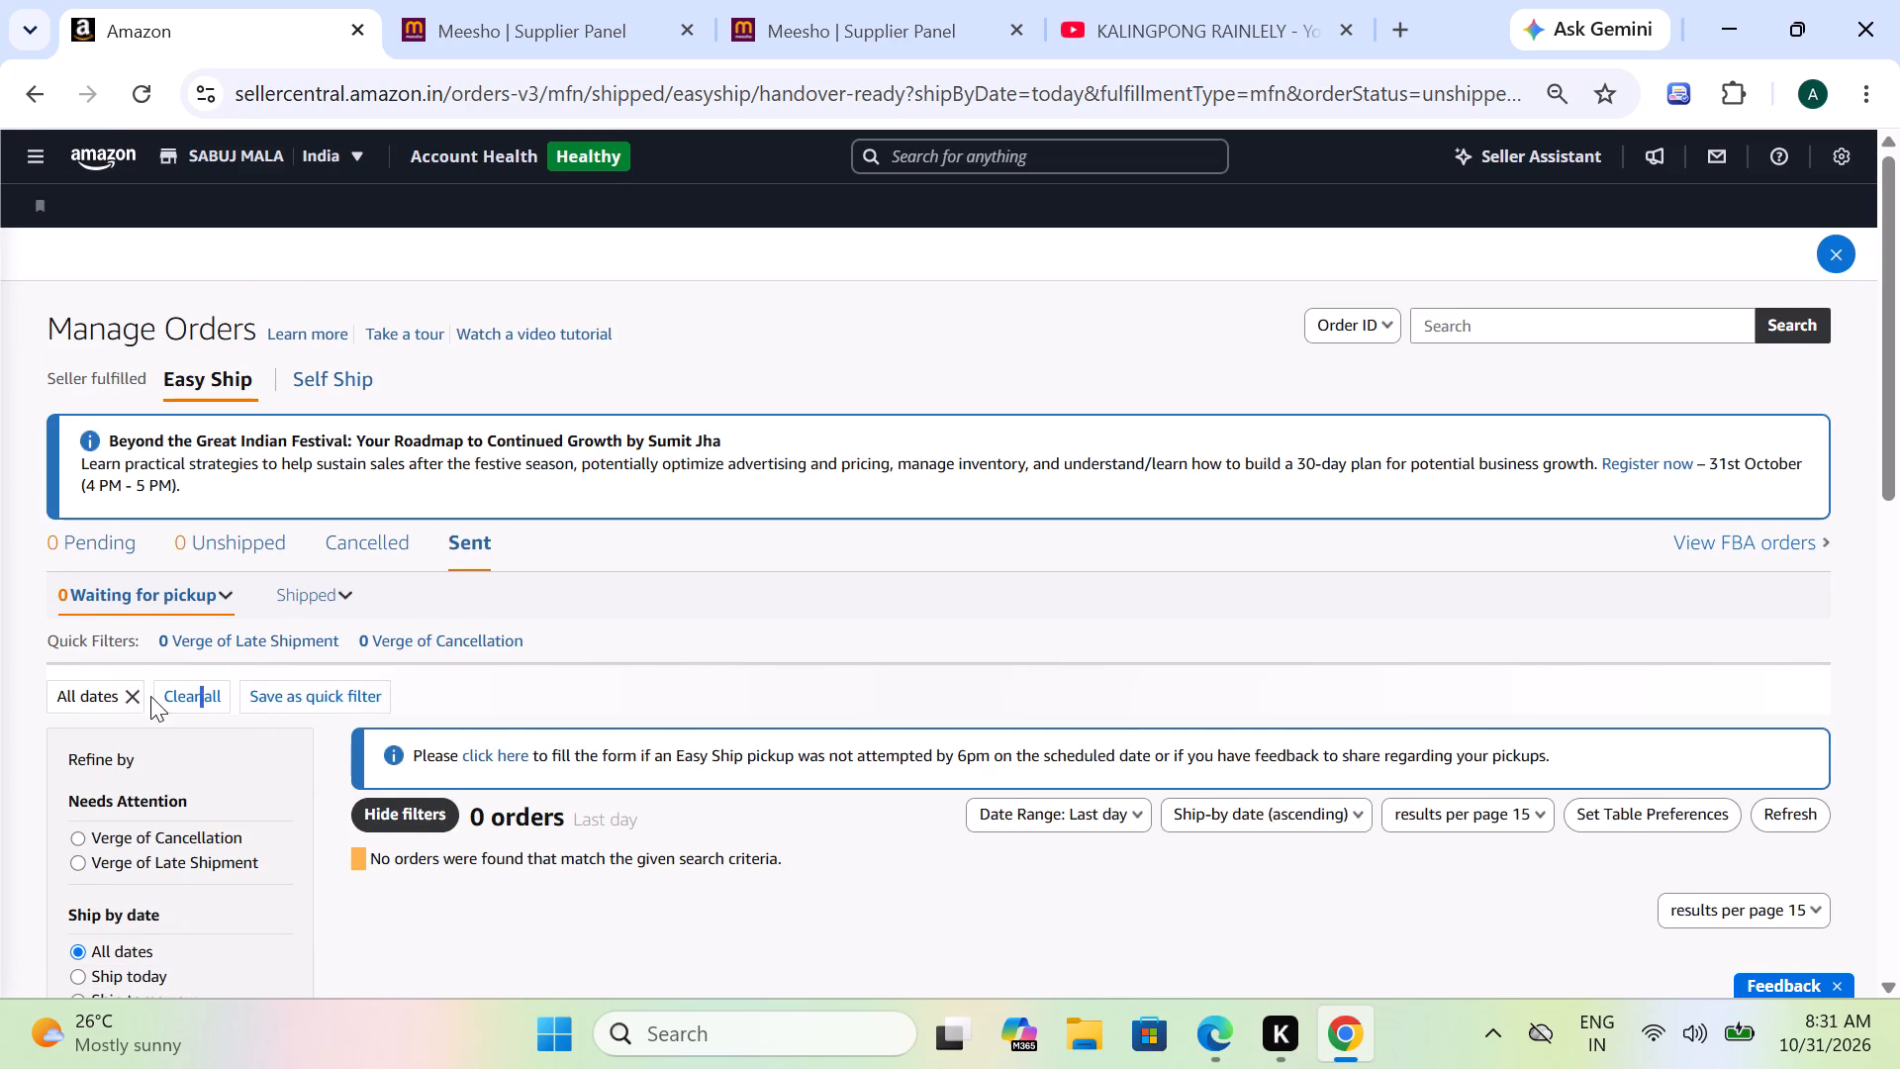
left_click(137, 696)
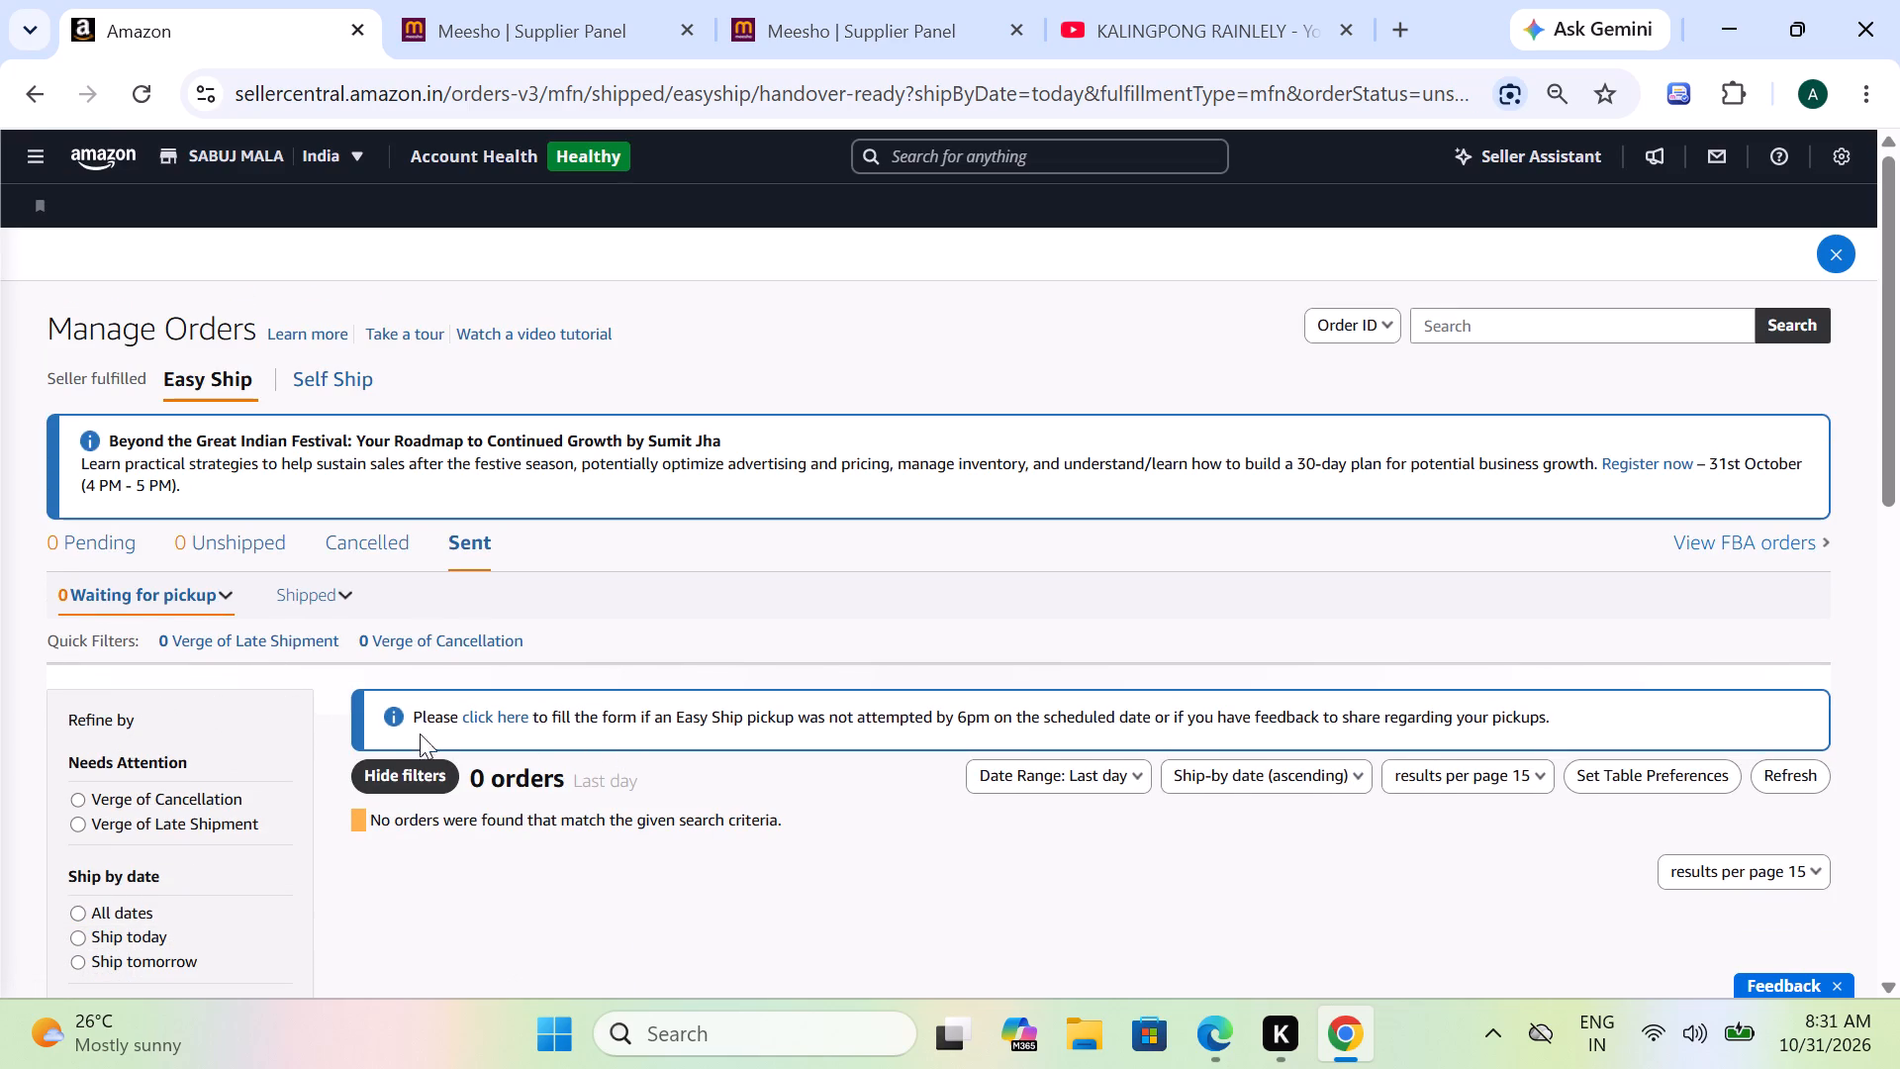
left_click(318, 592)
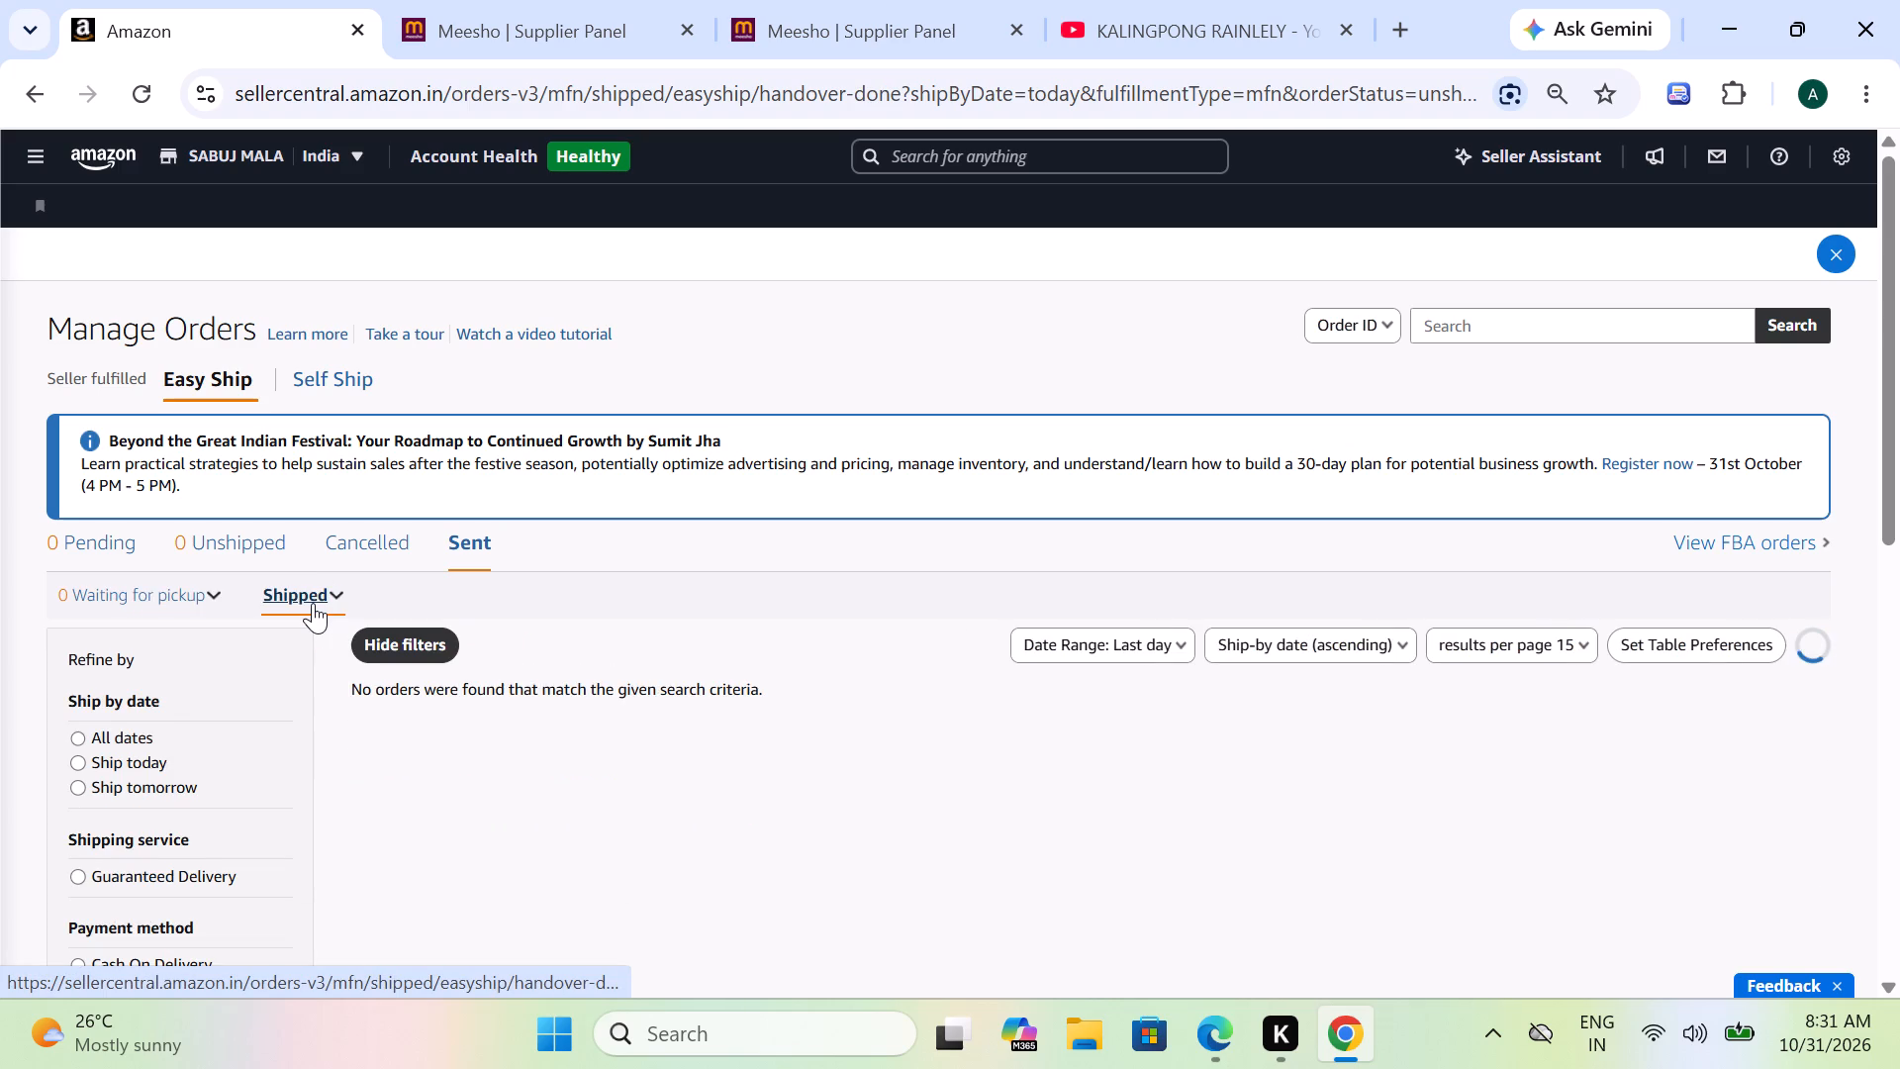
left_click(1802, 747)
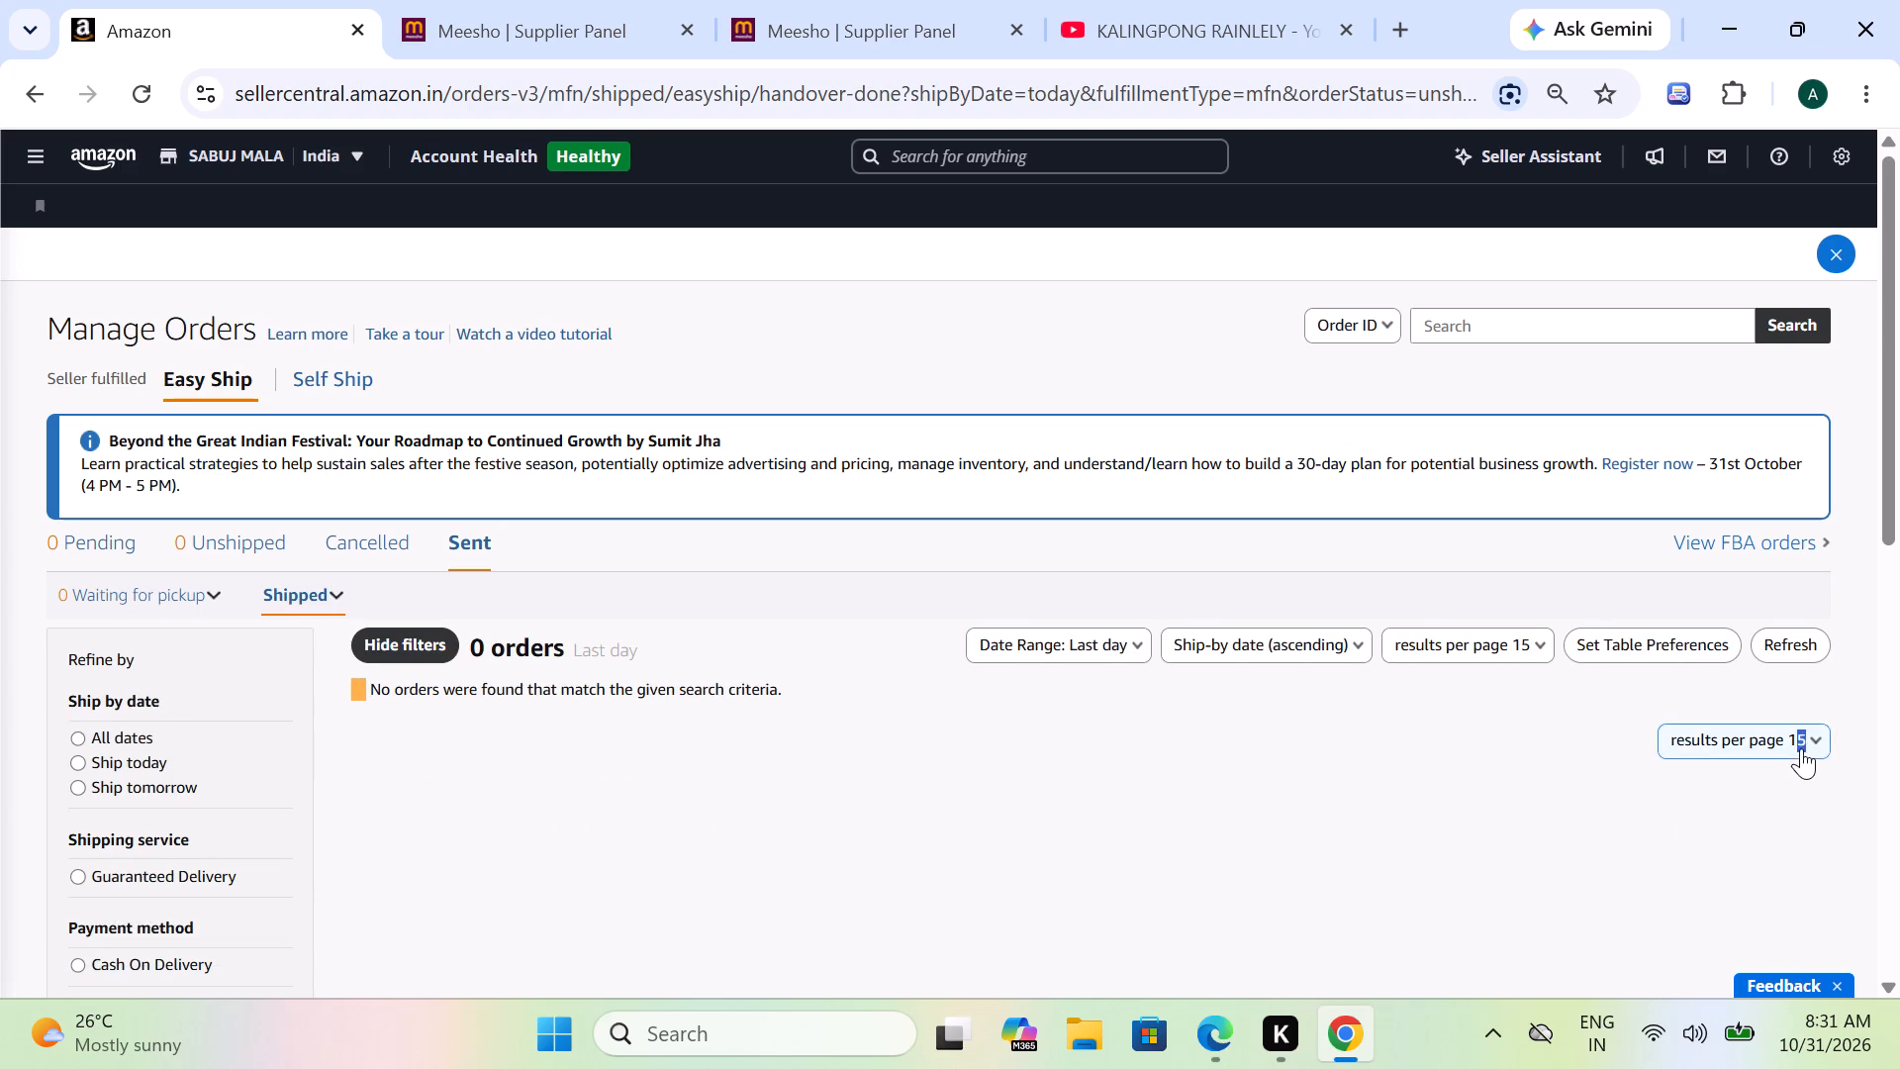
left_click(1473, 840)
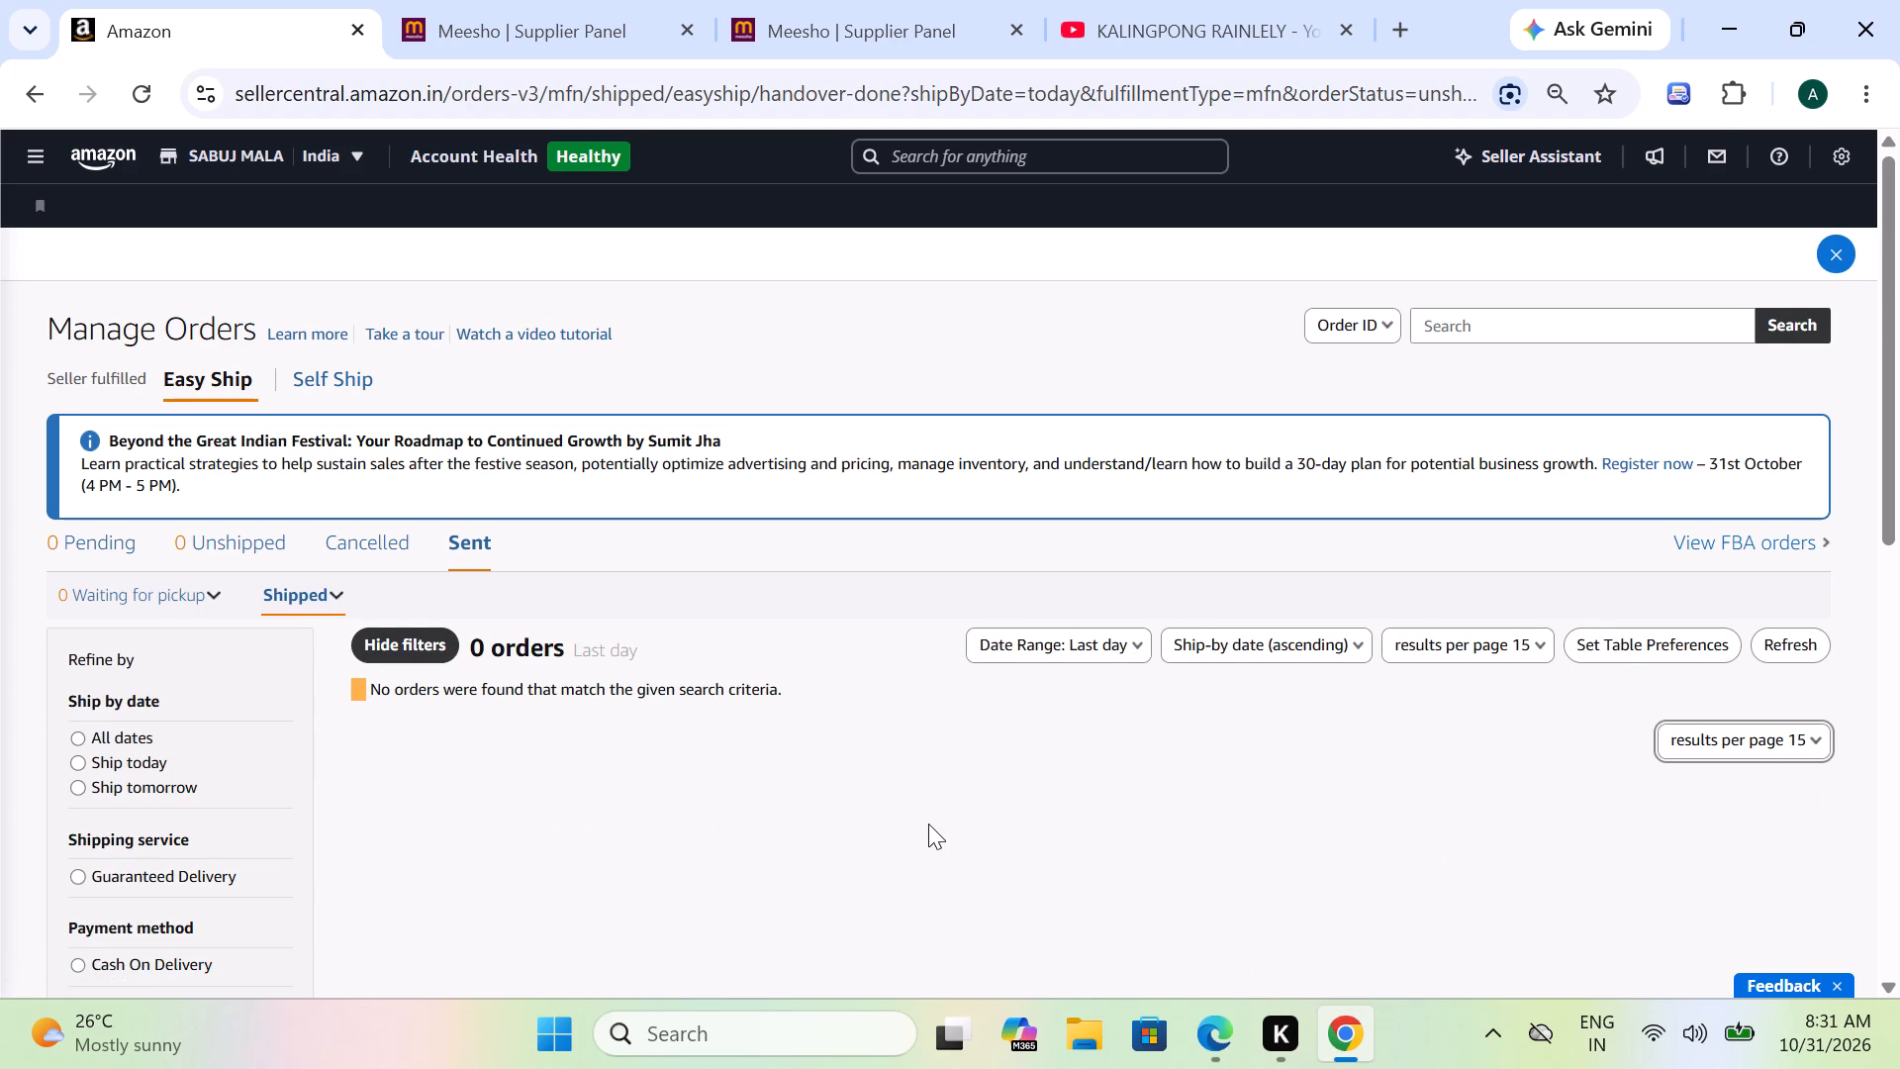
scroll(928, 824, "down", 2)
scroll(928, 823, "up", 2)
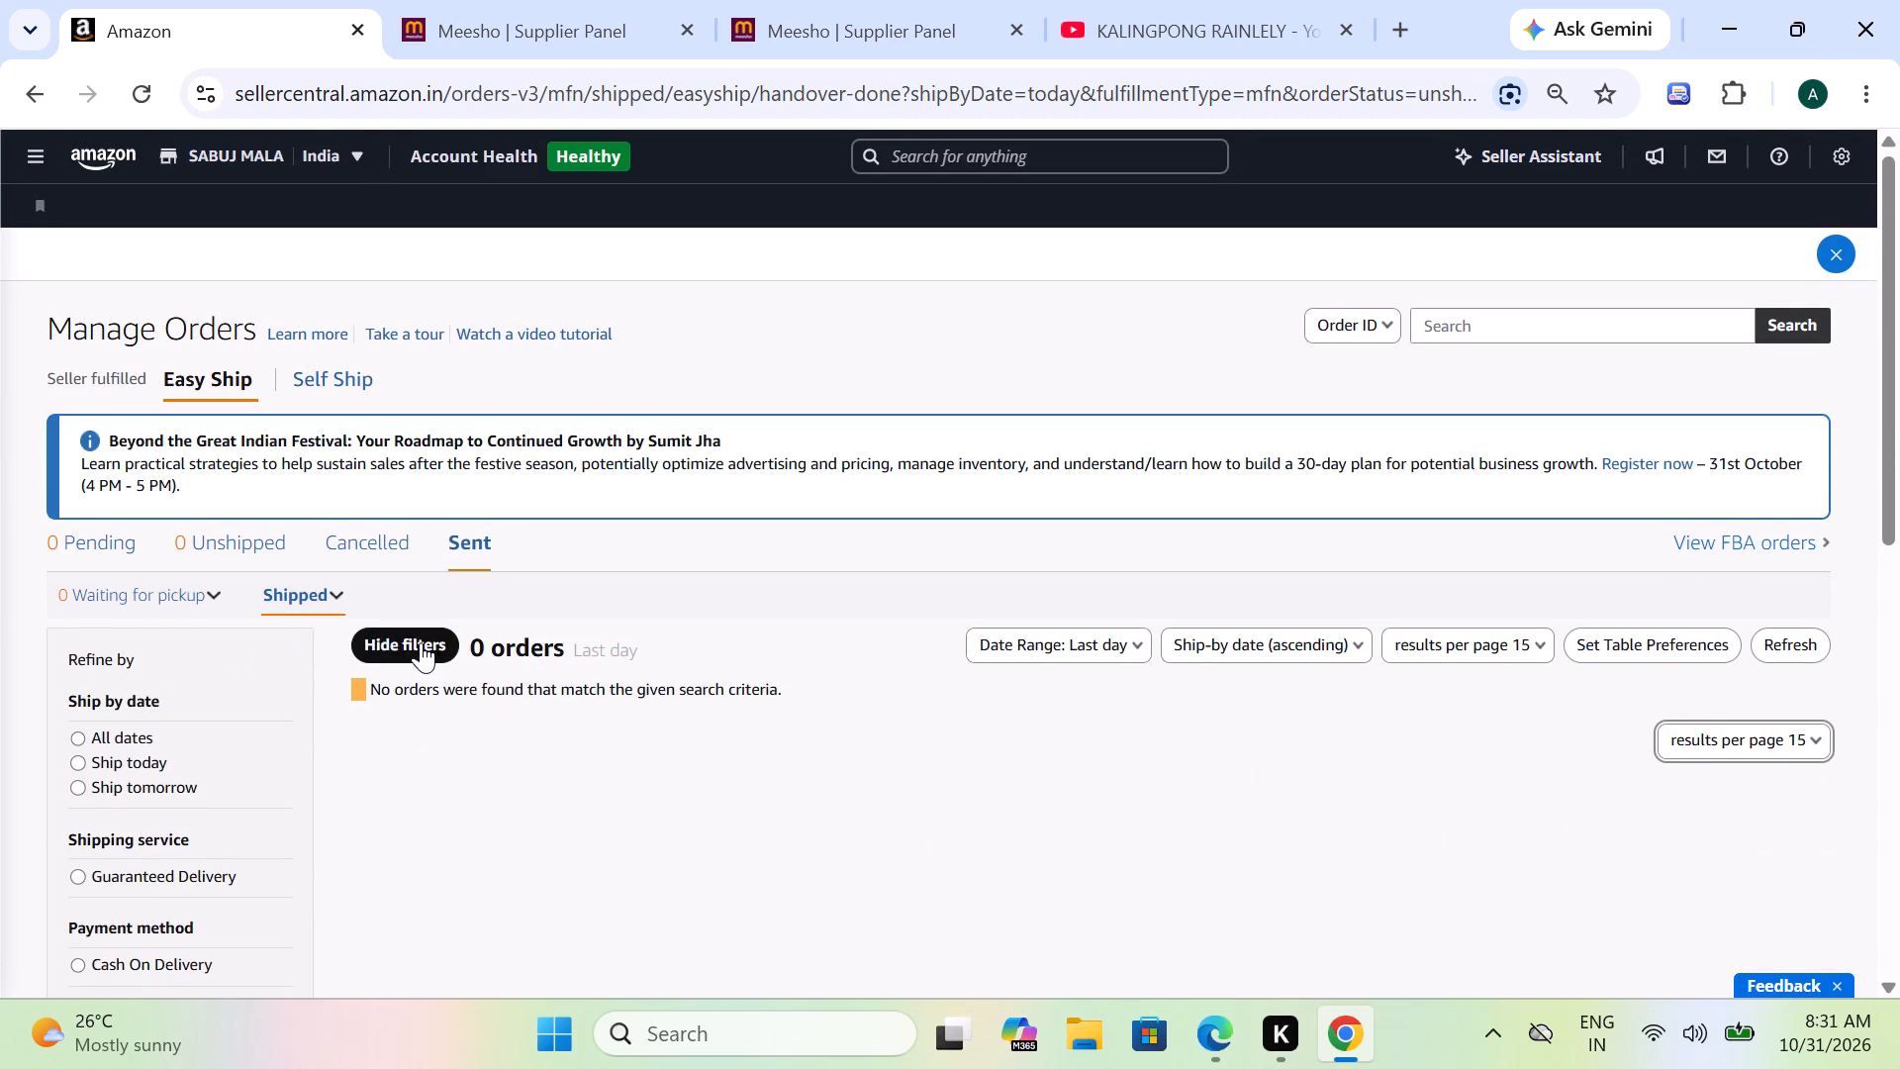
scroll(136, 778, "down", 3)
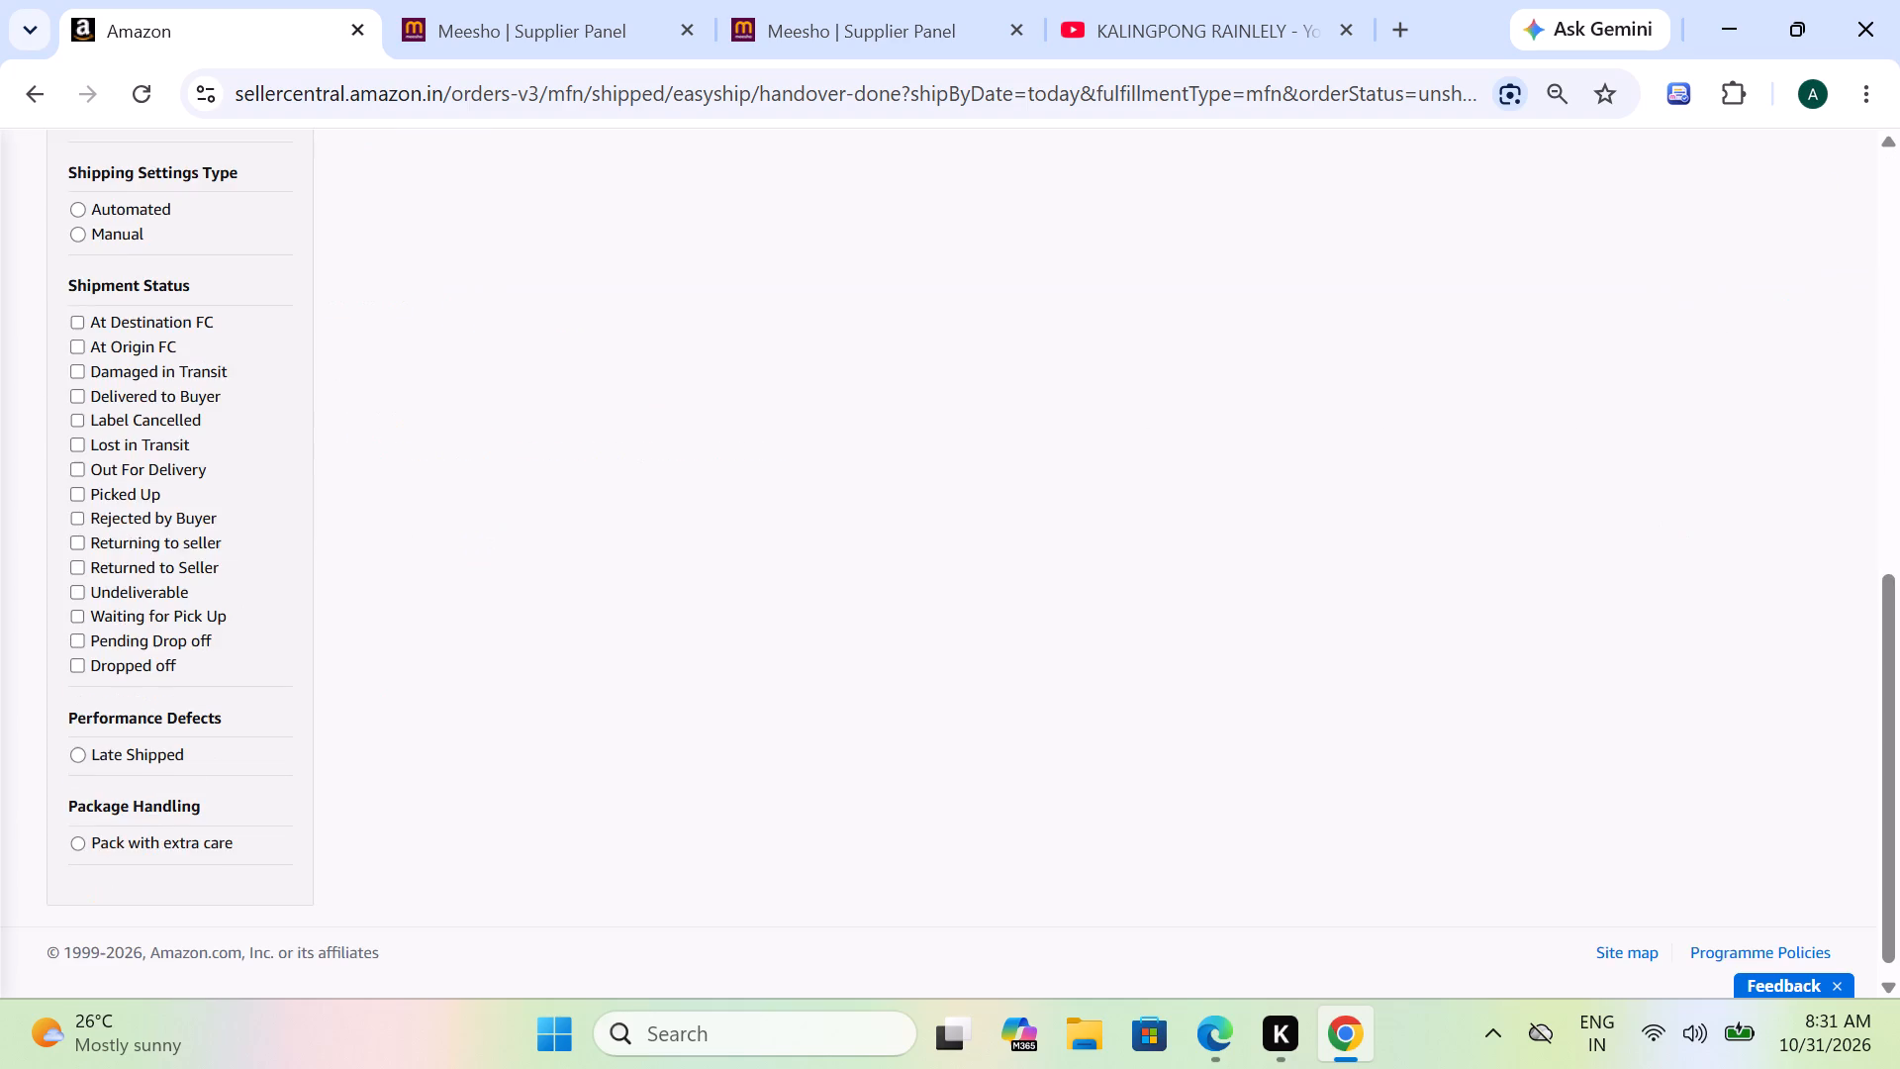
scroll(142, 778, "down", 1)
scroll(142, 778, "up", 2)
left_click(87, 670)
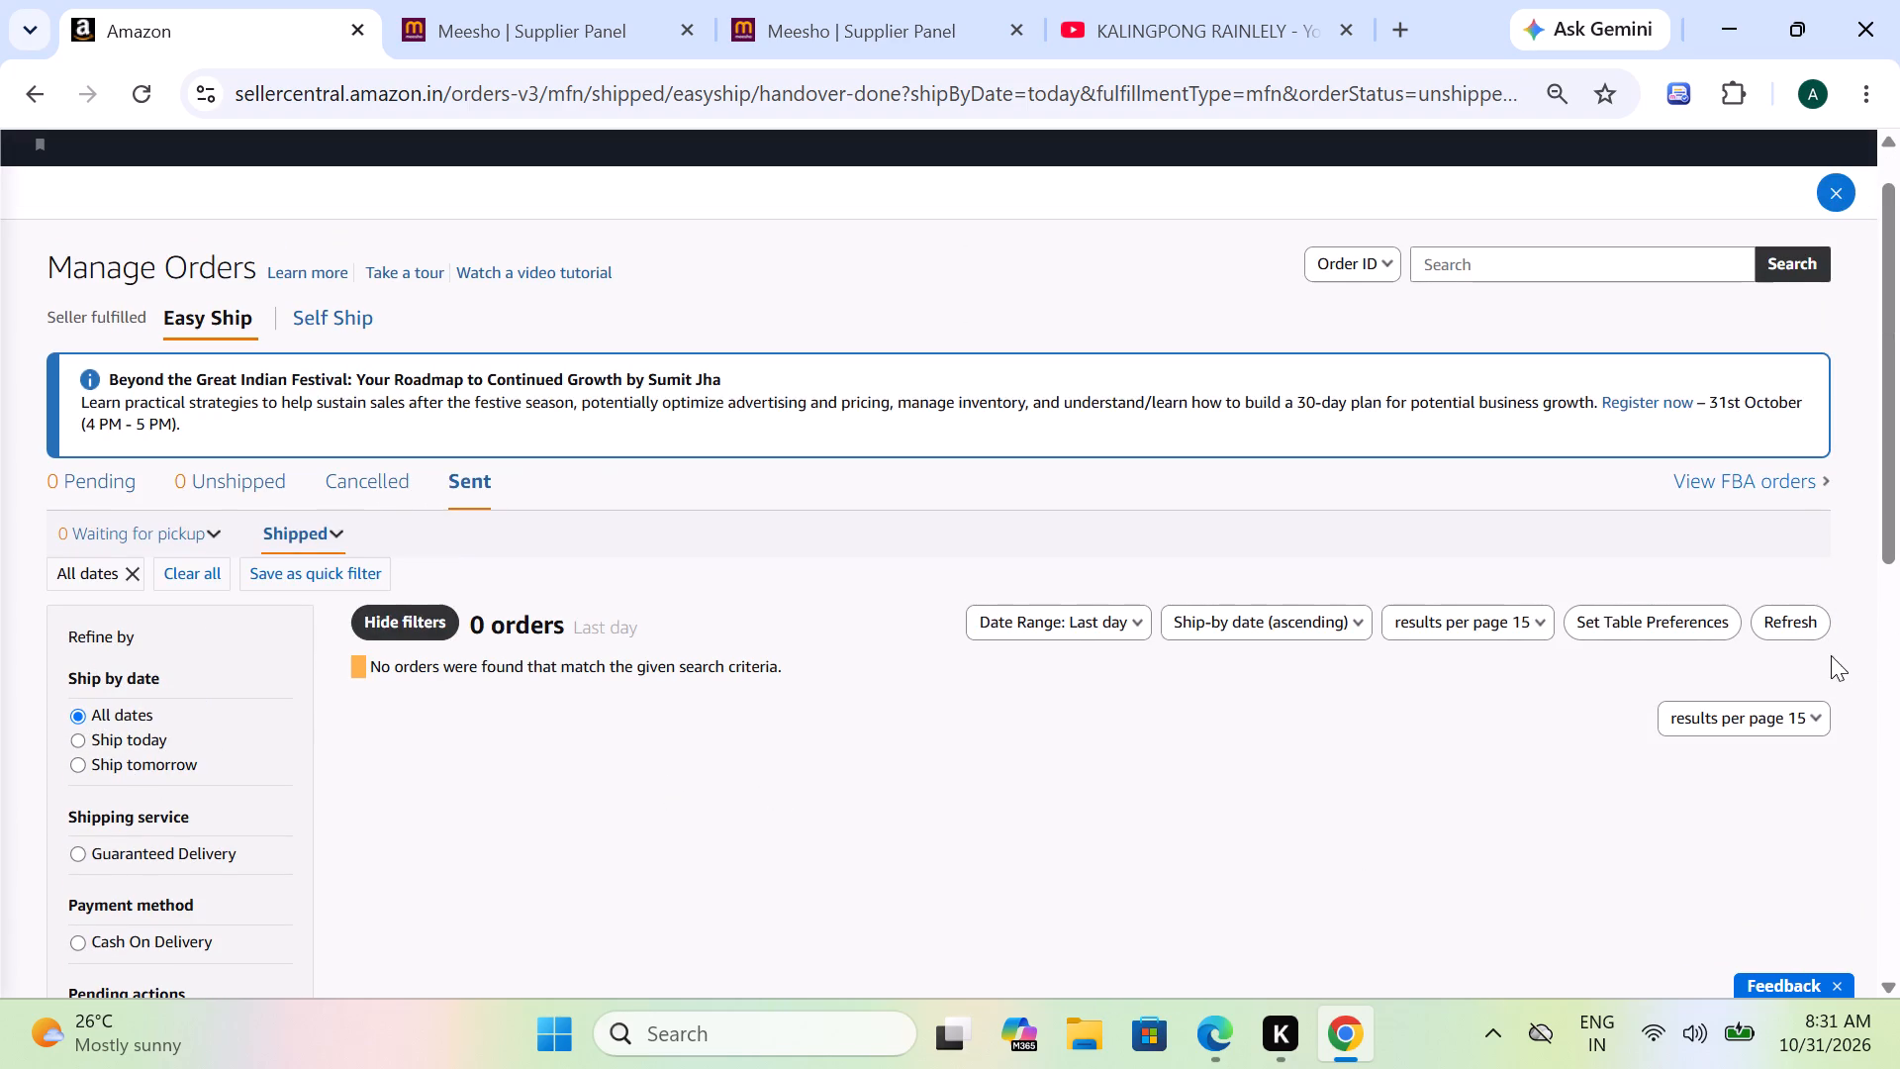
View the FBA orders in Manage Orders and check the All orders and Cancelled lists.
left_click(1762, 486)
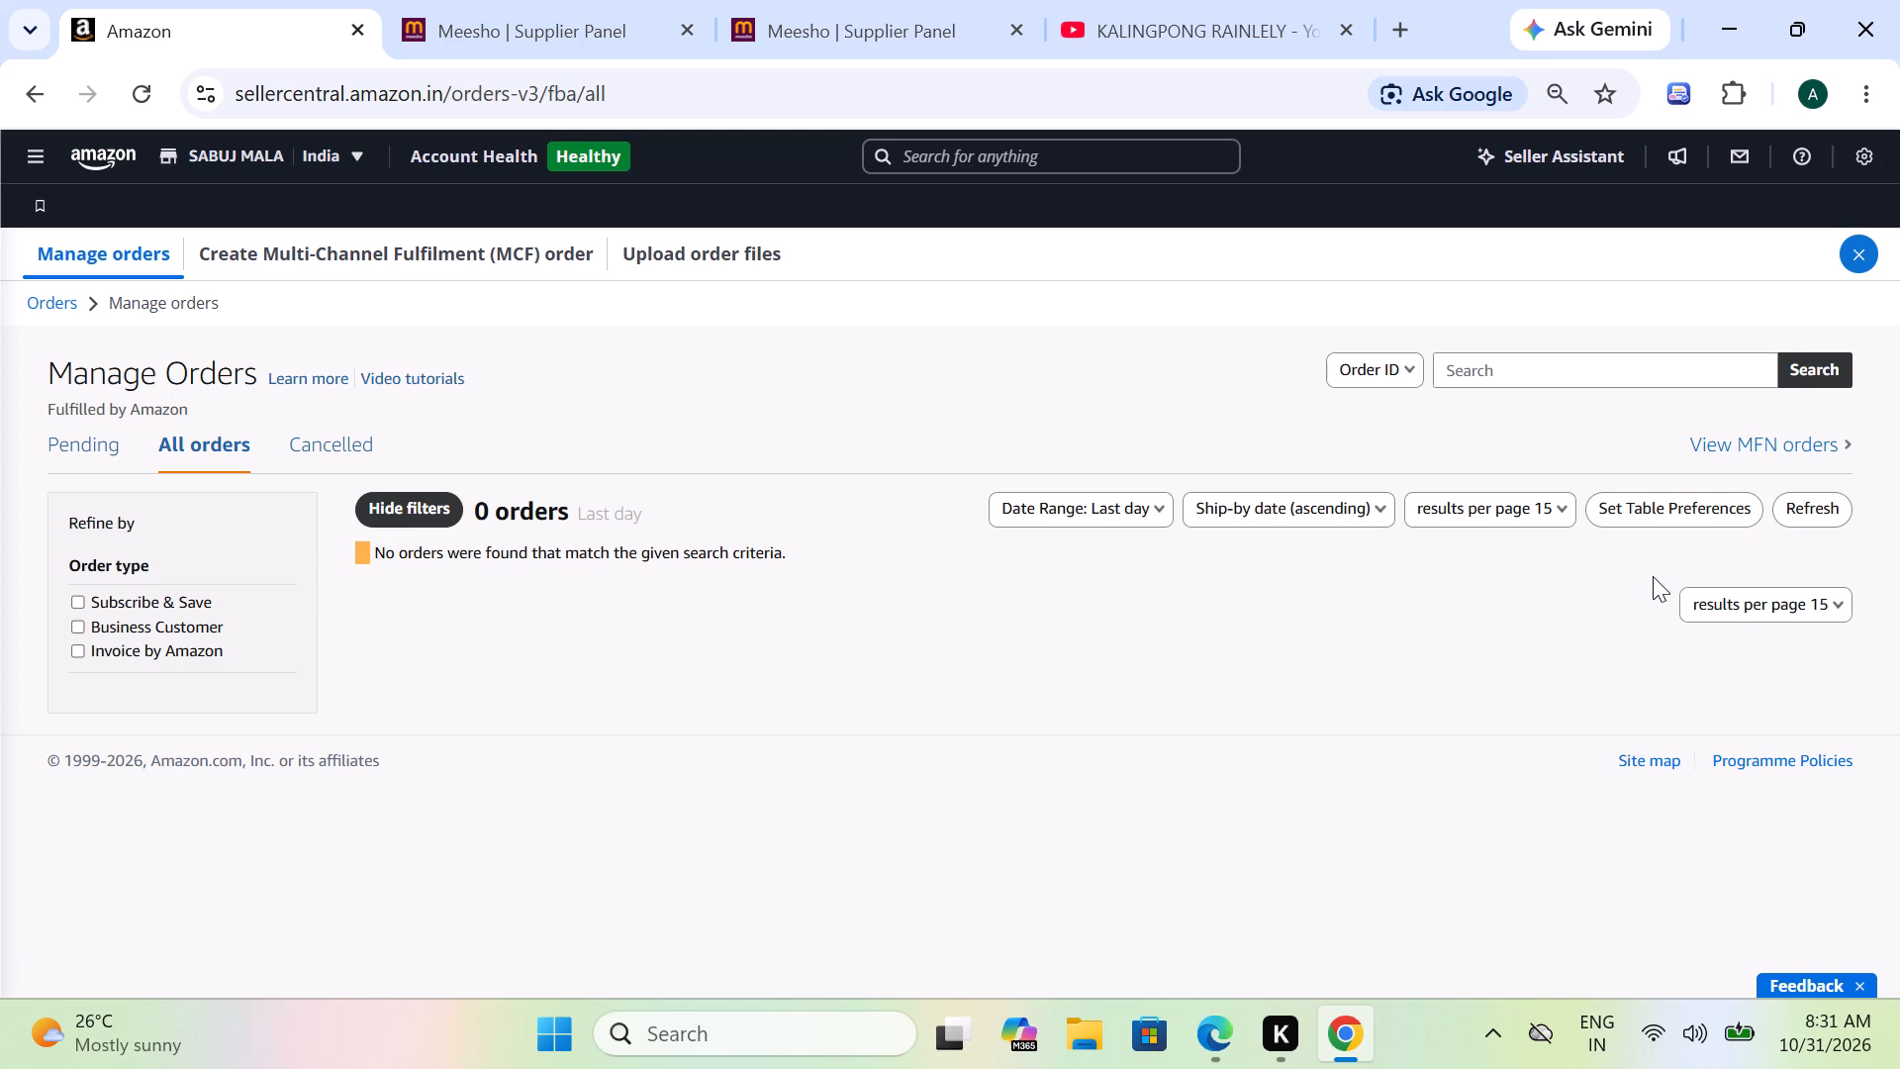
scroll(1567, 645, "down", 2)
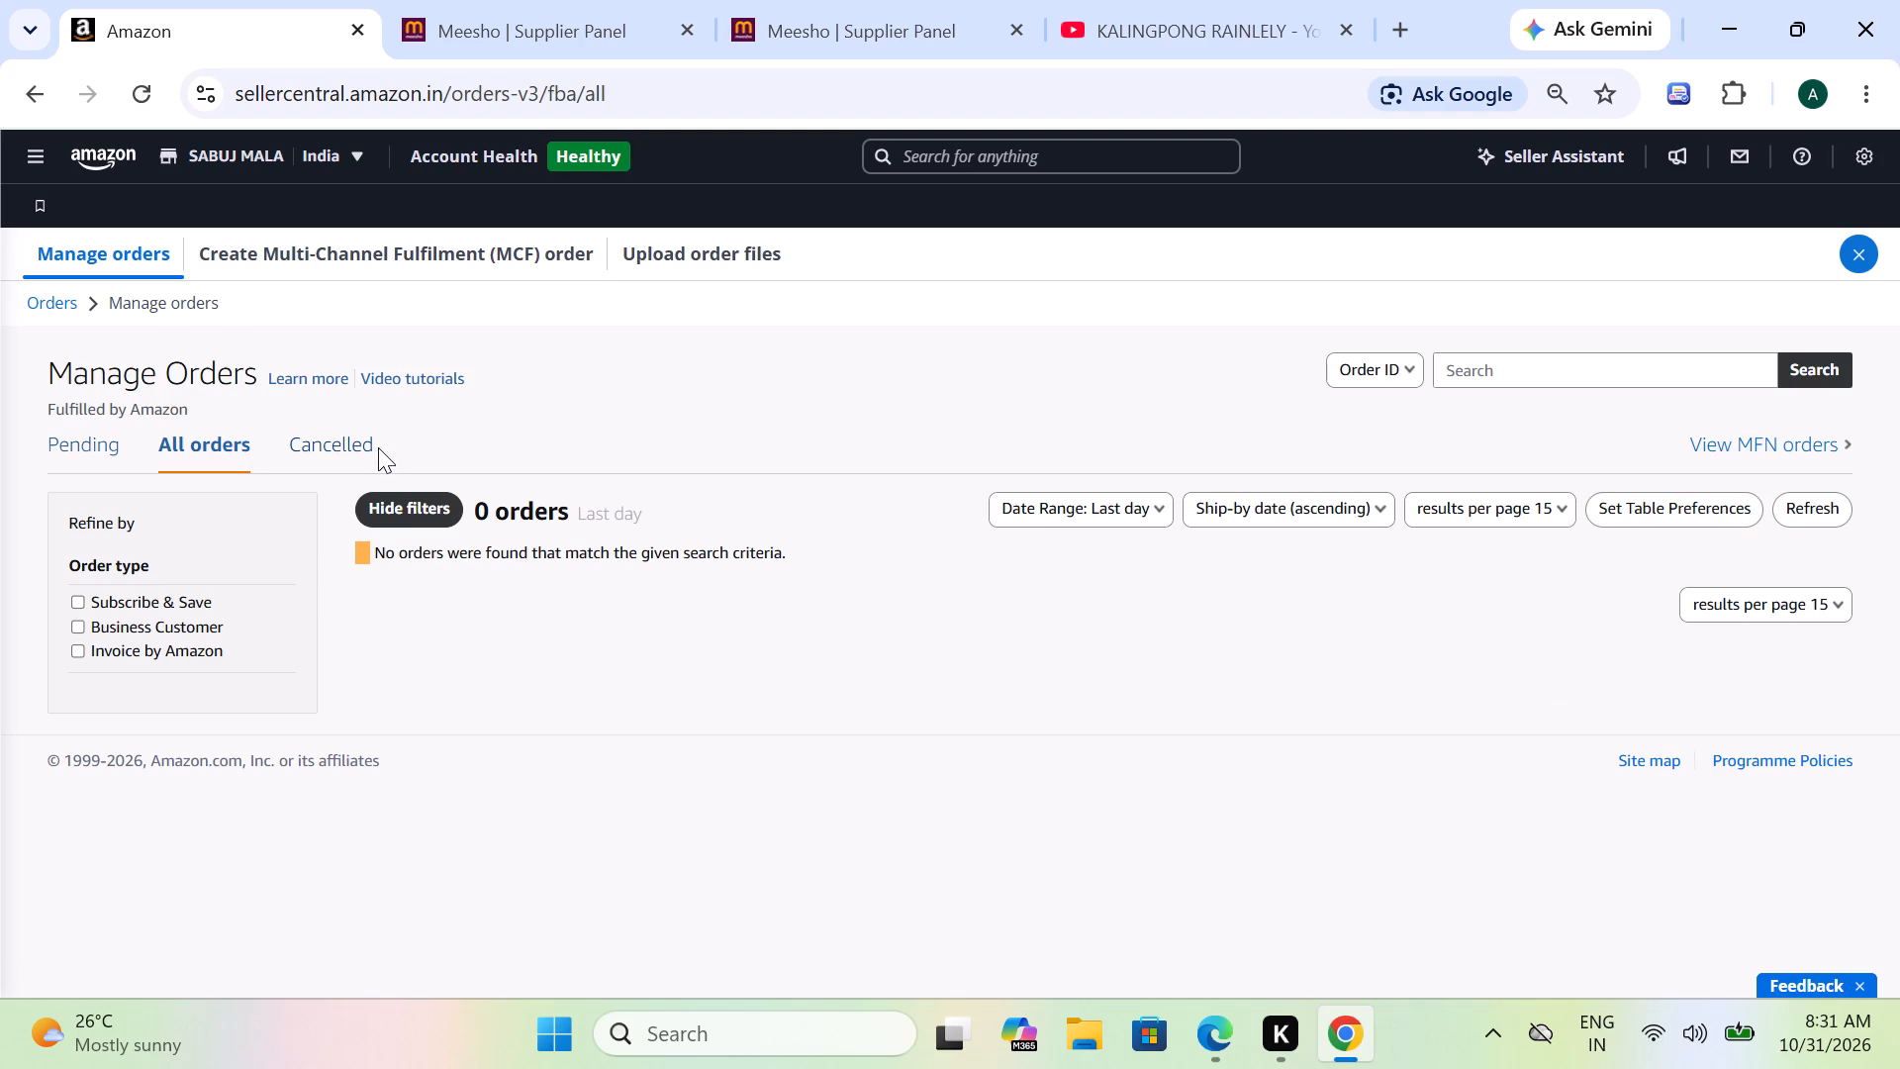
left_click(379, 448)
left_click(361, 449)
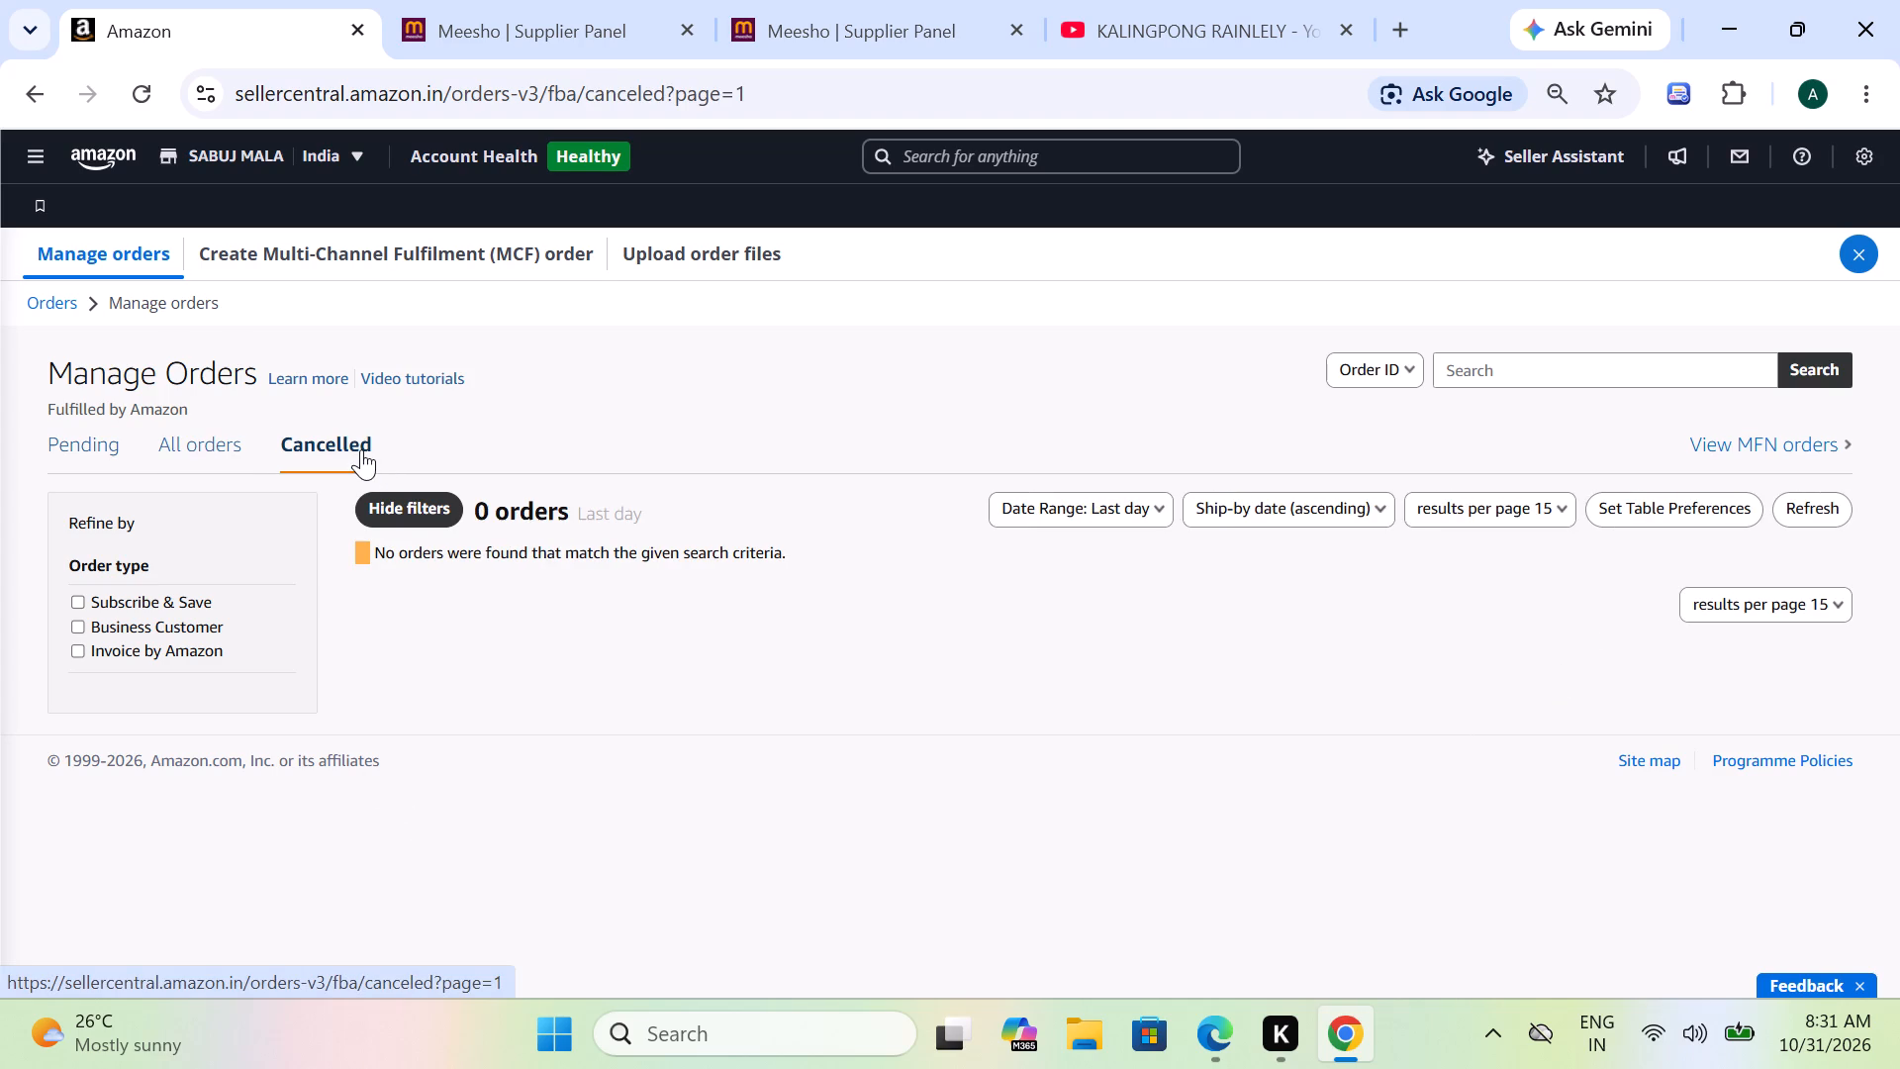
Open the Video tutorials help page from Manage Orders and try to close its browser tab.
left_click(407, 371)
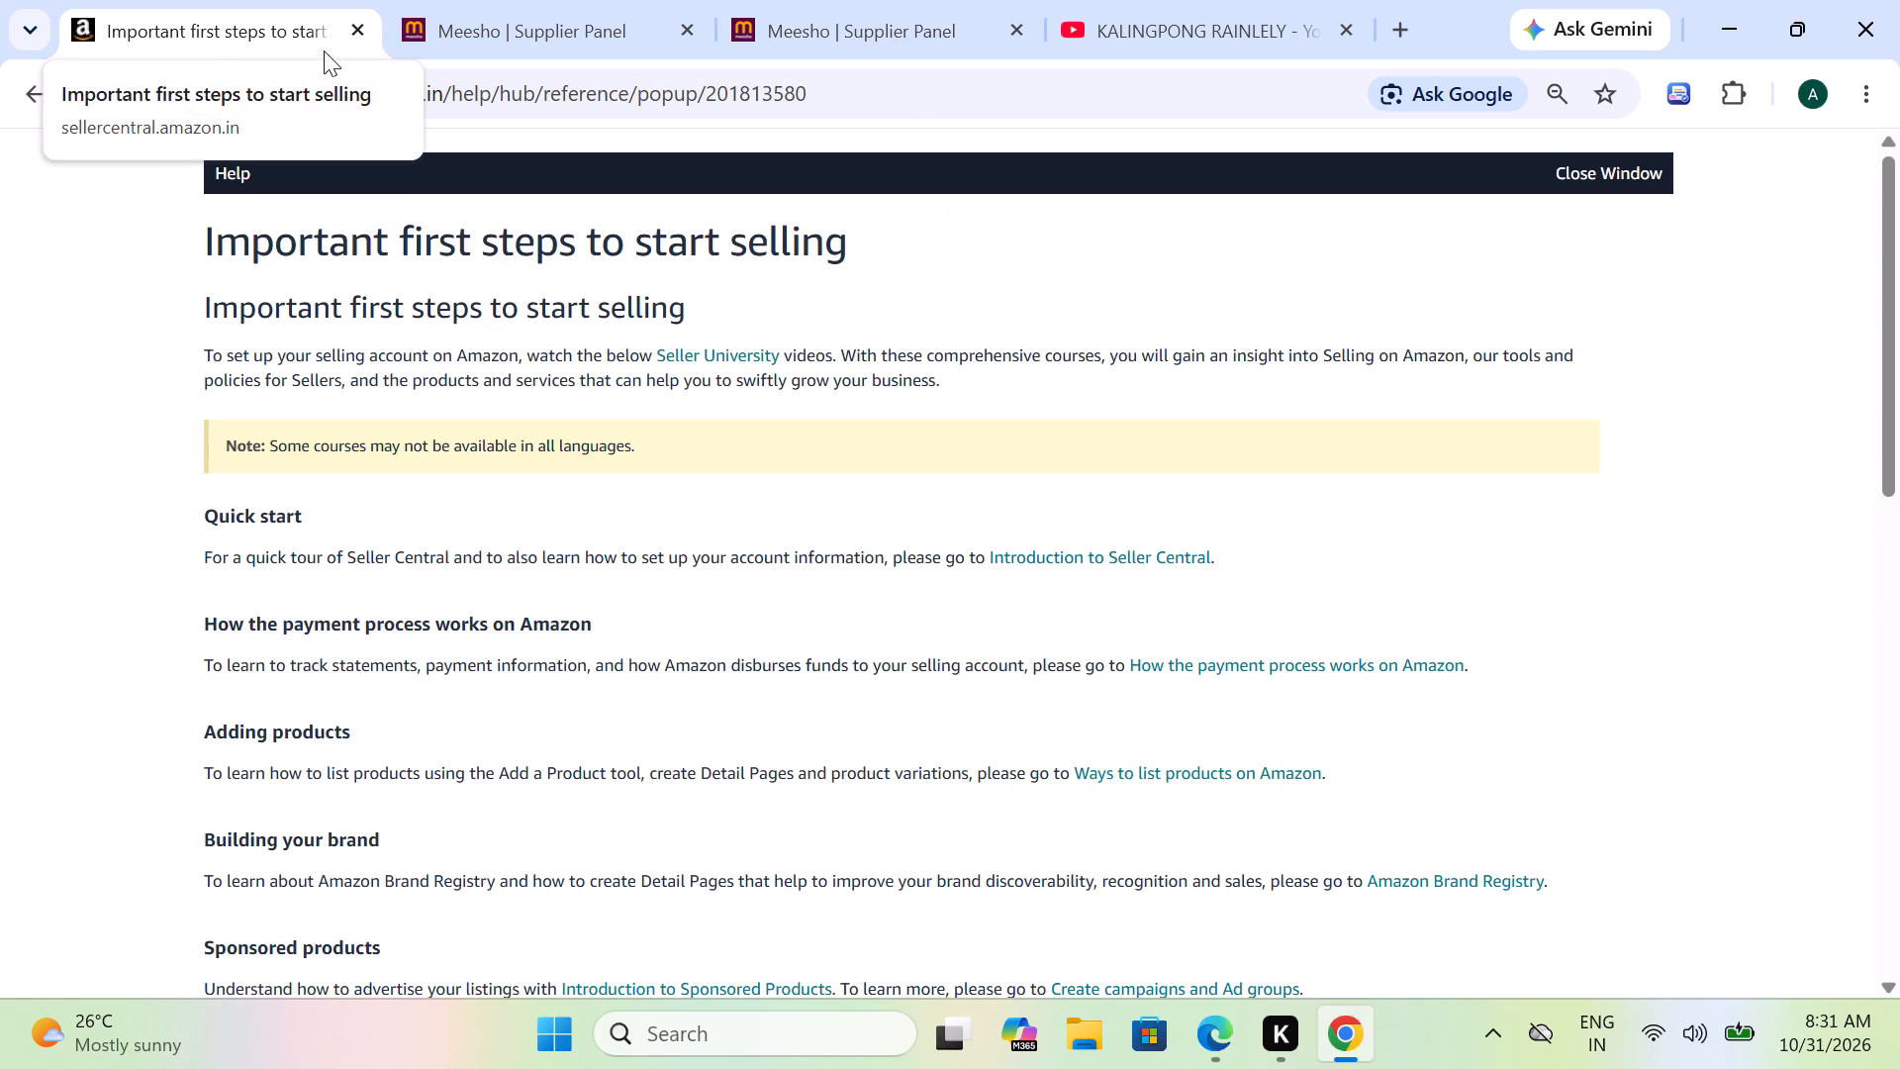
left_click(359, 10)
left_click(342, 30)
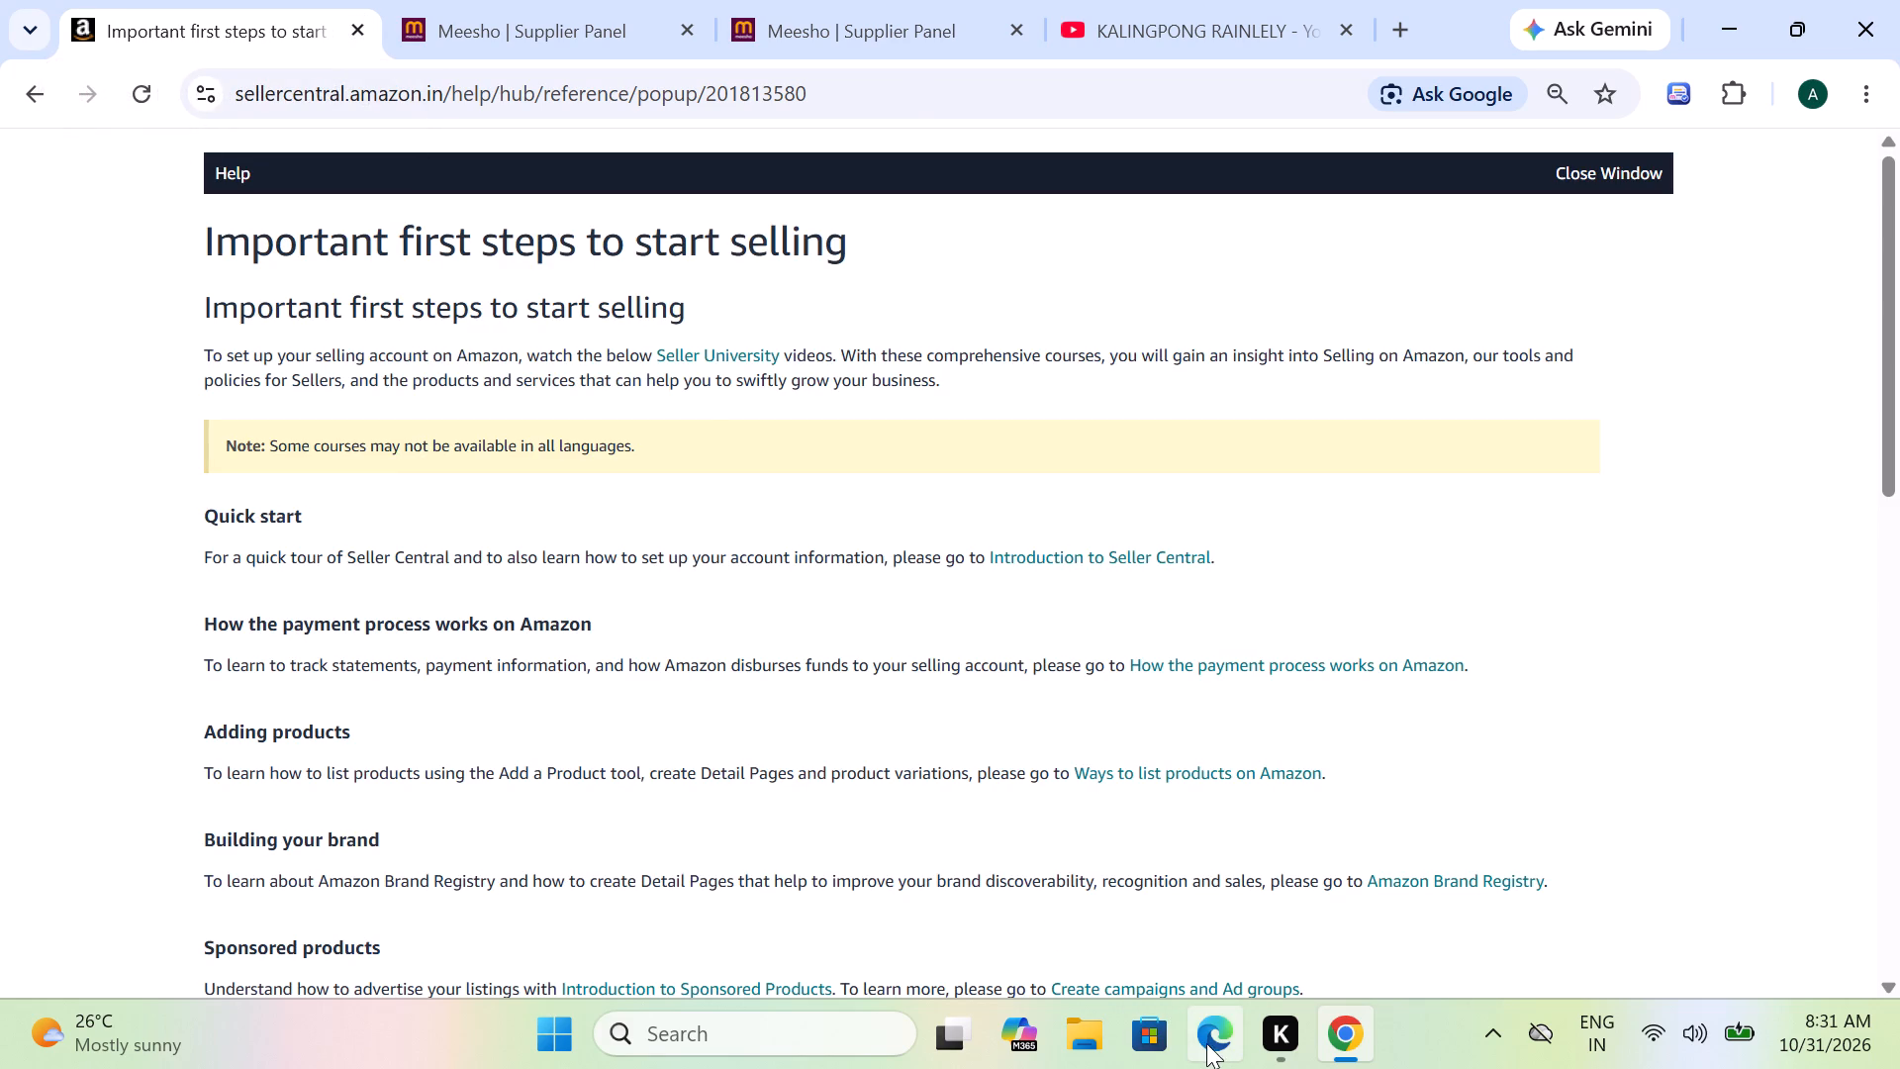
Switch back to Microsoft Edge and the order's Print Documents page.
left_click(1206, 1043)
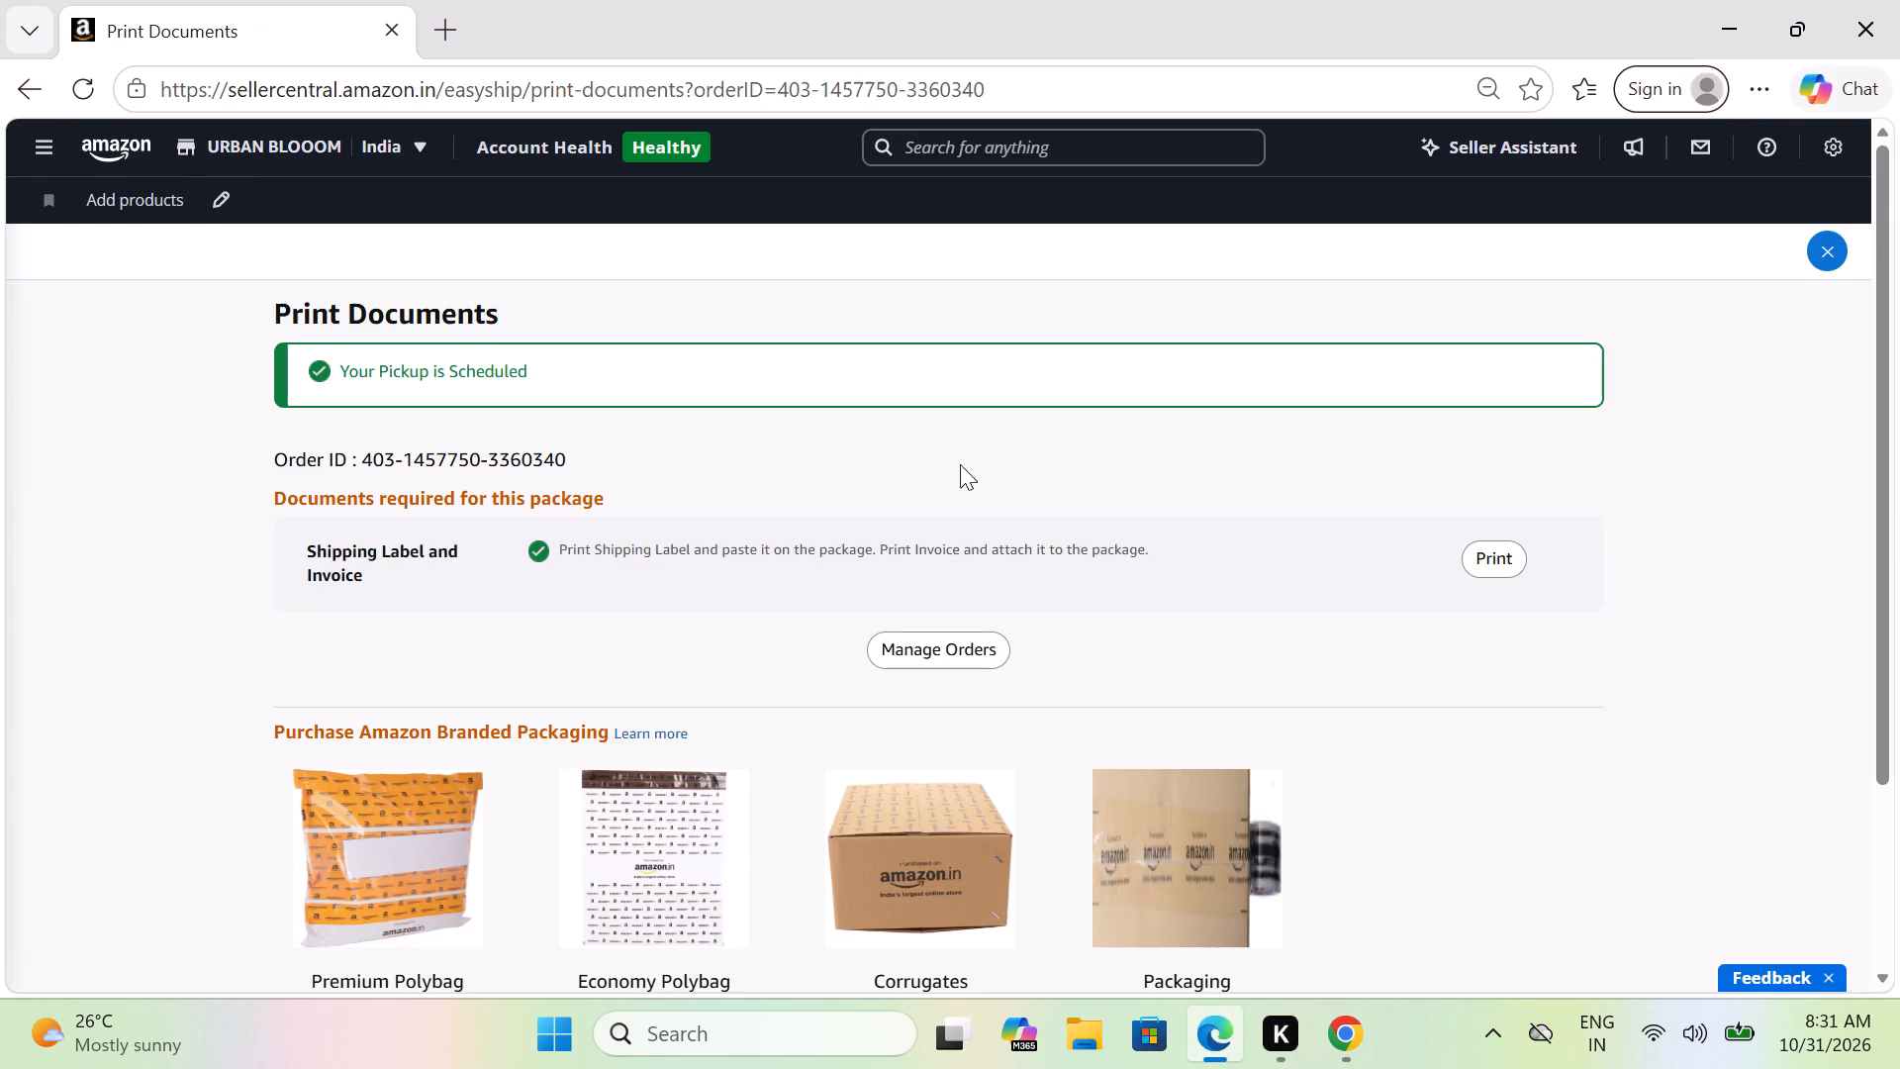
Open the printable shipping label and invoice for the scheduled order and look through the document.
scroll(1009, 512, "down", 3)
scroll(1009, 515, "up", 3)
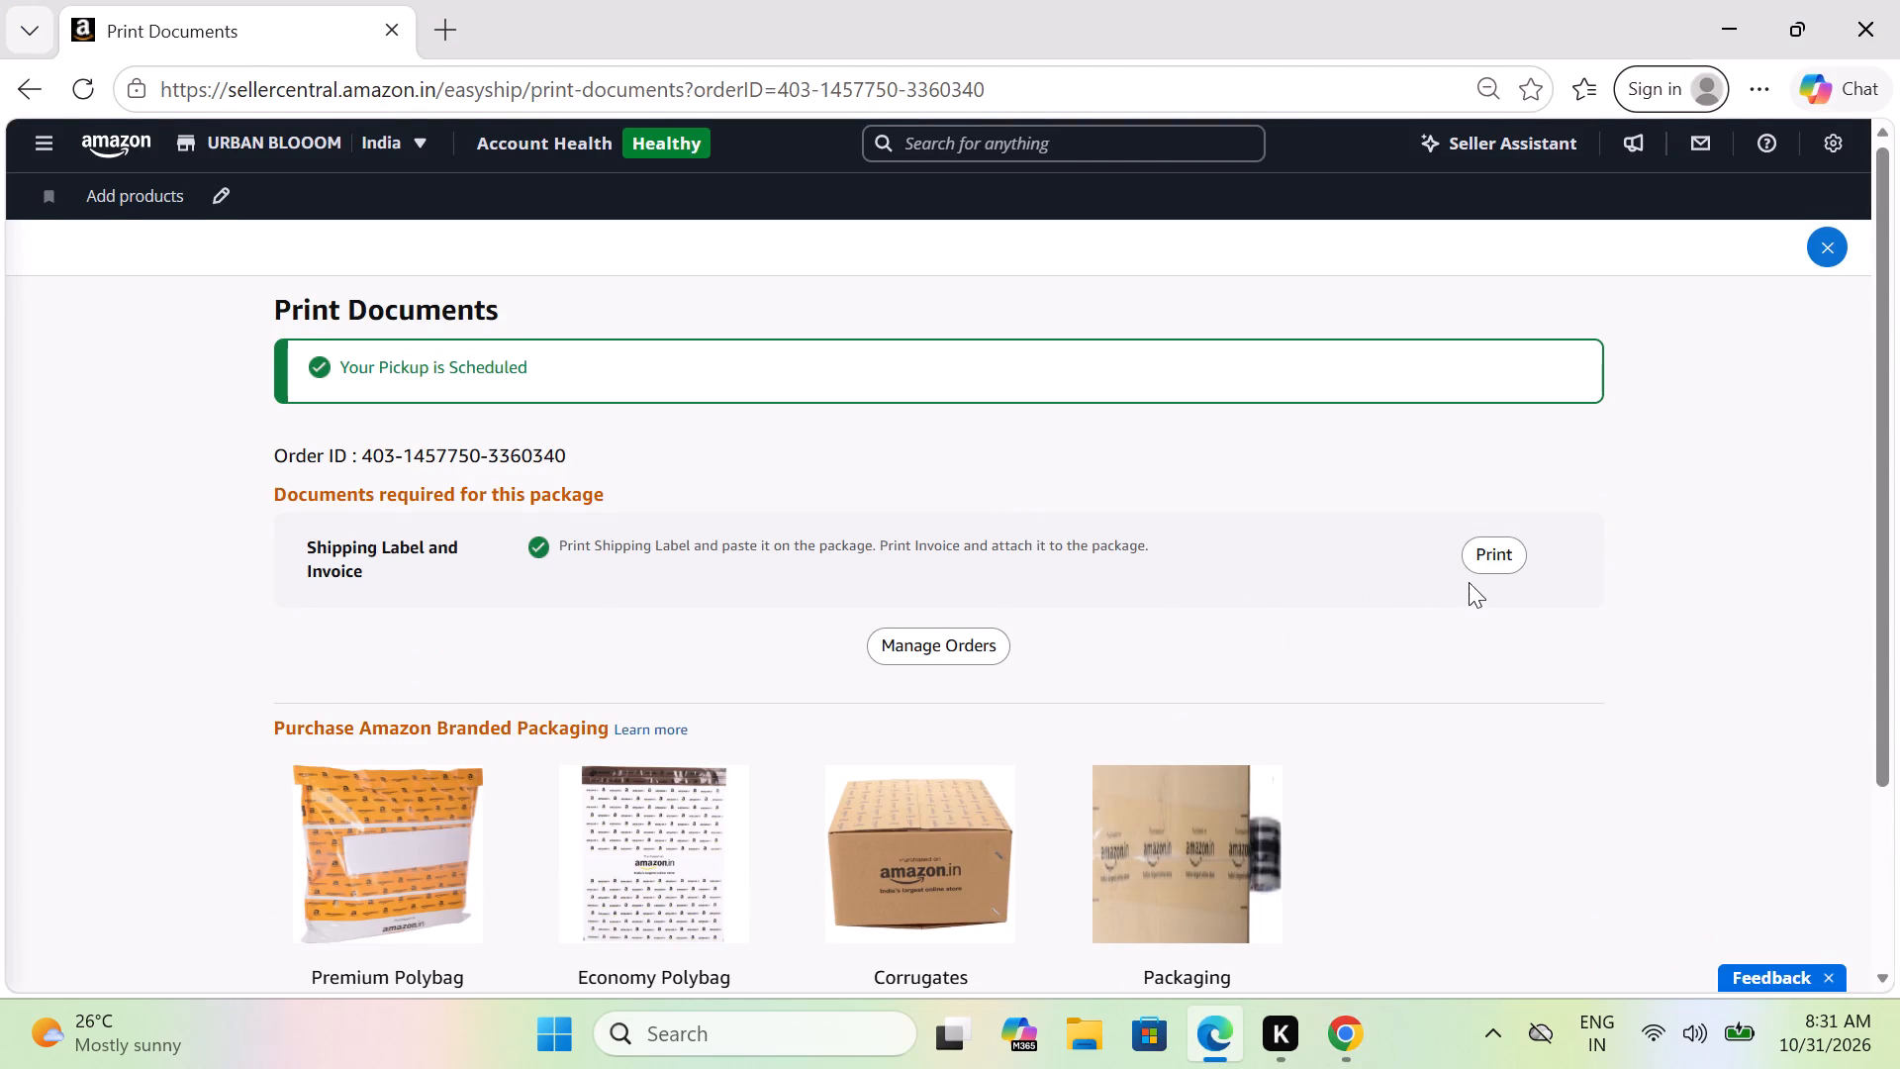
left_click(1494, 551)
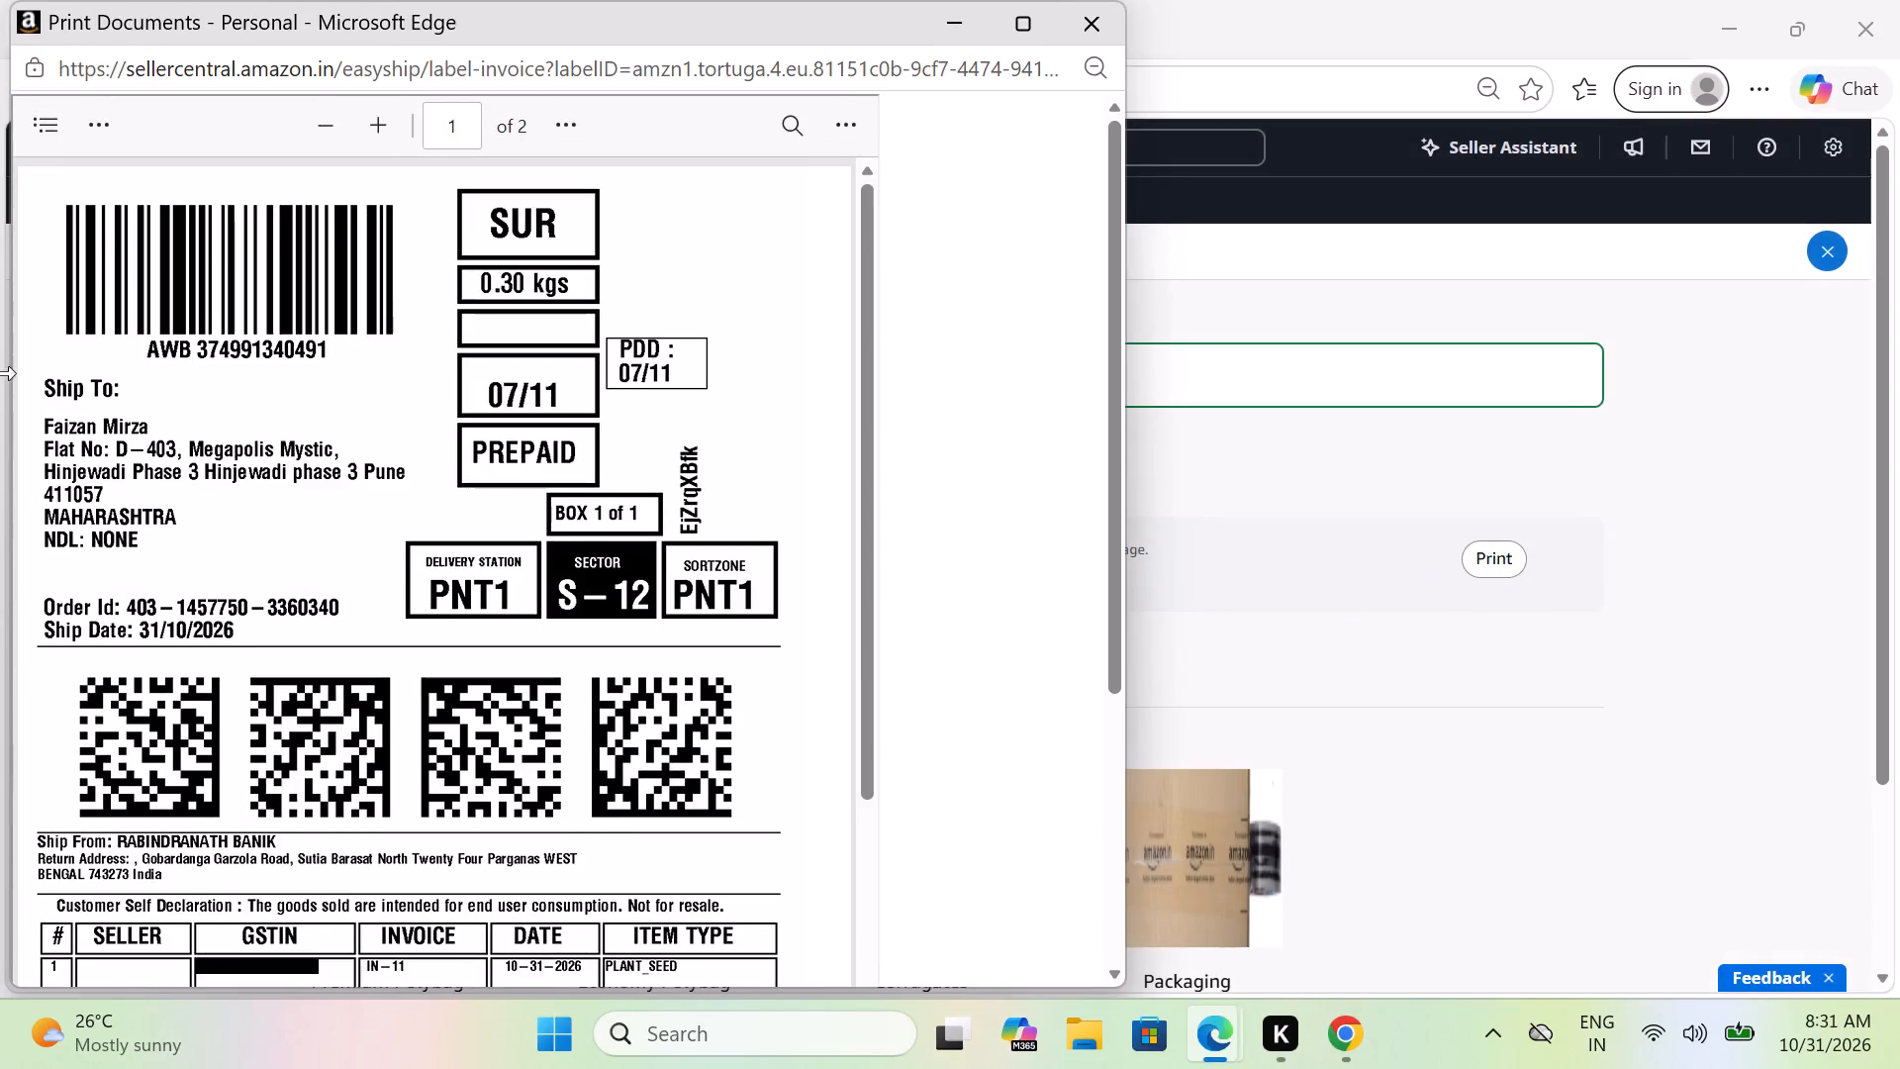
scroll(468, 505, "down", 1)
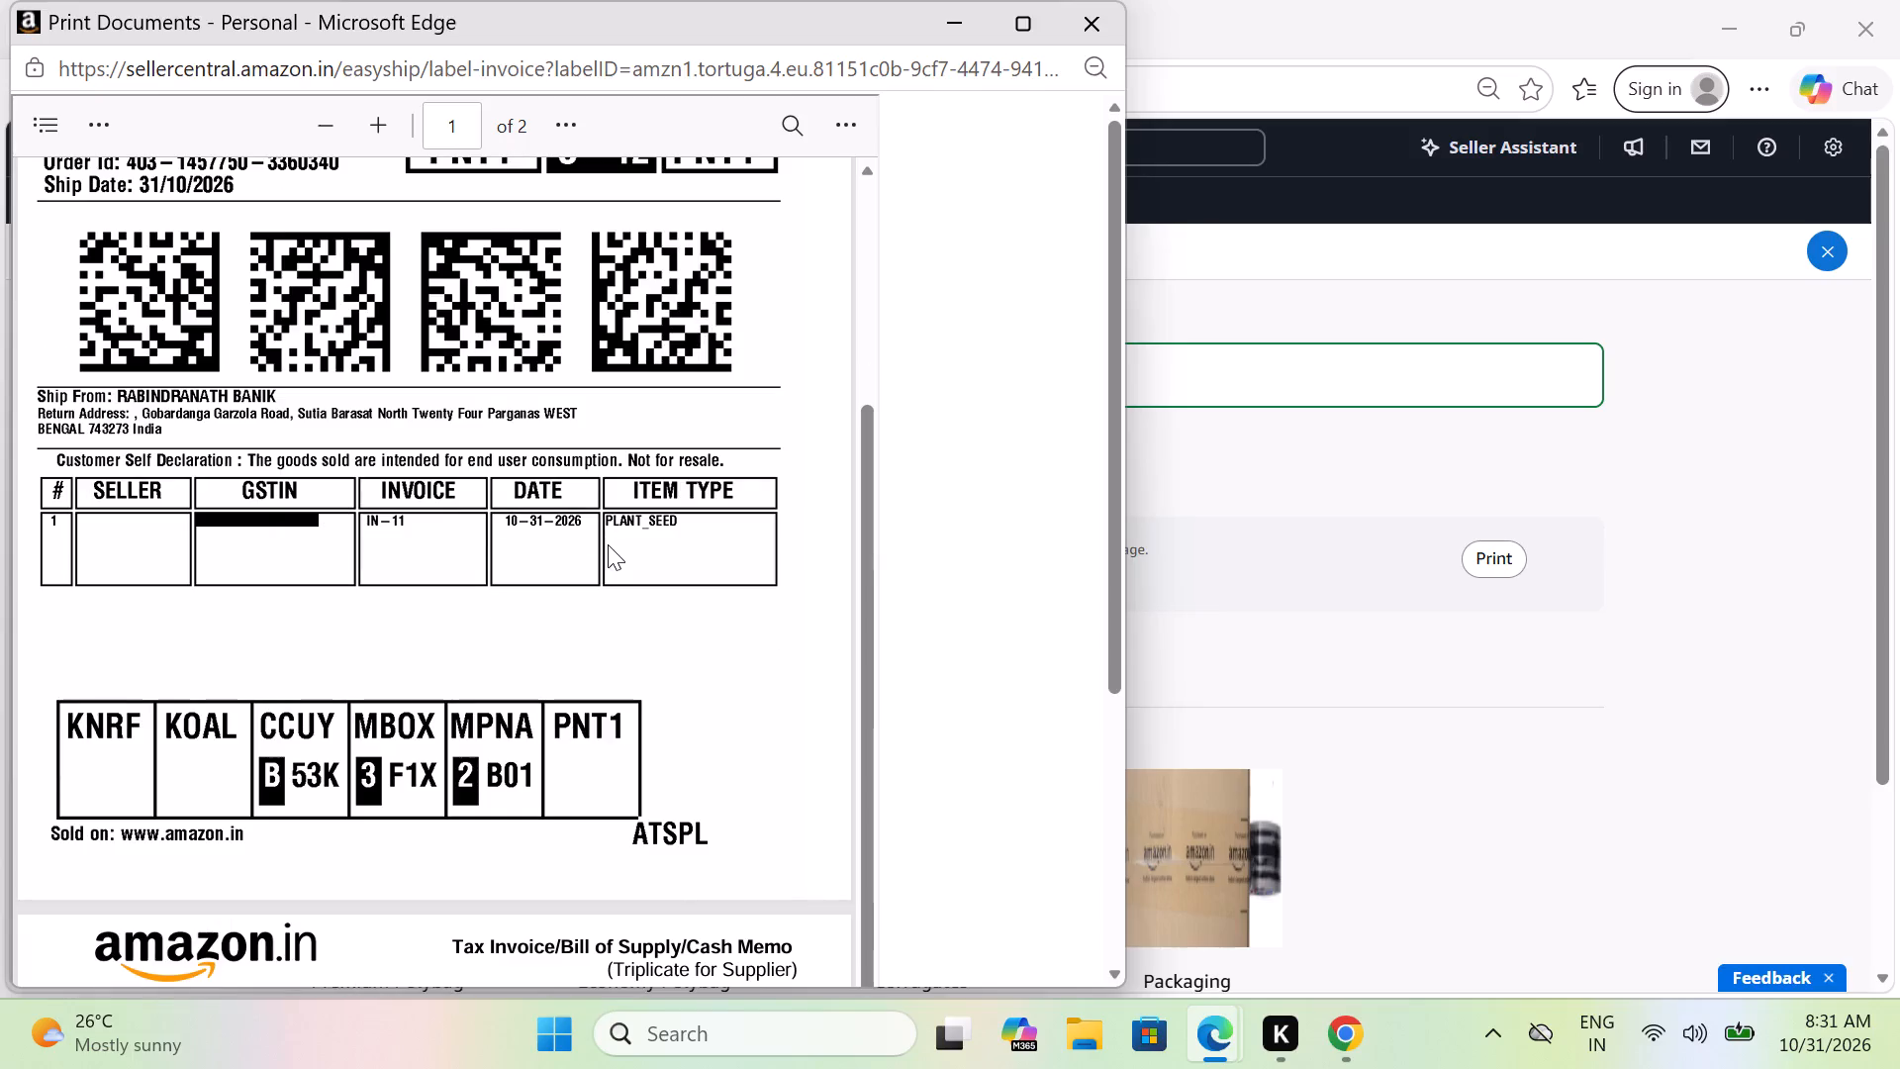
scroll(608, 544, "down", 1)
scroll(608, 544, "up", 1)
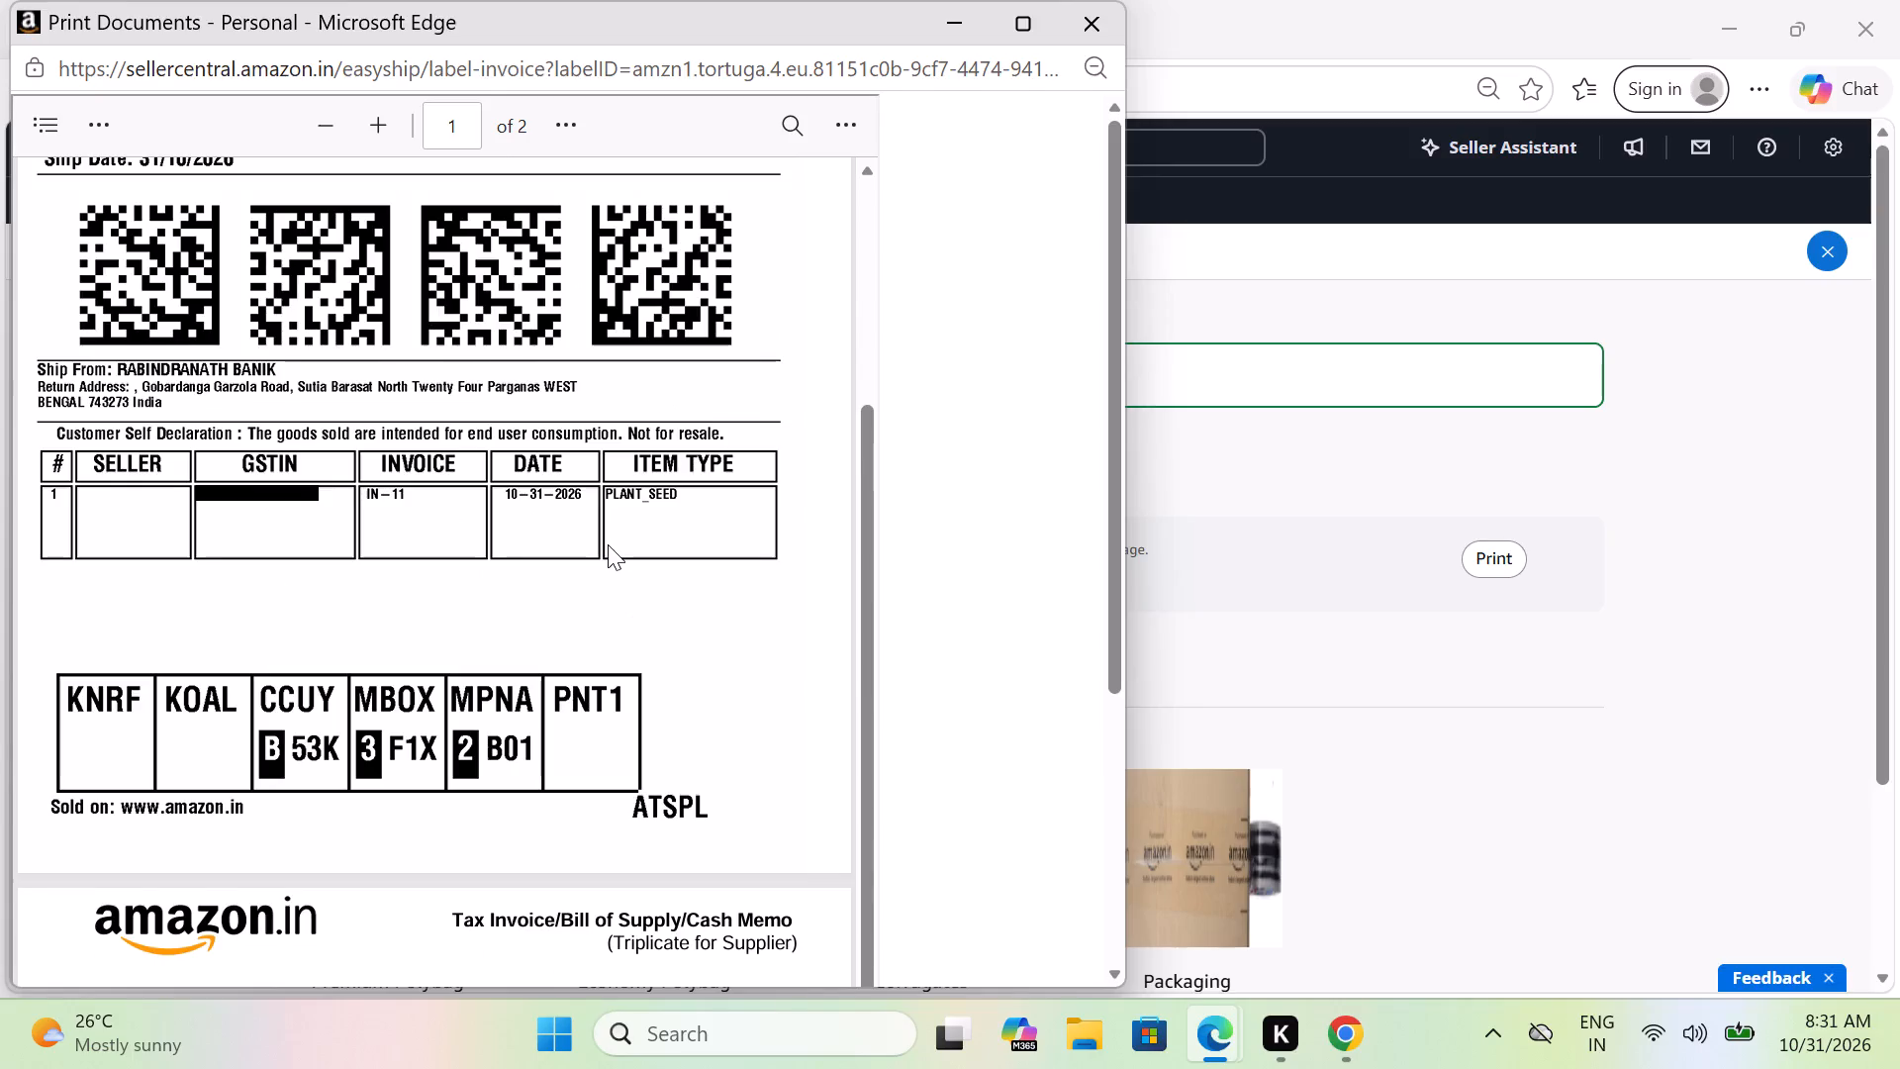
scroll(604, 531, "down", 6)
scroll(604, 525, "up", 5)
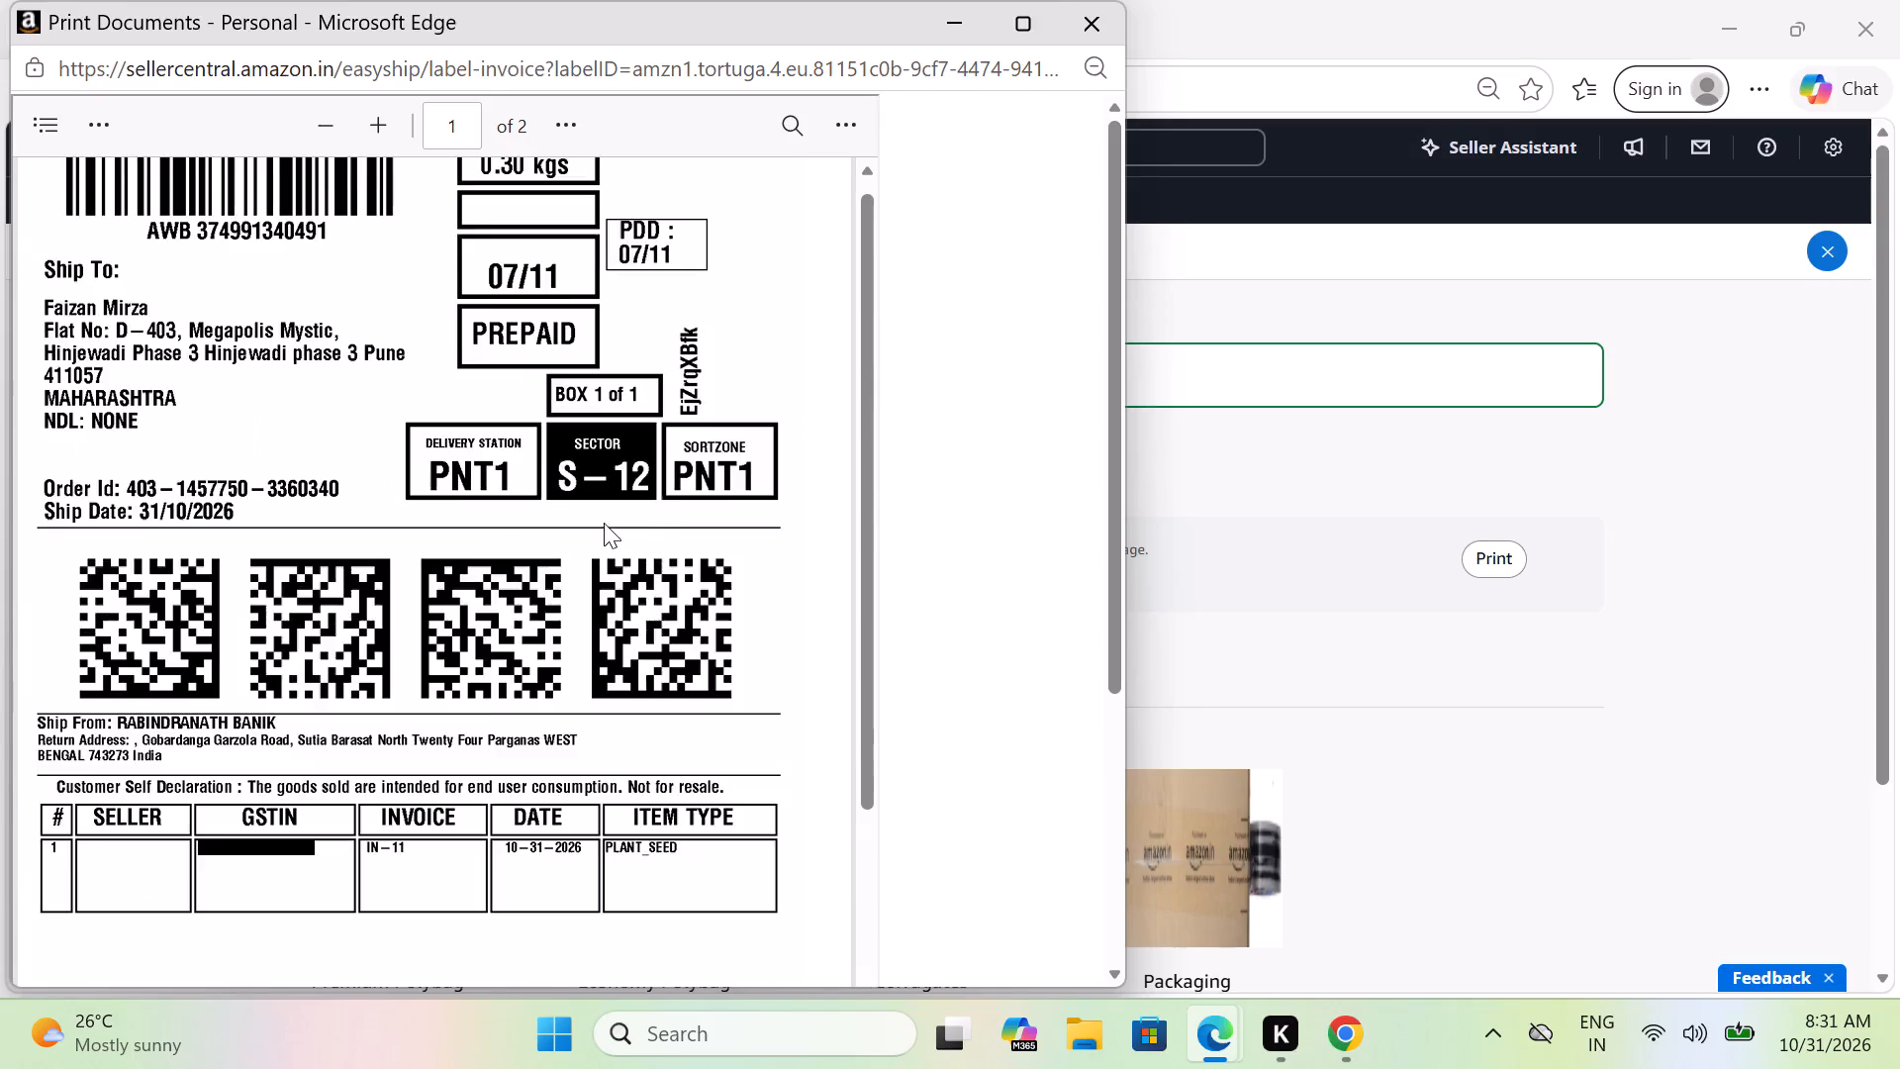
Save the shipping label and invoice as a PDF in the Downloads folder and close the document window.
left_click(851, 119)
left_click(717, 228)
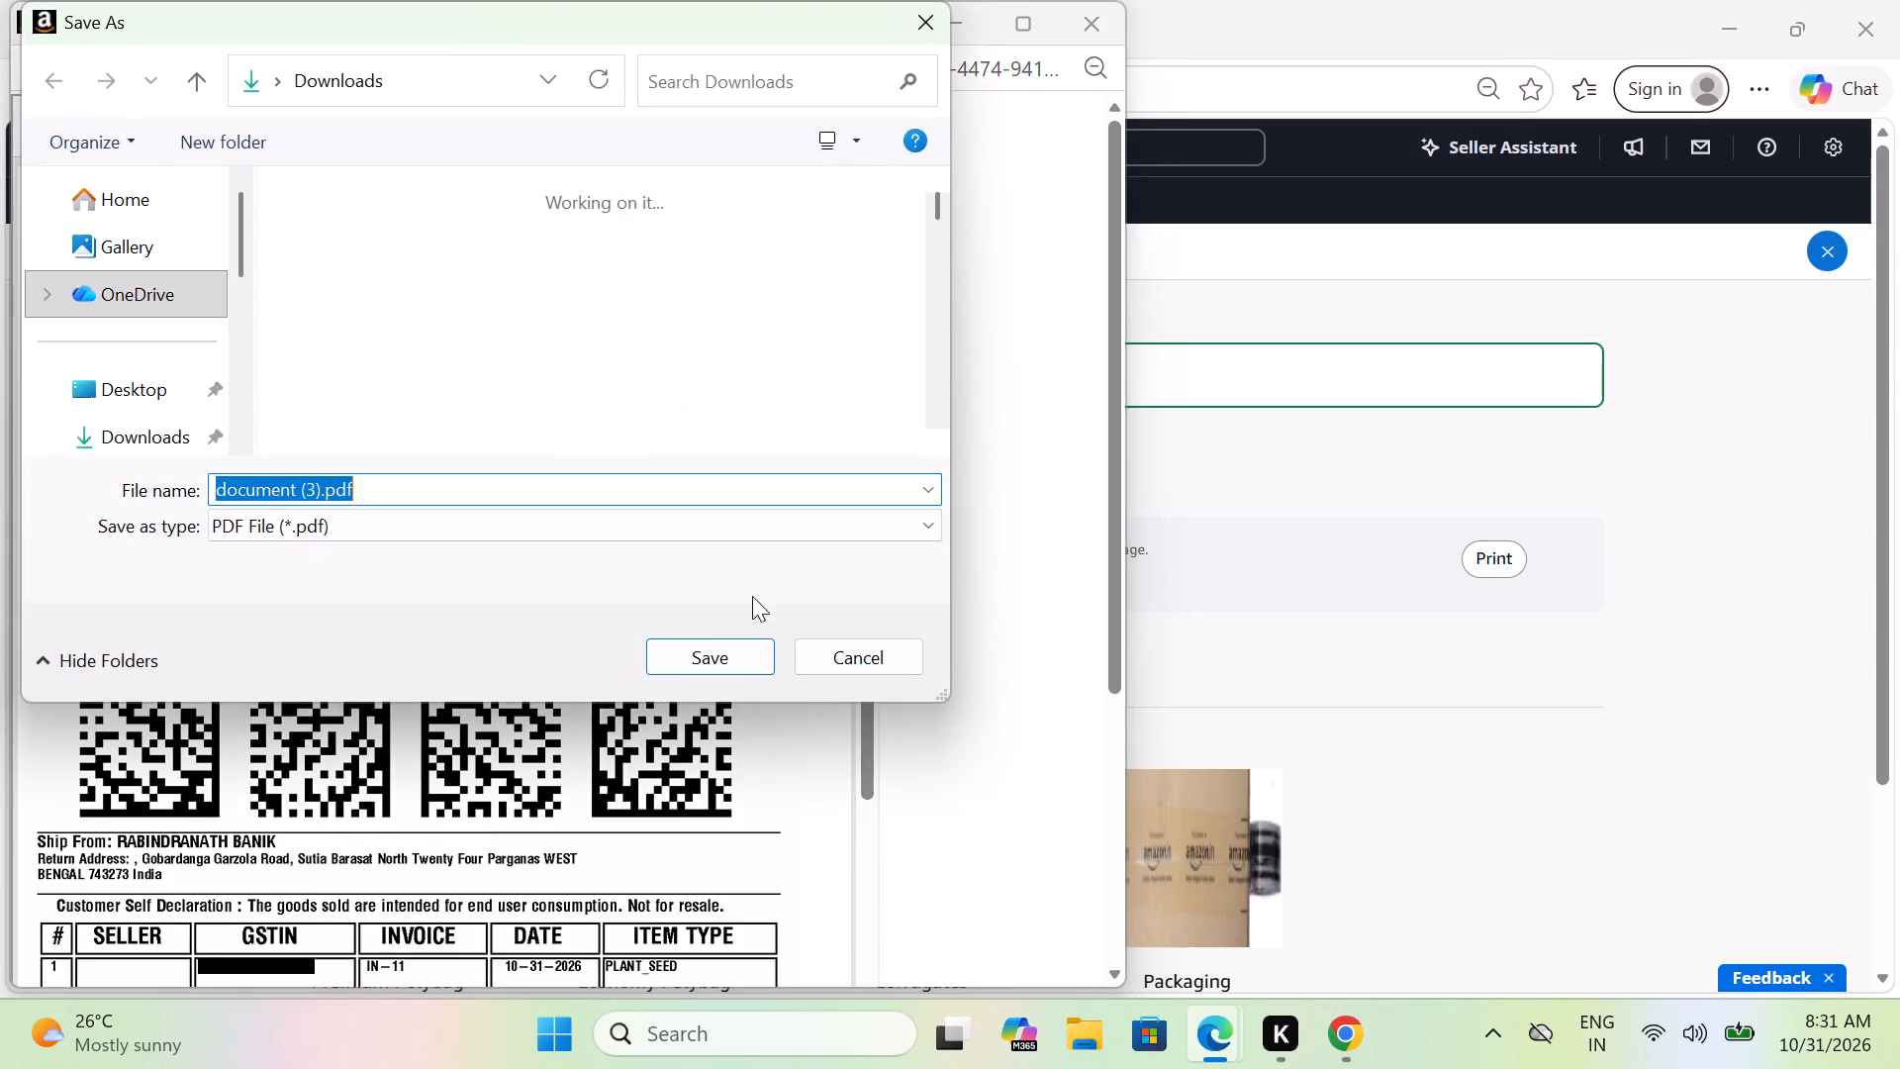
left_click(169, 411)
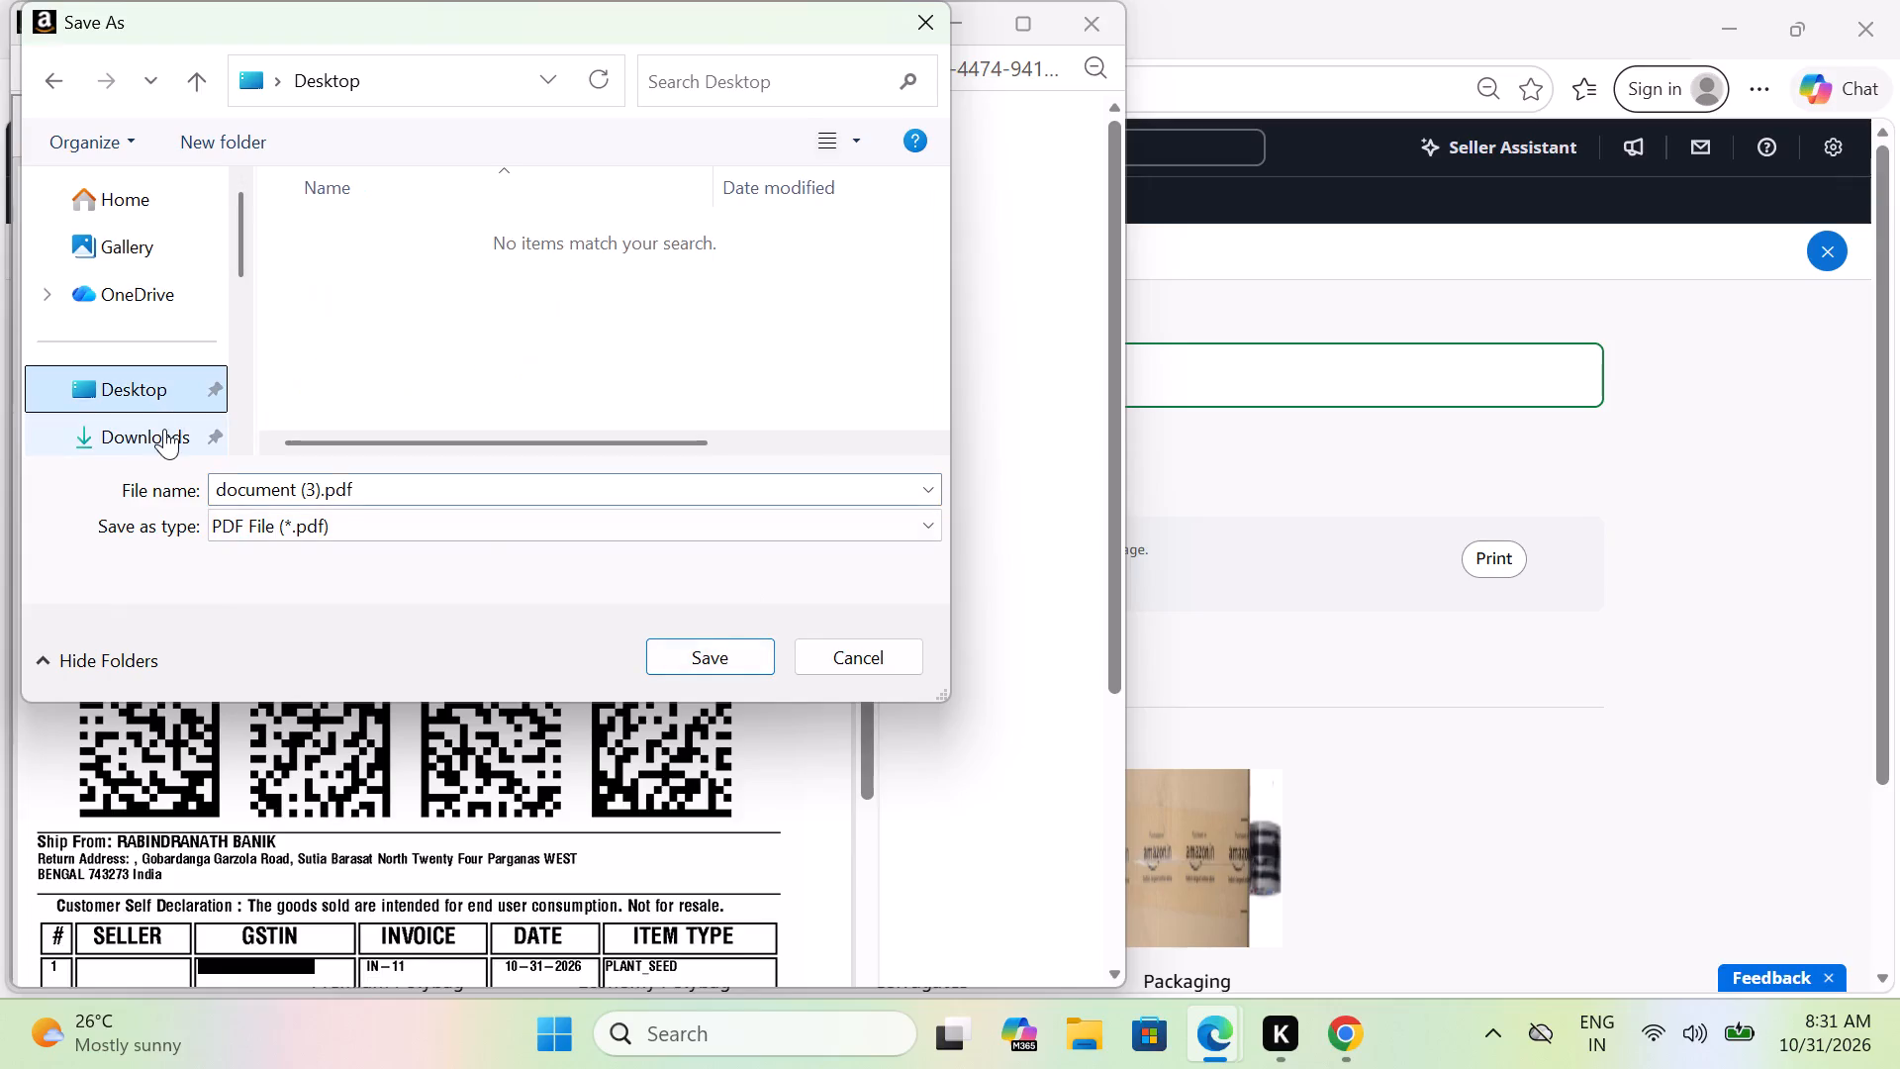
left_click(163, 432)
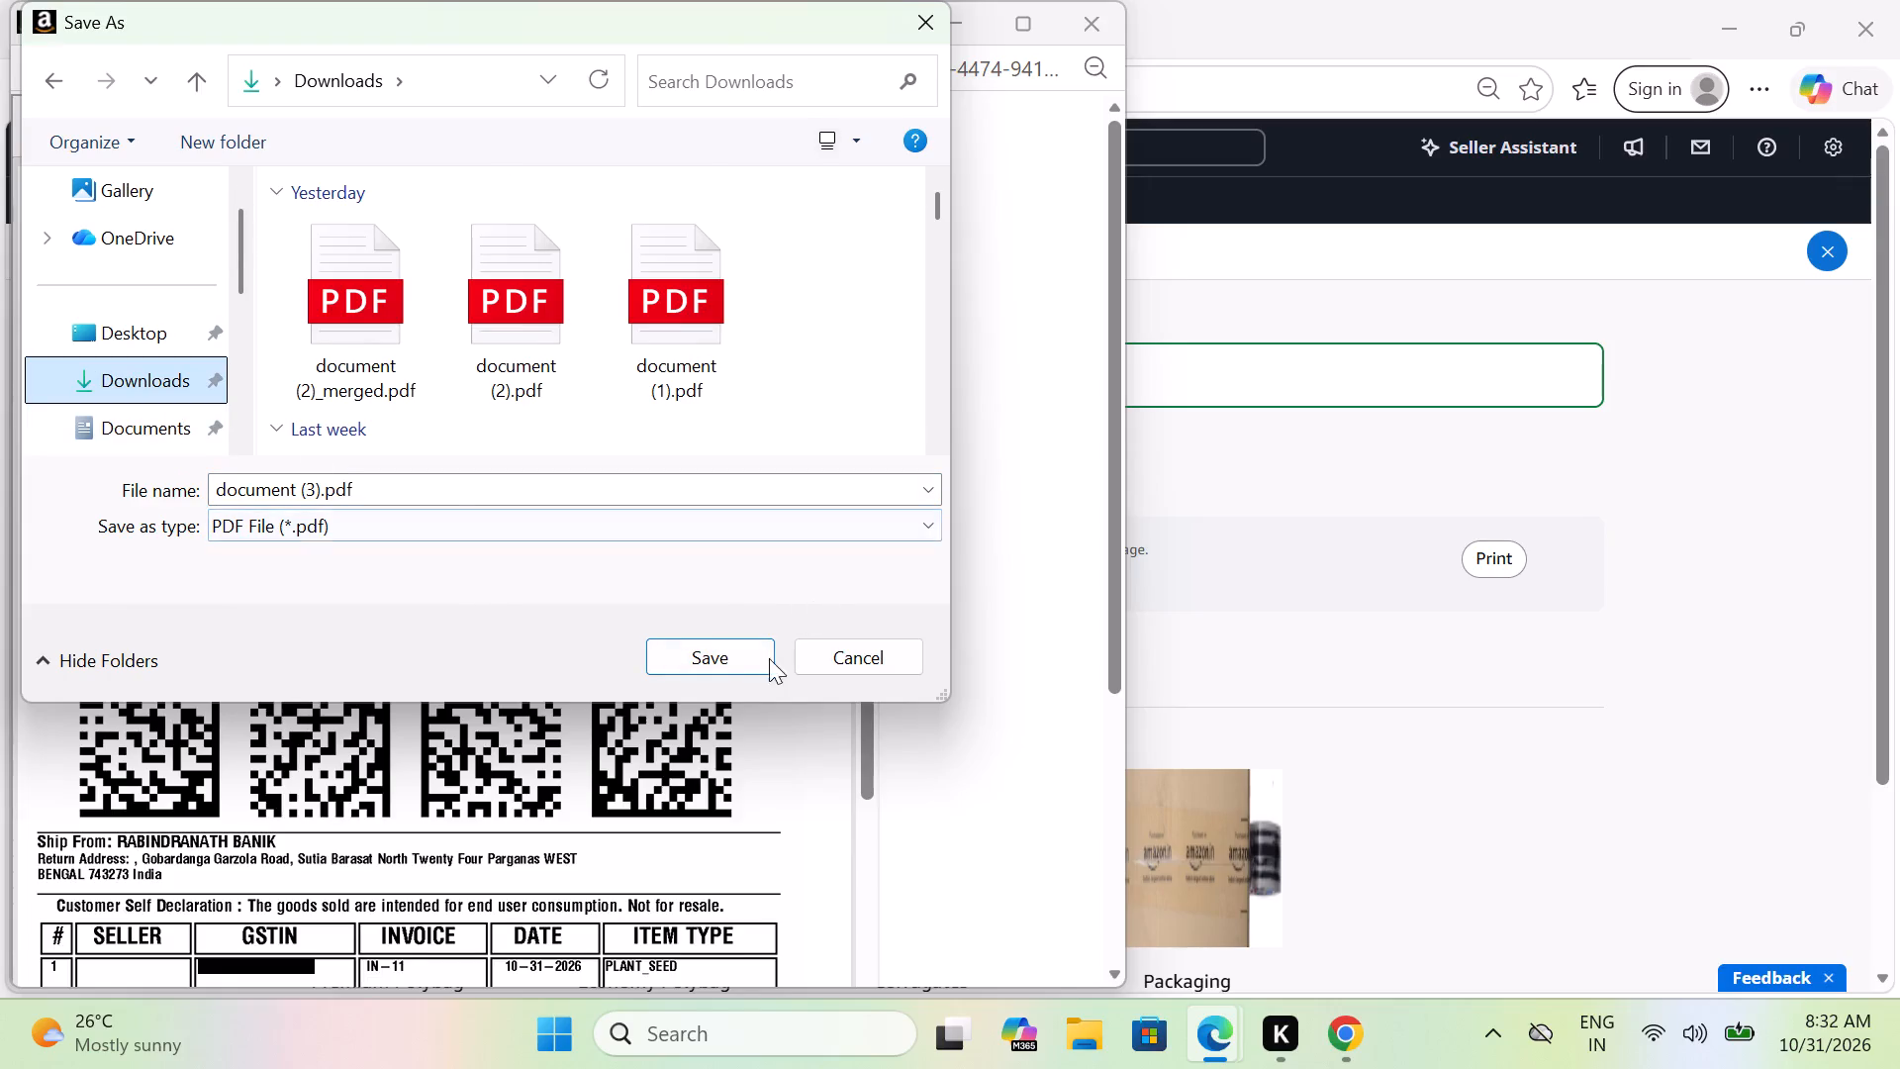
left_click(702, 642)
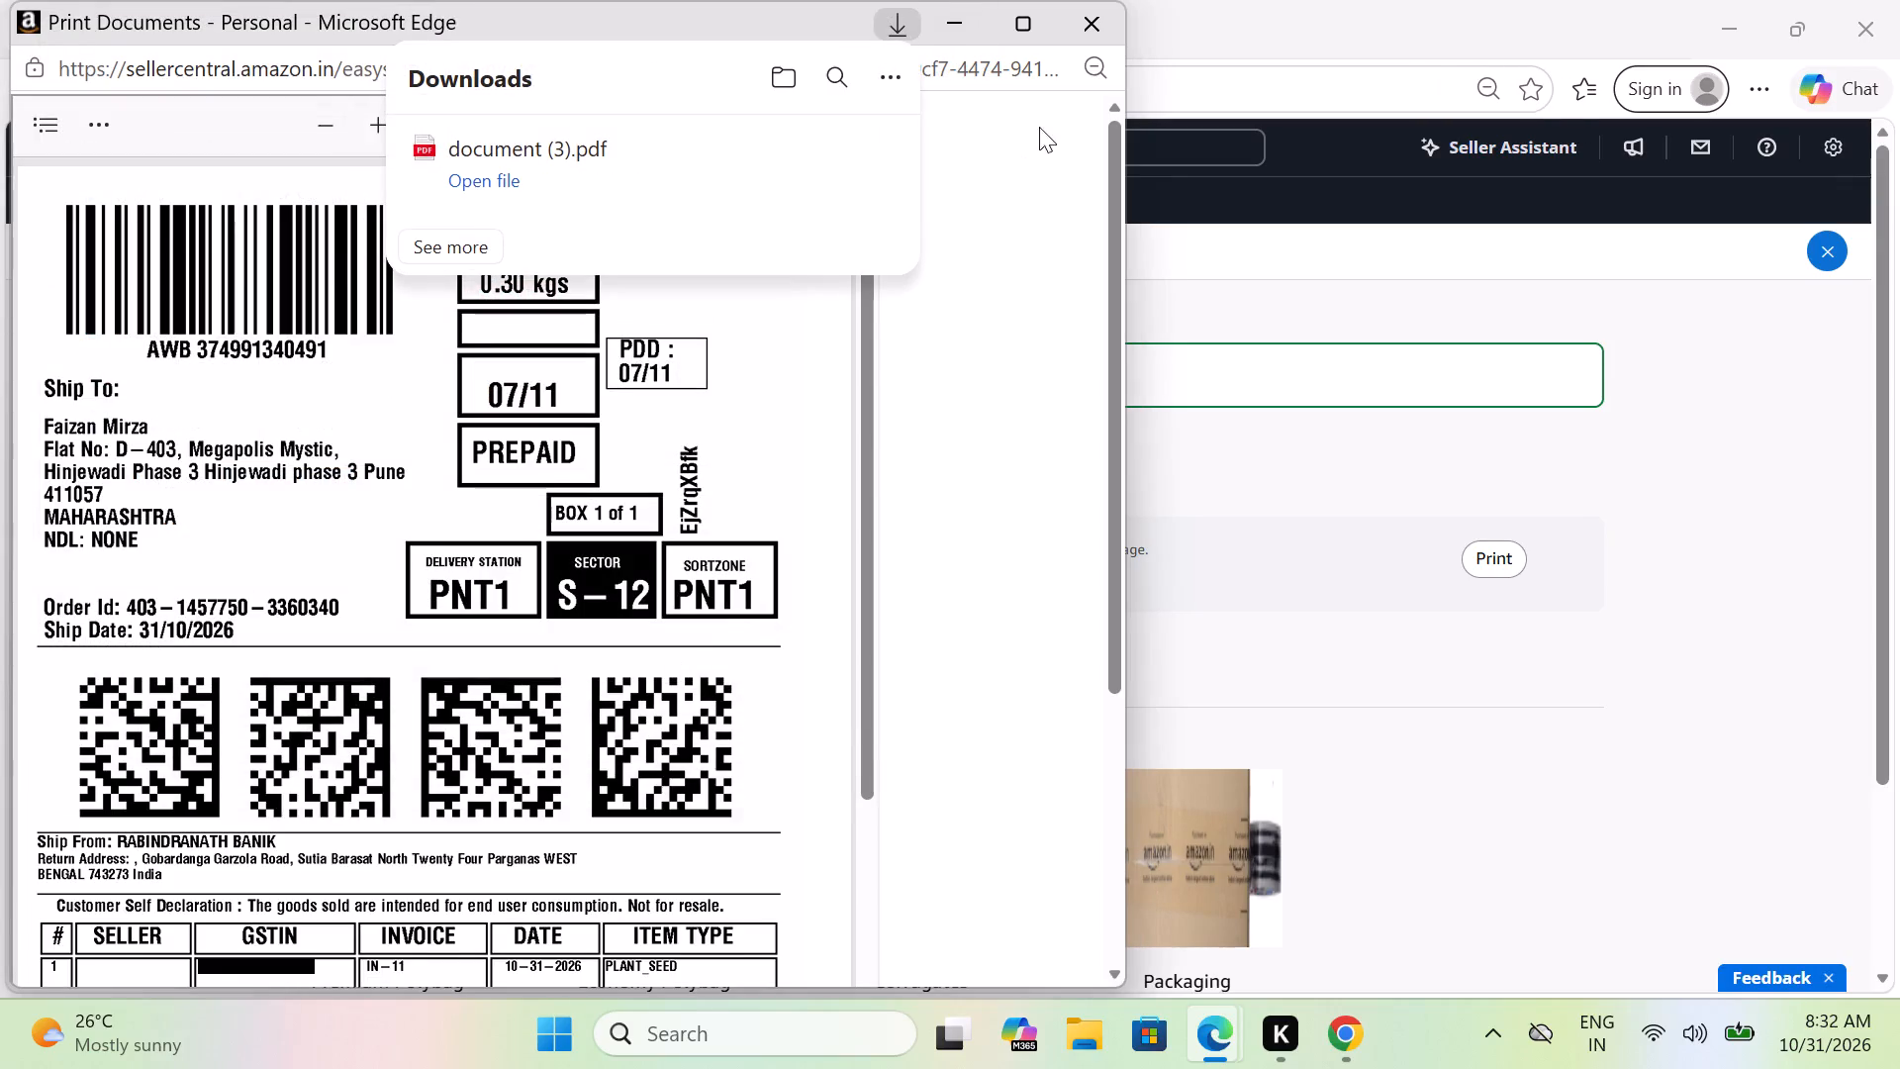
left_click(1078, 31)
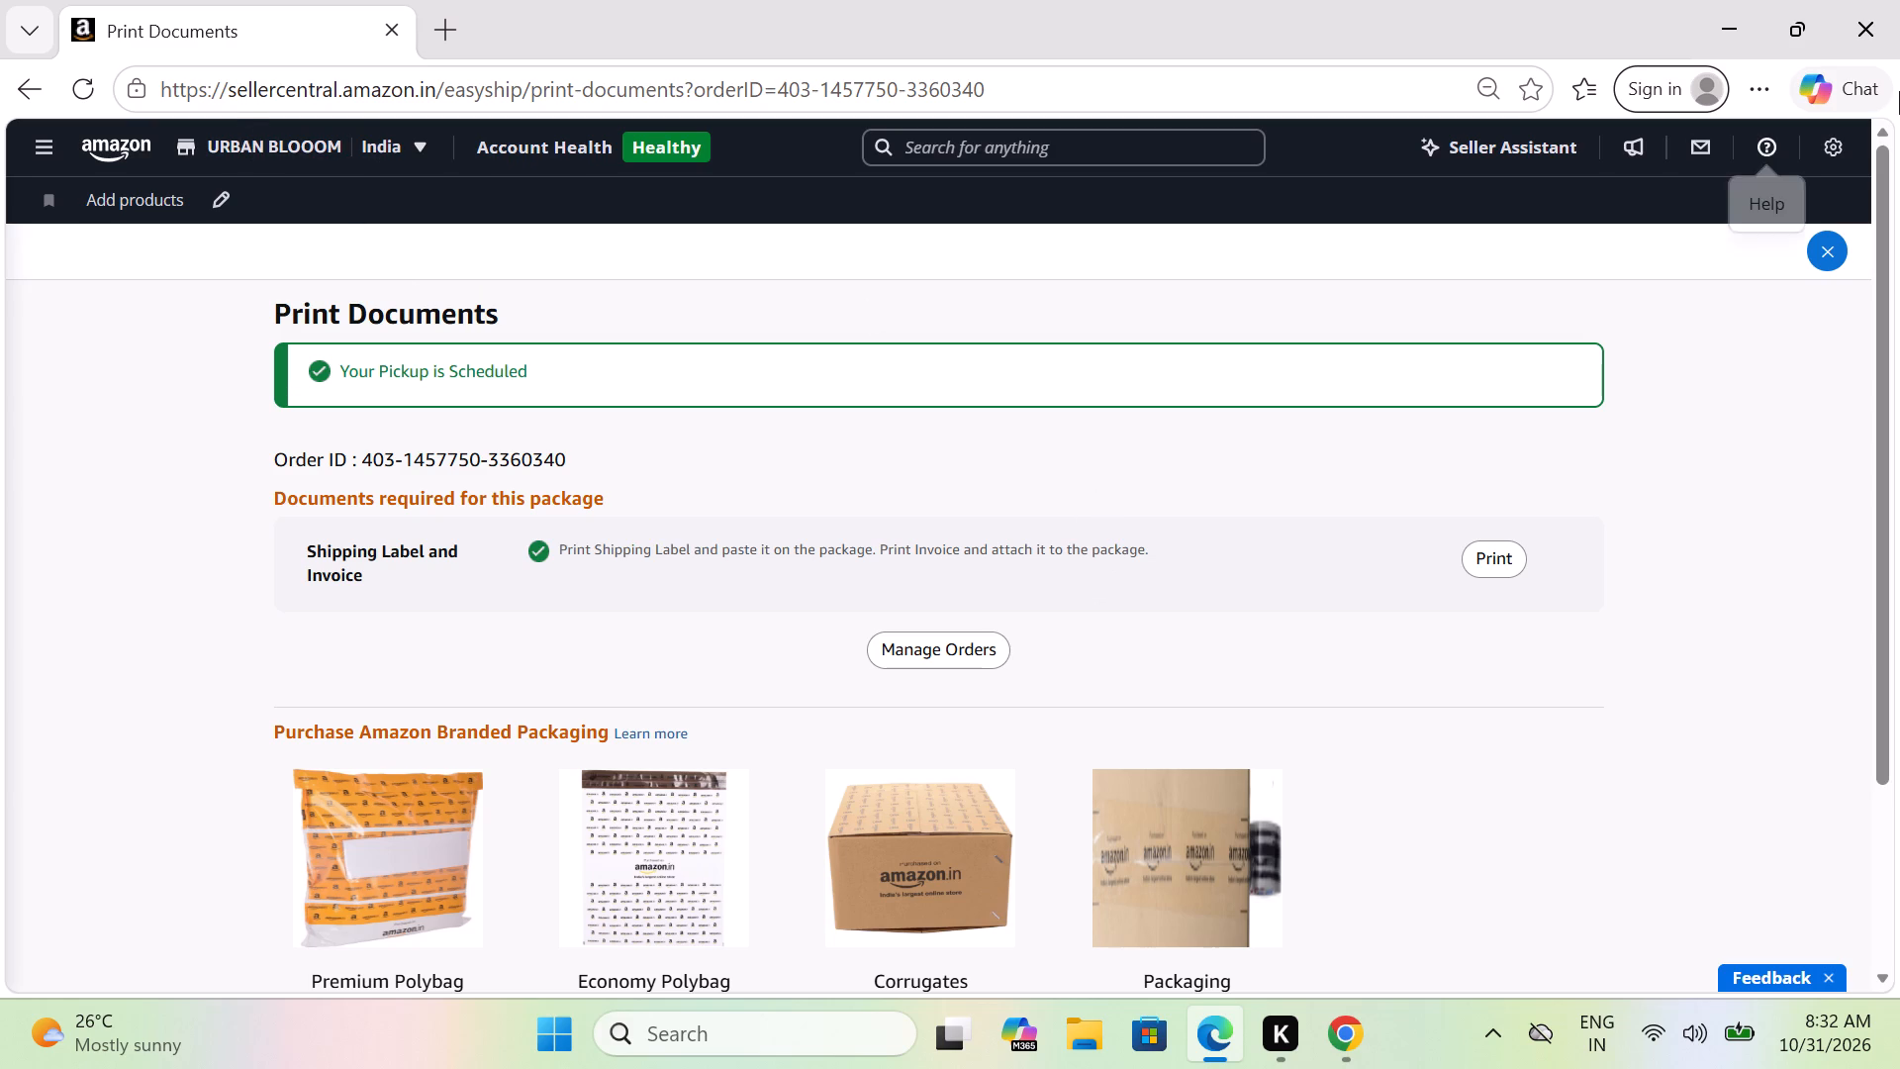
Leave Print Documents, check the balances and recent payouts in the Finance workspace, and return to the My business page.
left_click(1822, 245)
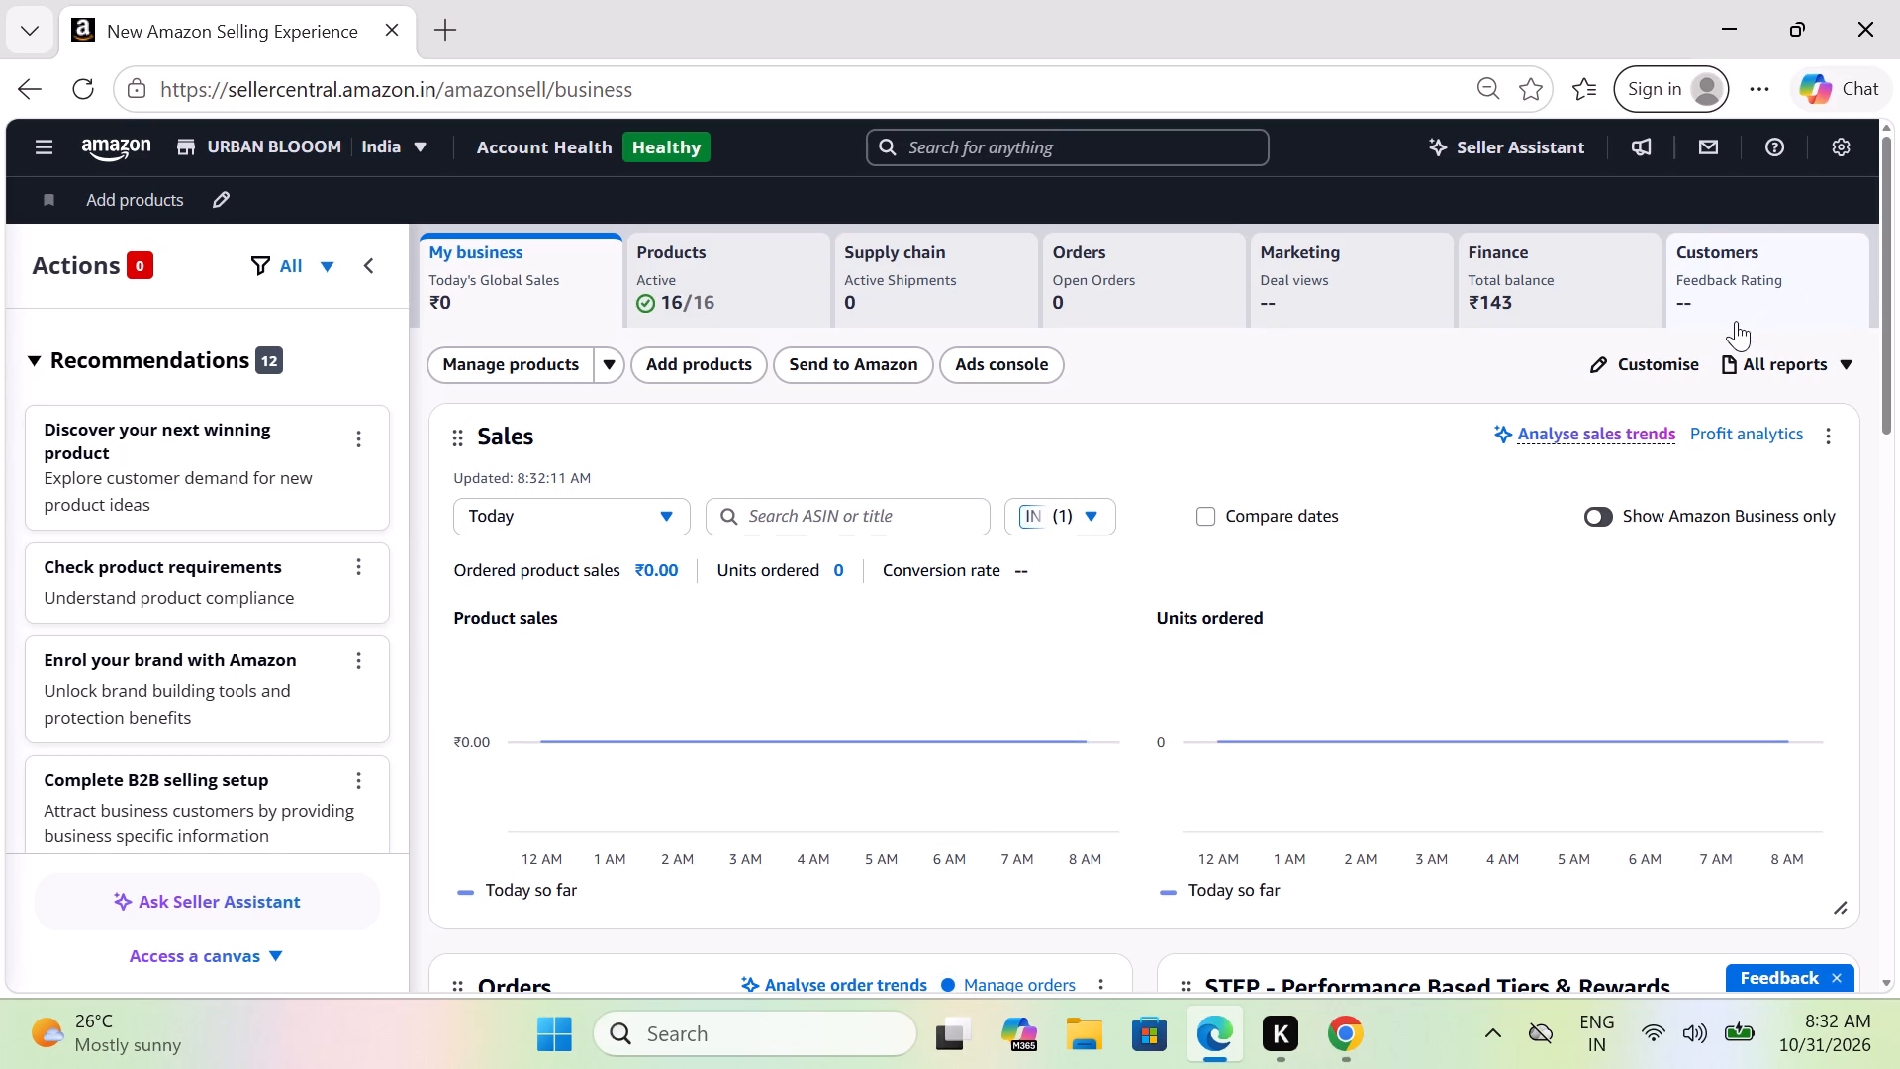
left_click(1525, 295)
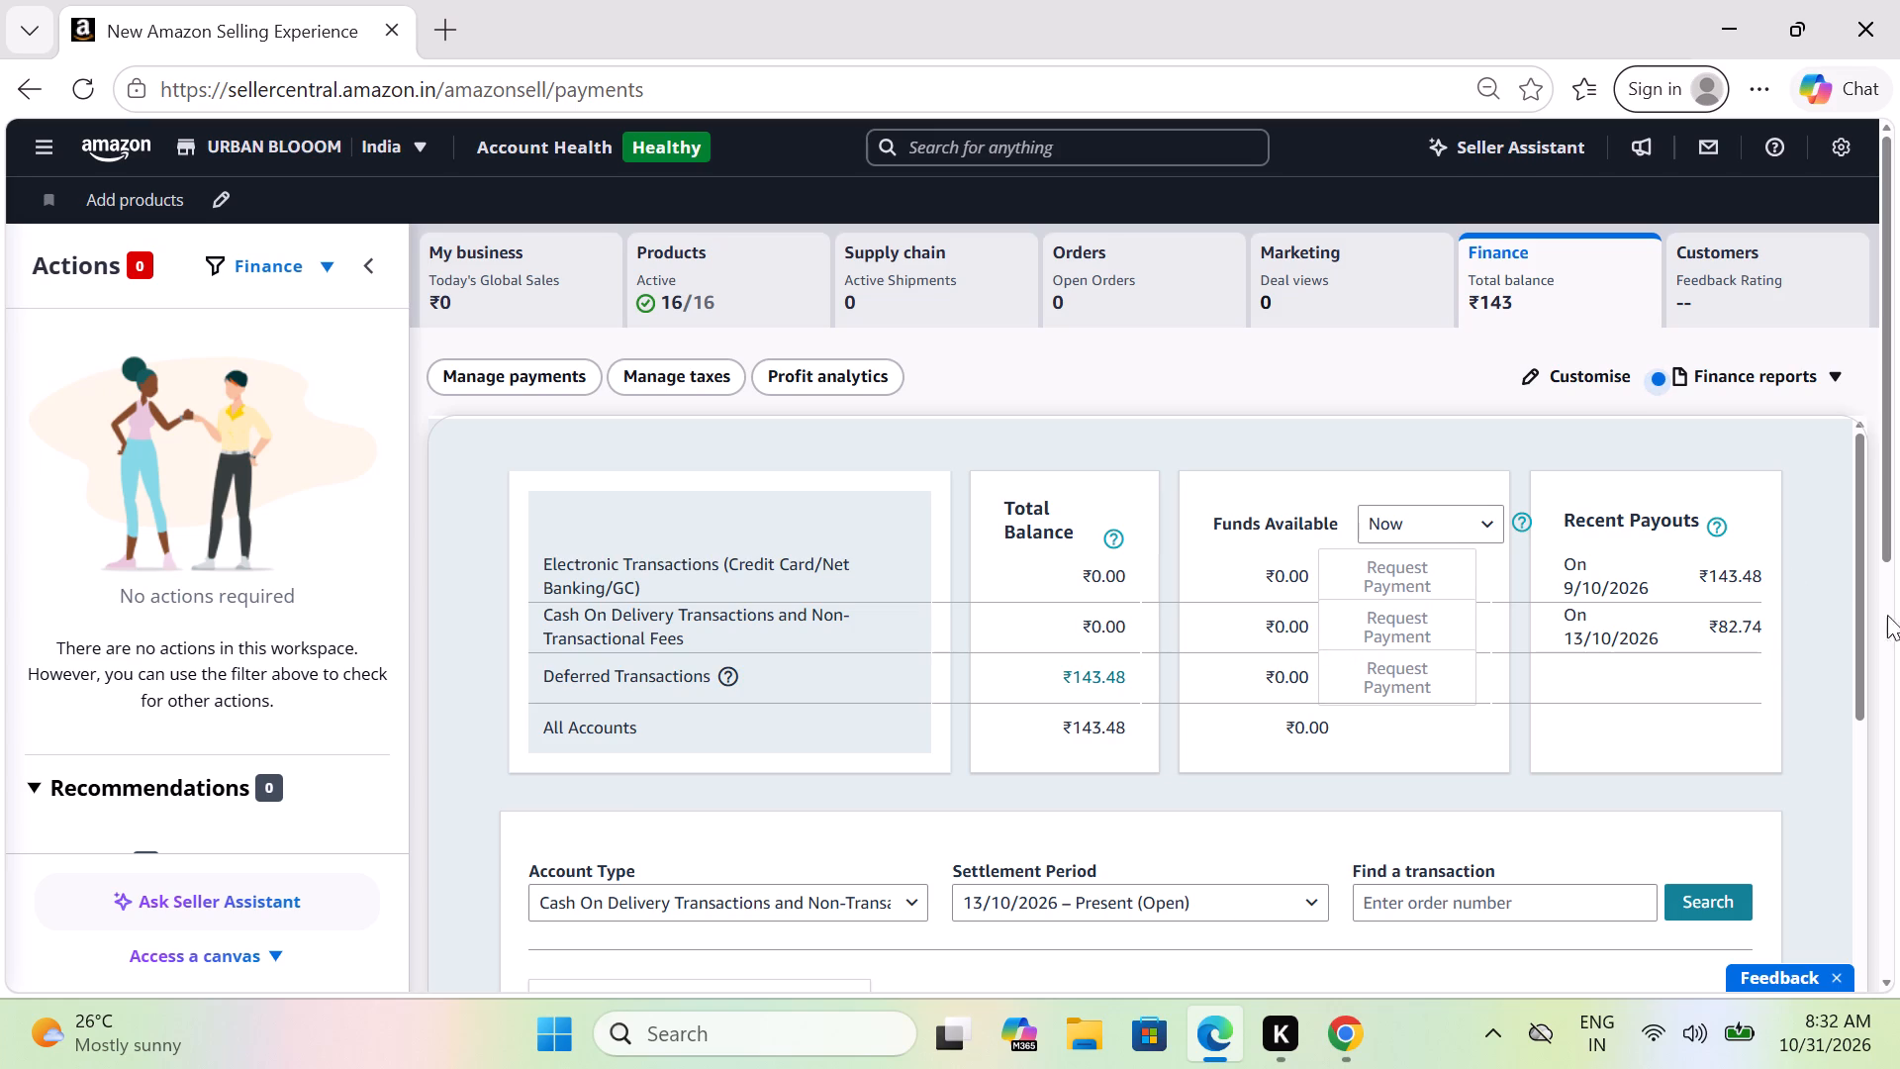
left_click(1688, 570)
scroll(1431, 827, "down", 2)
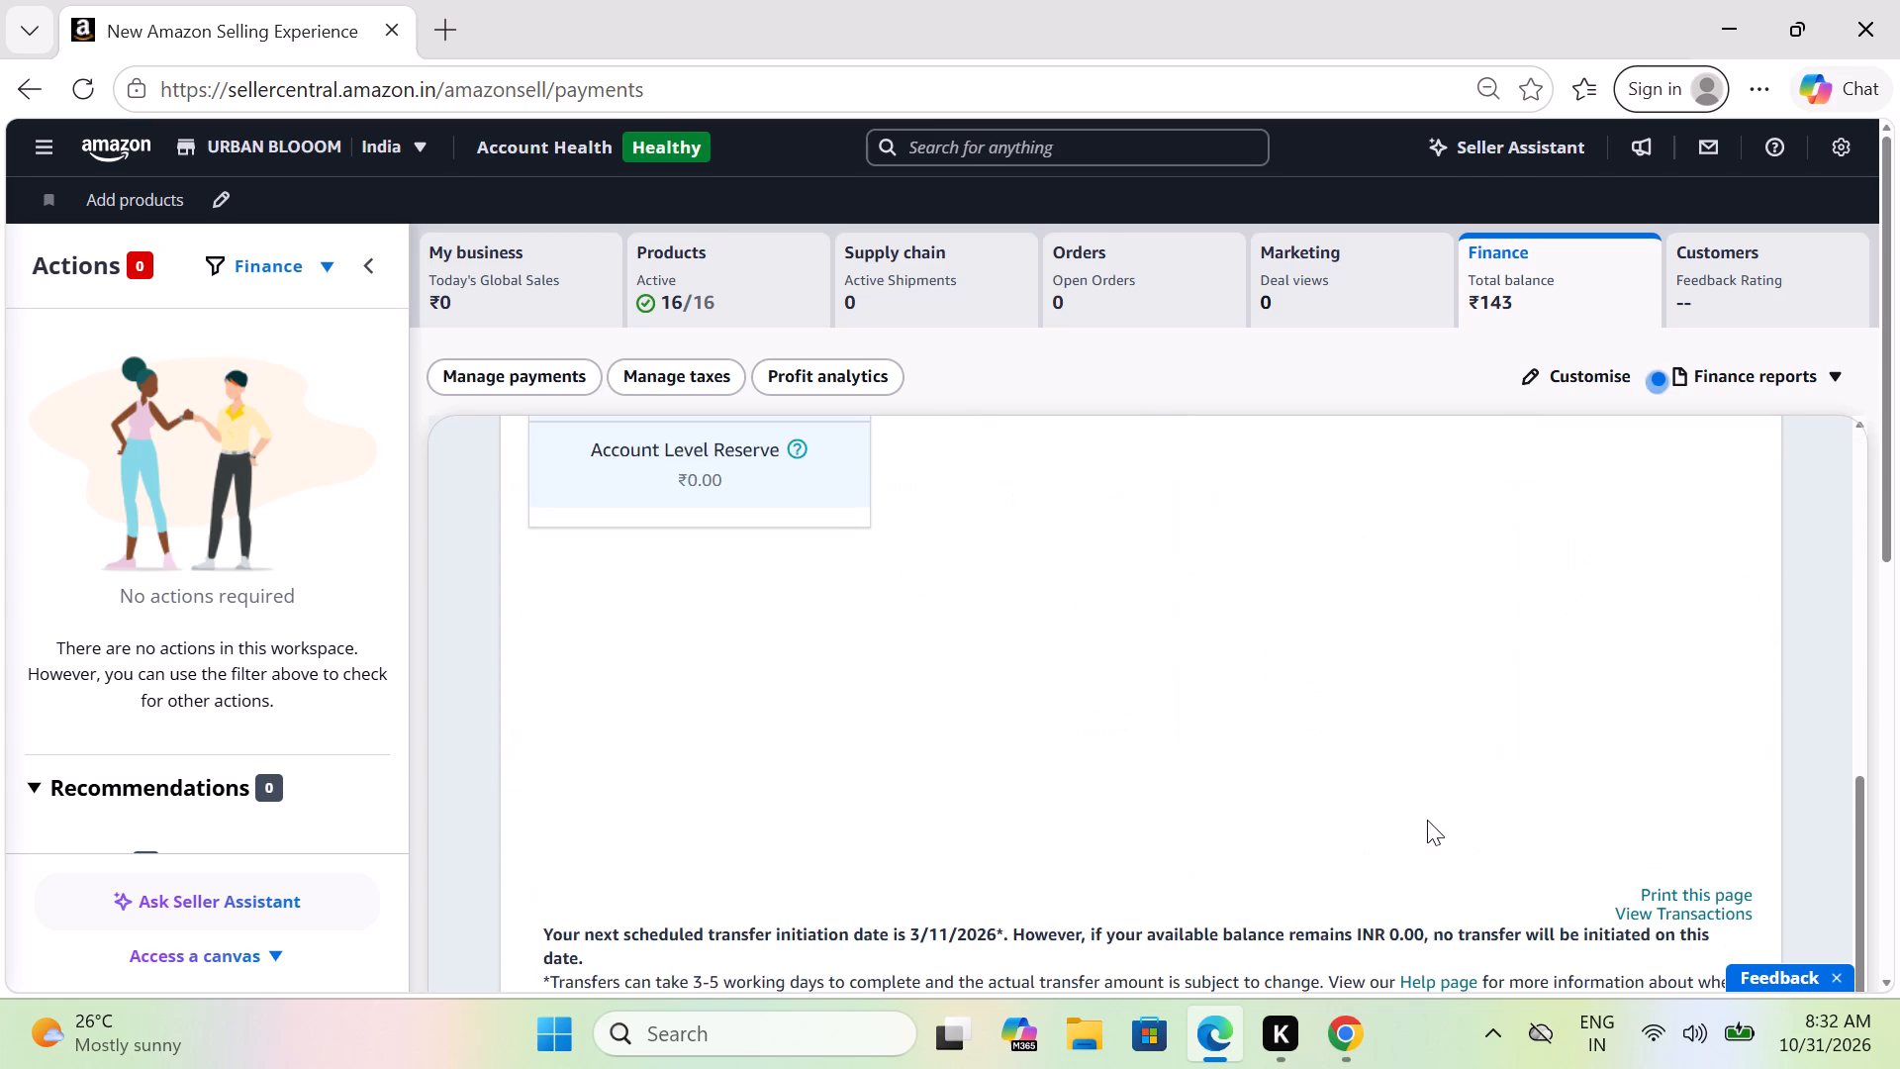
scroll(1426, 816, "up", 4)
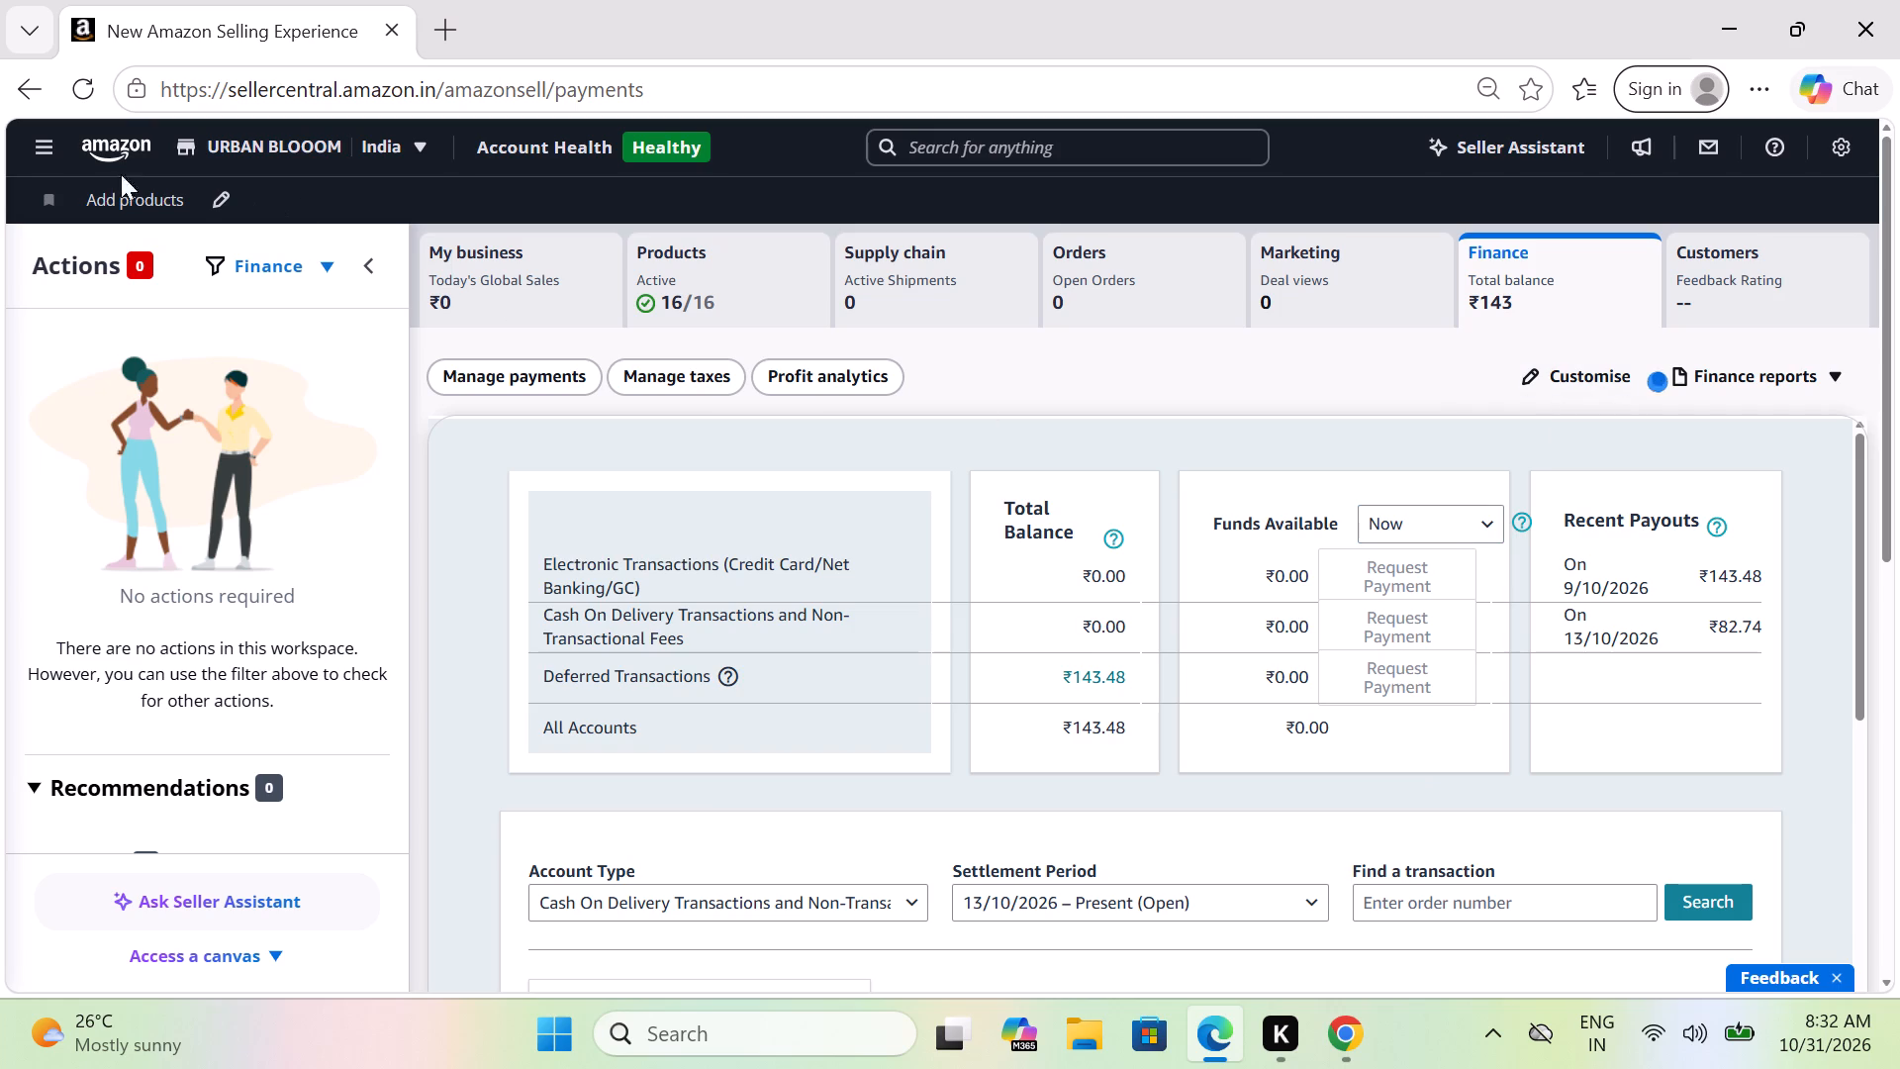
left_click(25, 96)
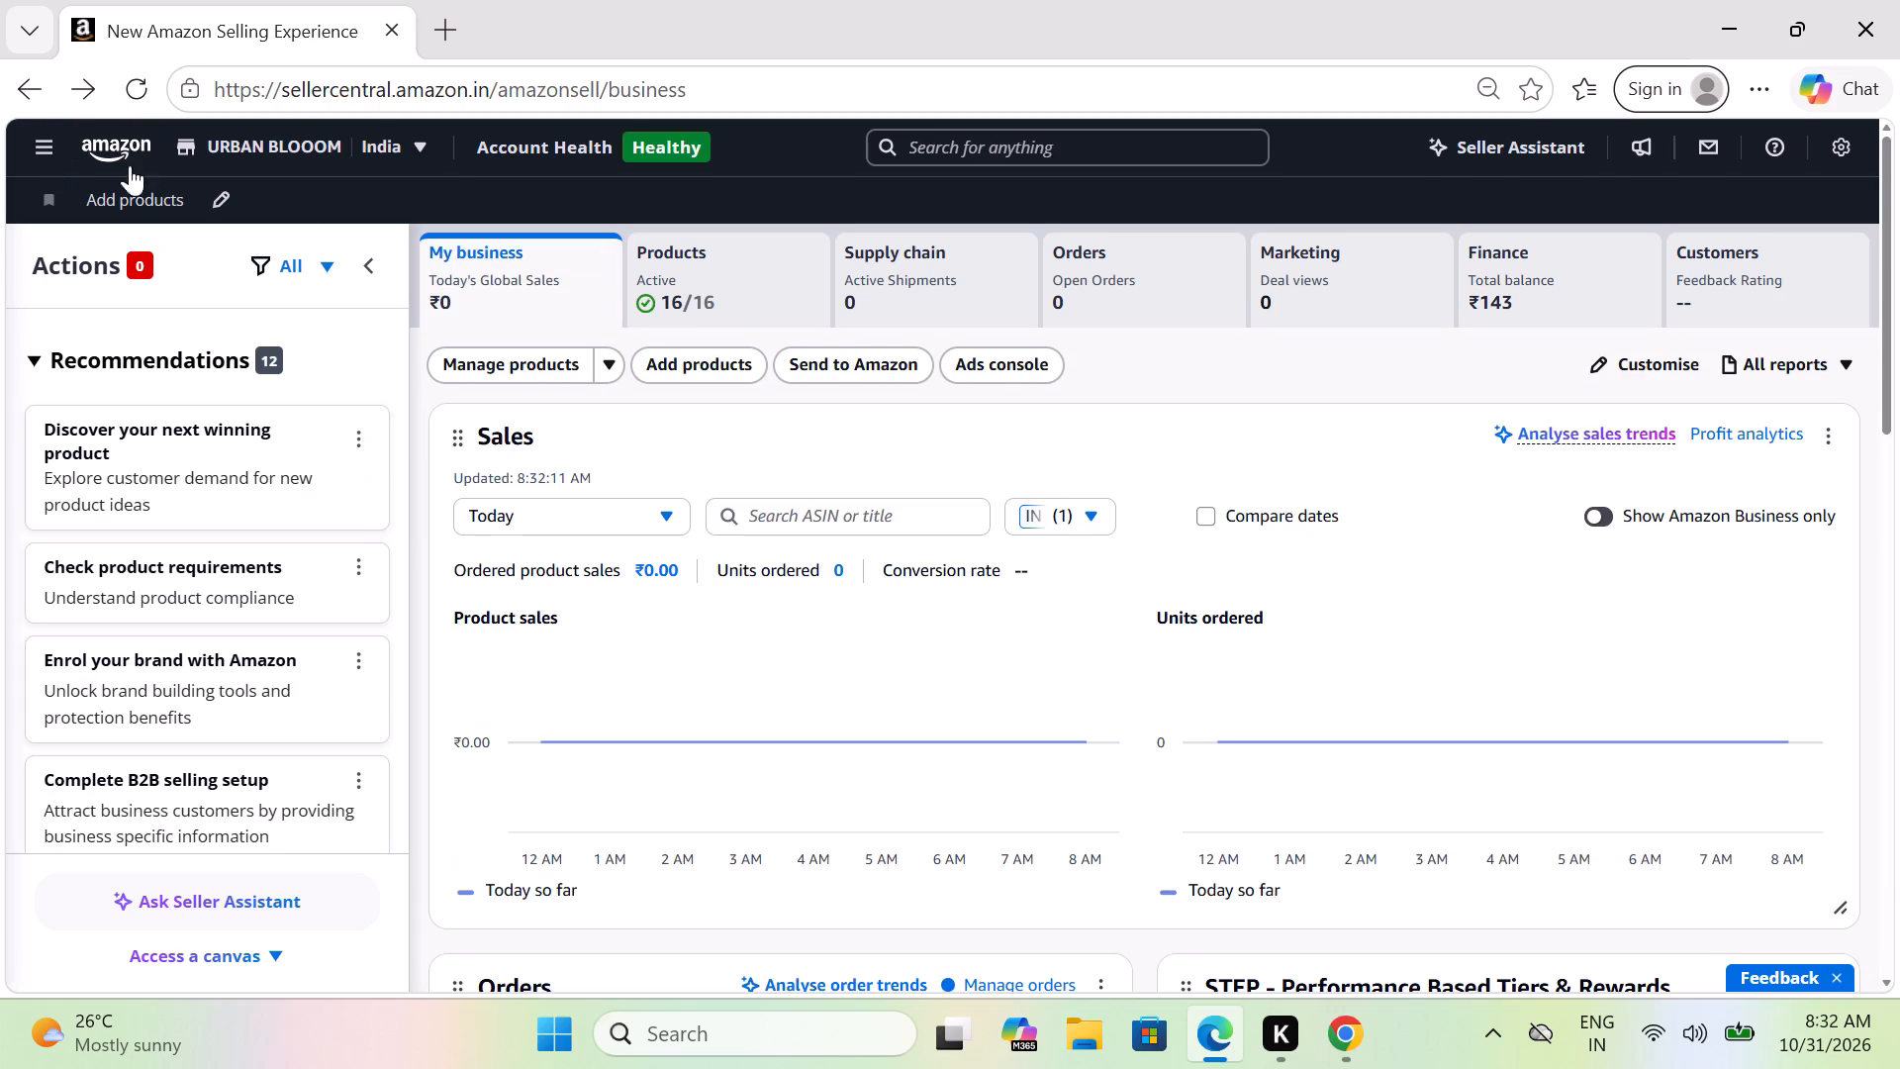
Open Manage products and look through all inventory listings and their prices.
left_click(40, 142)
left_click(160, 381)
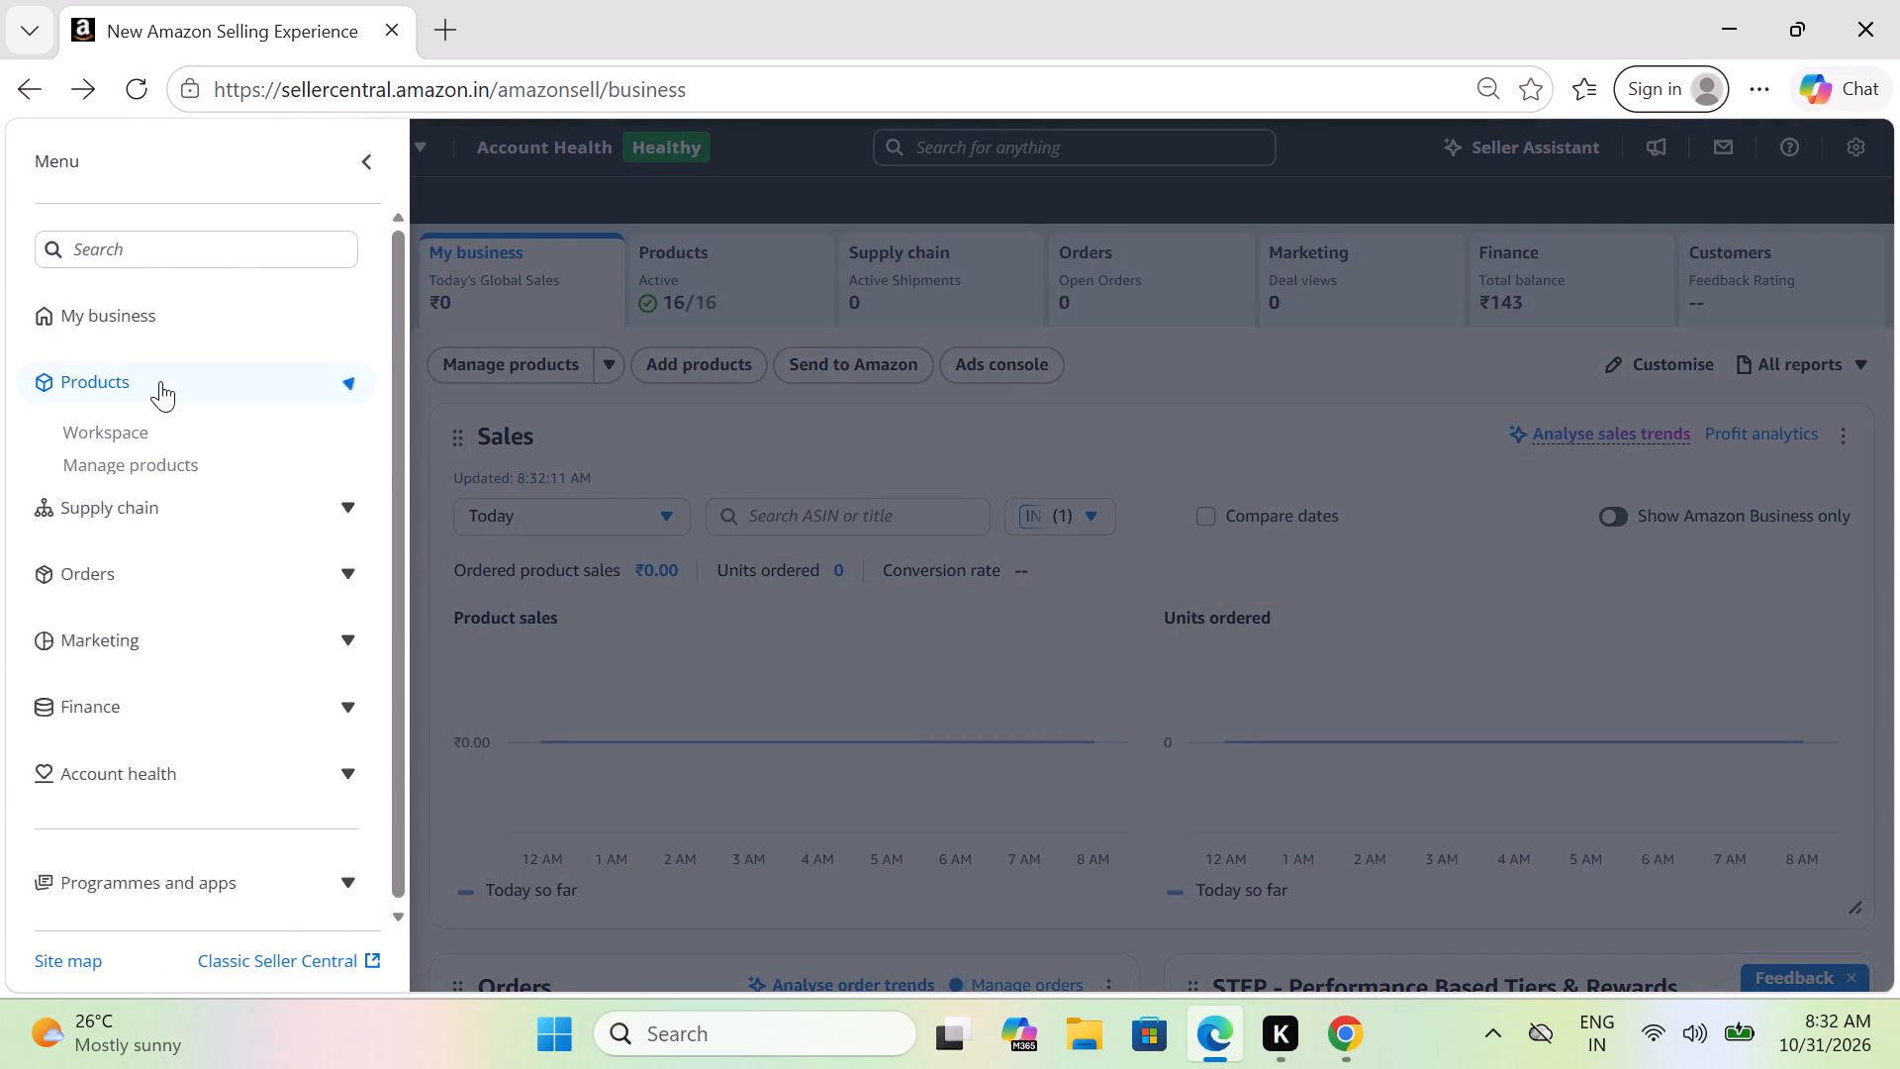
left_click(194, 448)
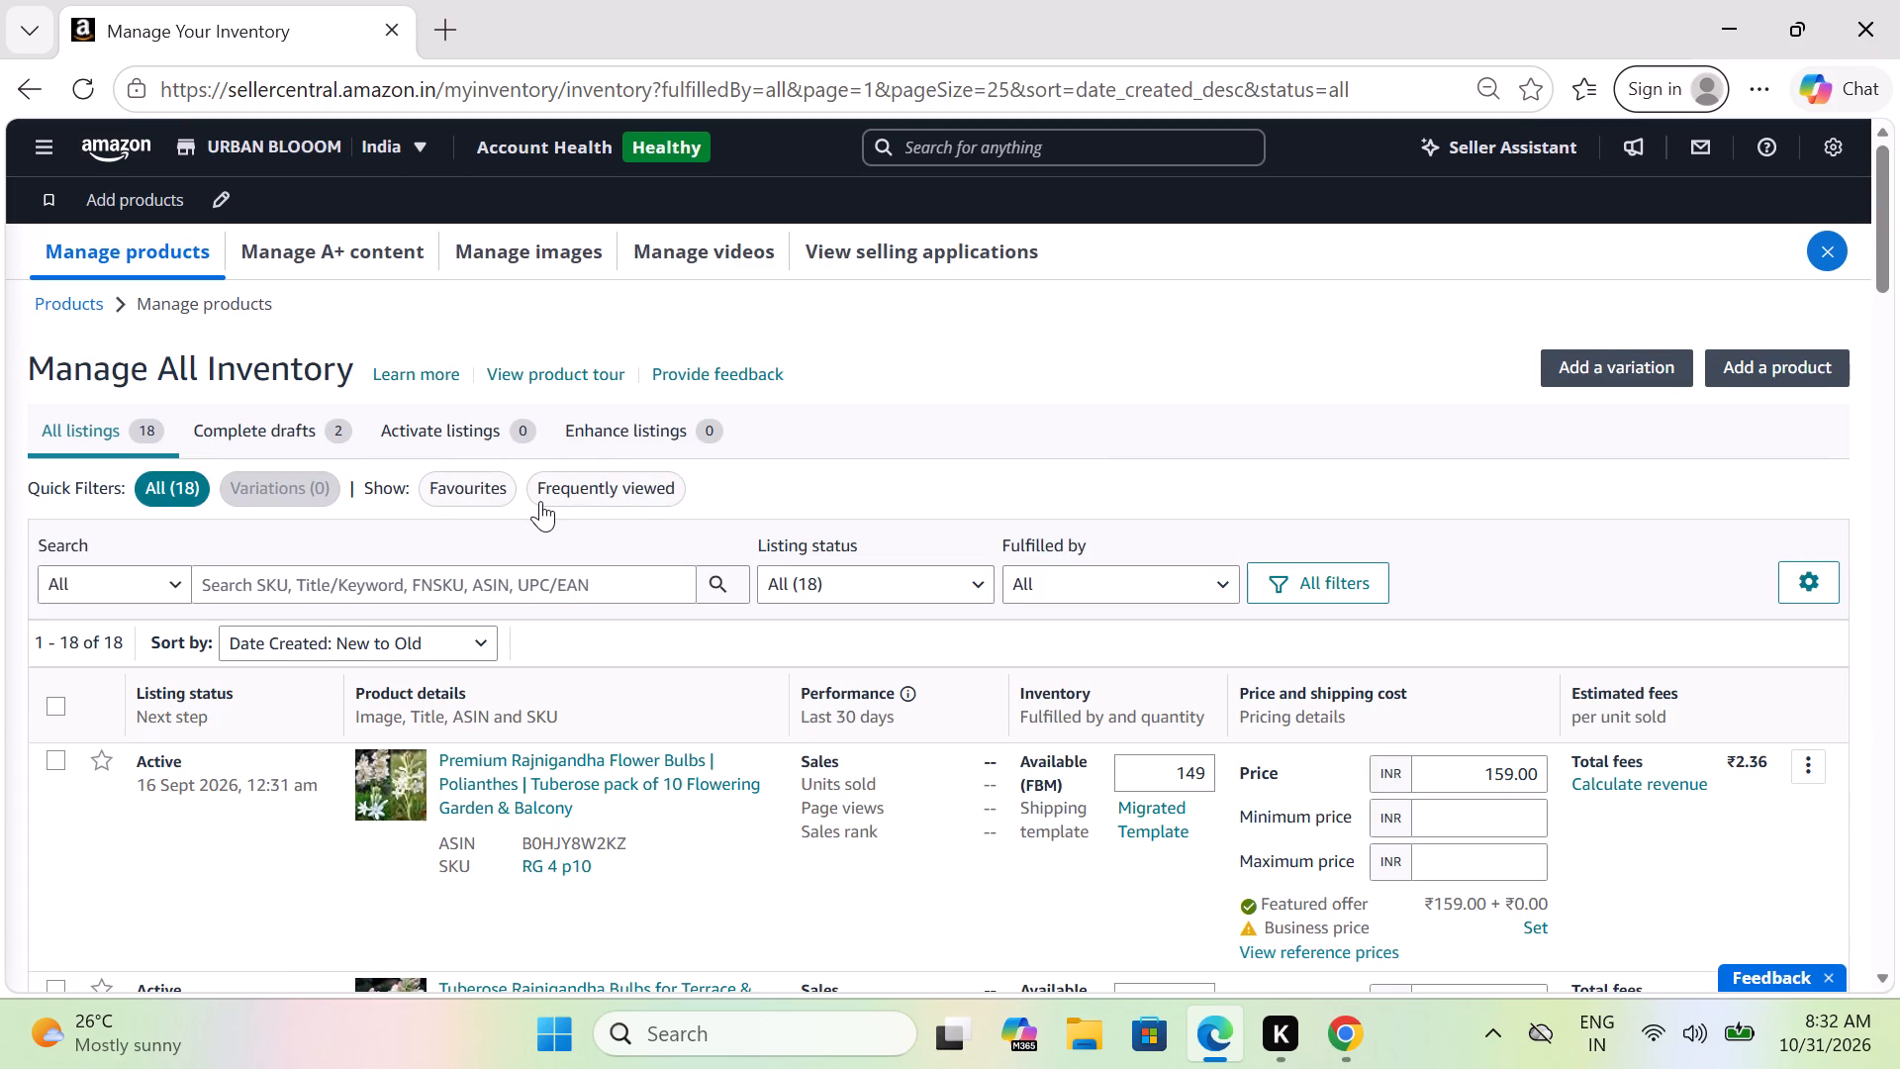
scroll(540, 501, "down", 3)
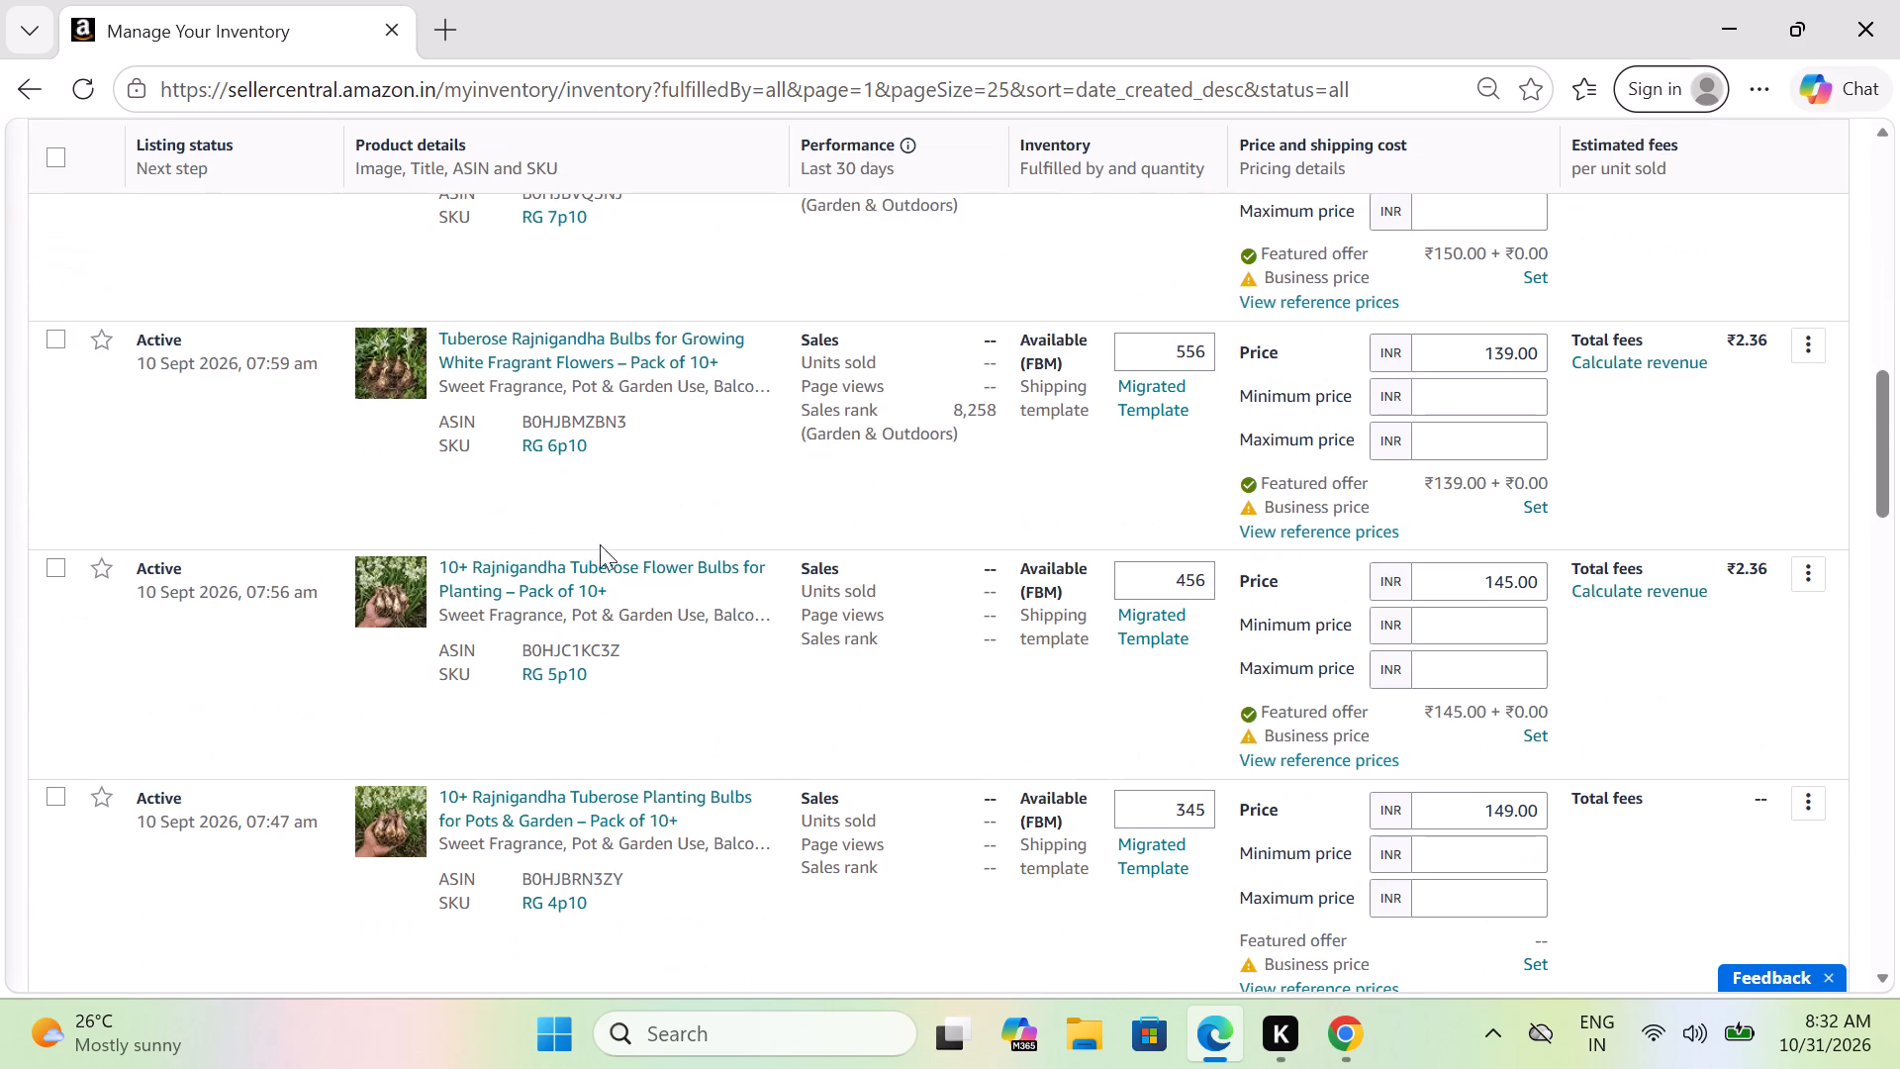
scroll(830, 580, "down", 2)
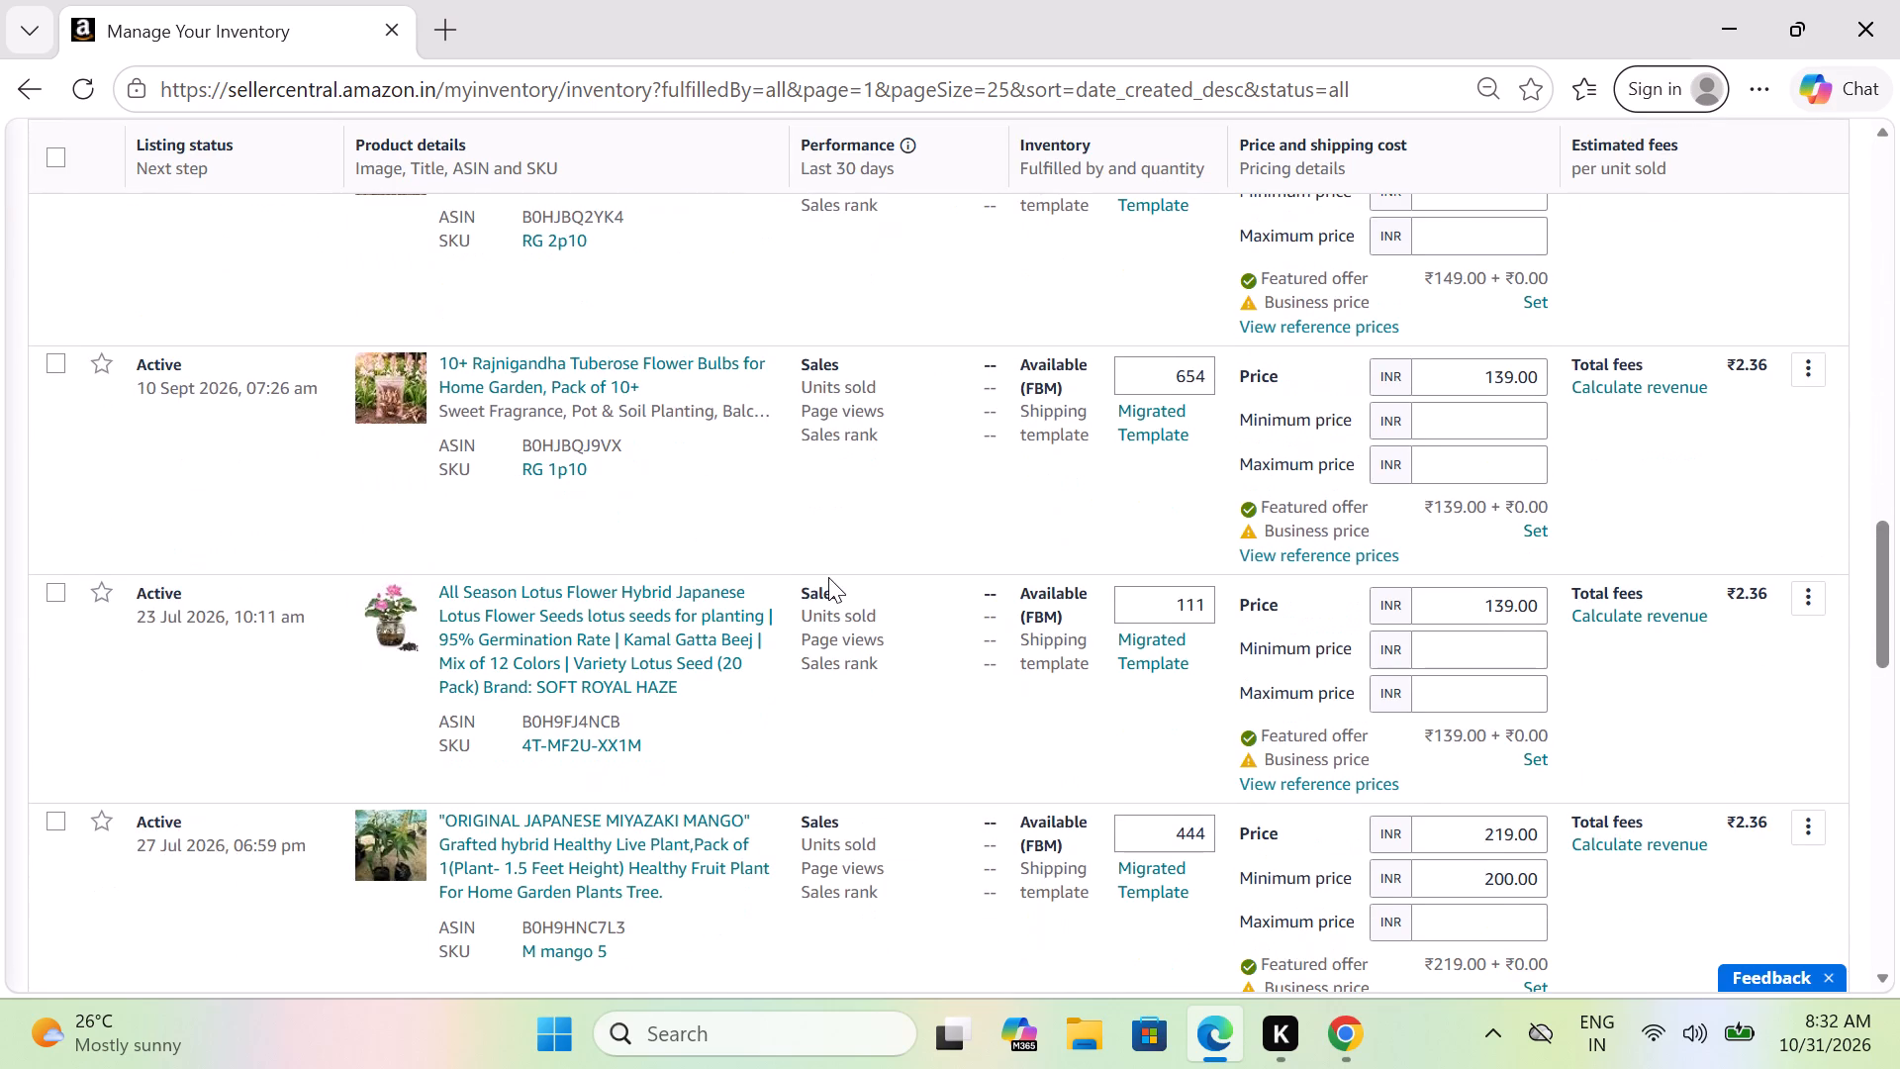
scroll(828, 577, "down", 4)
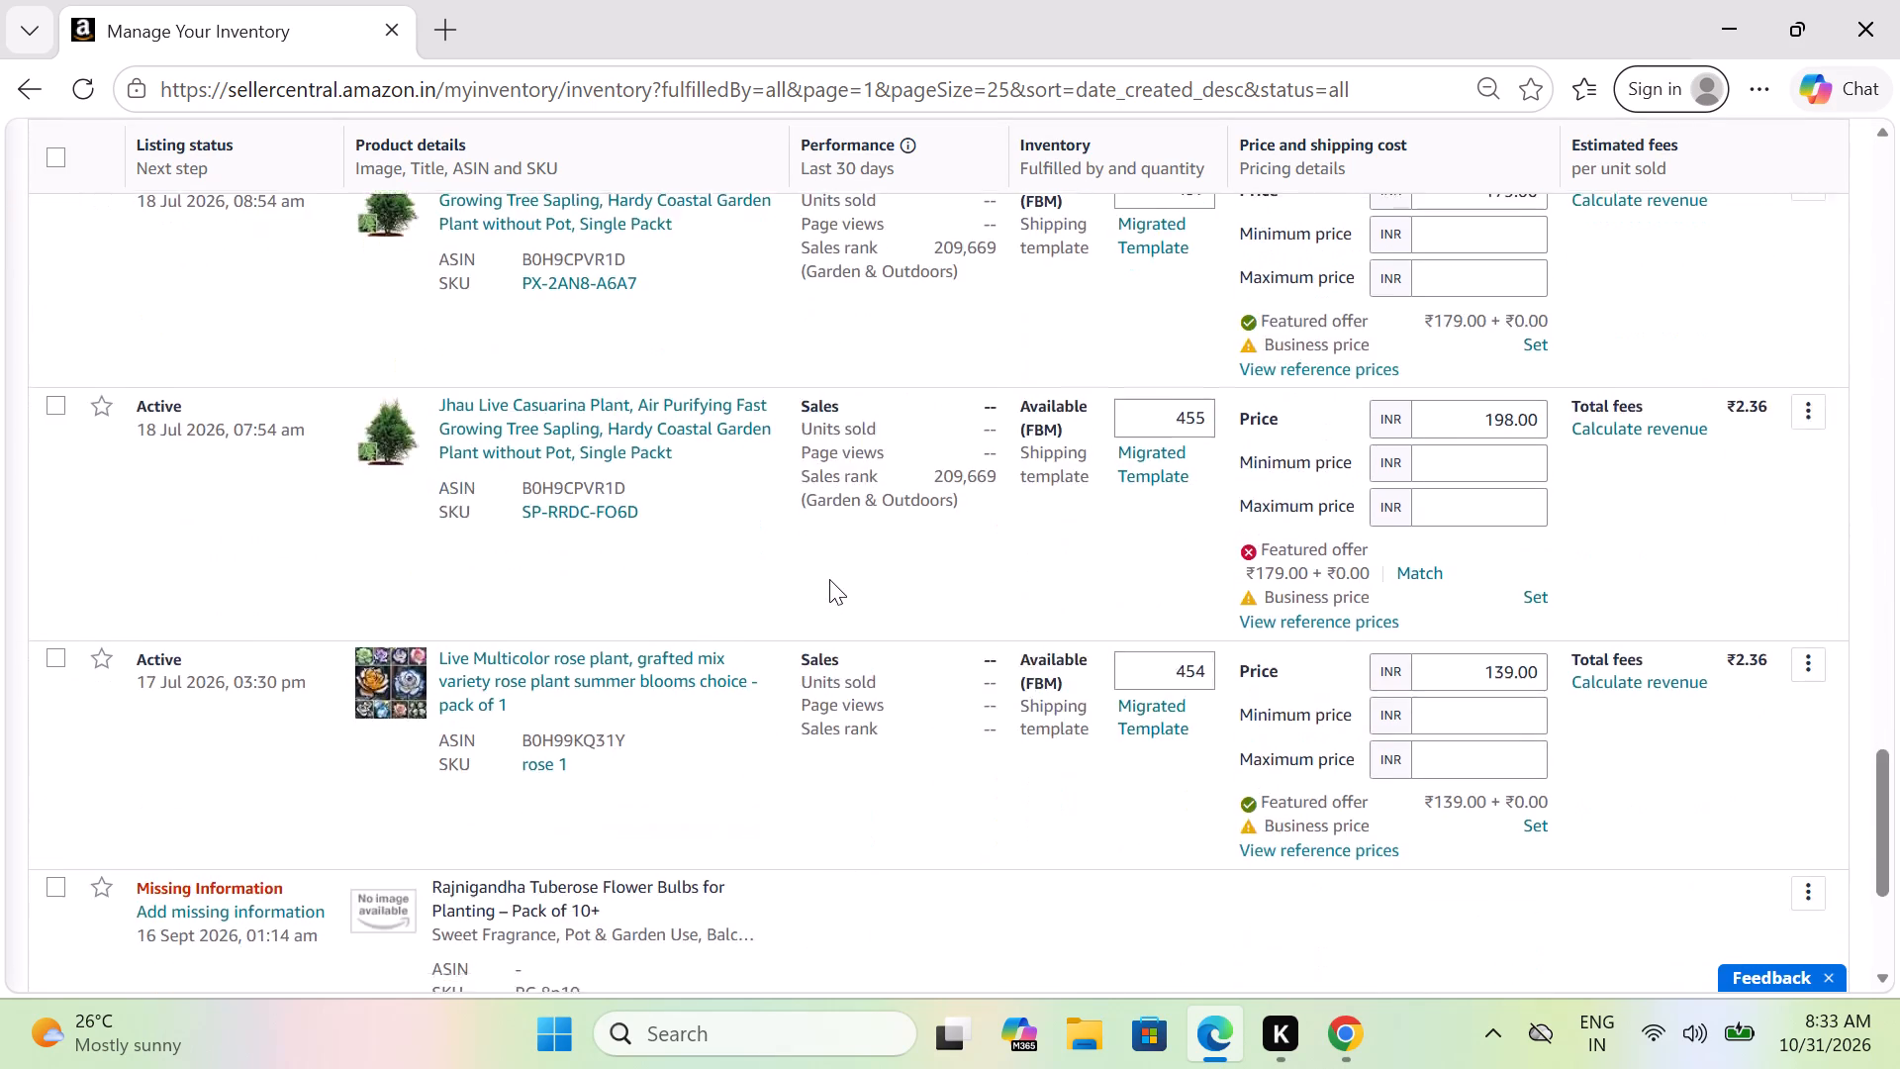
scroll(829, 579, "down", 1)
scroll(836, 584, "up", 5)
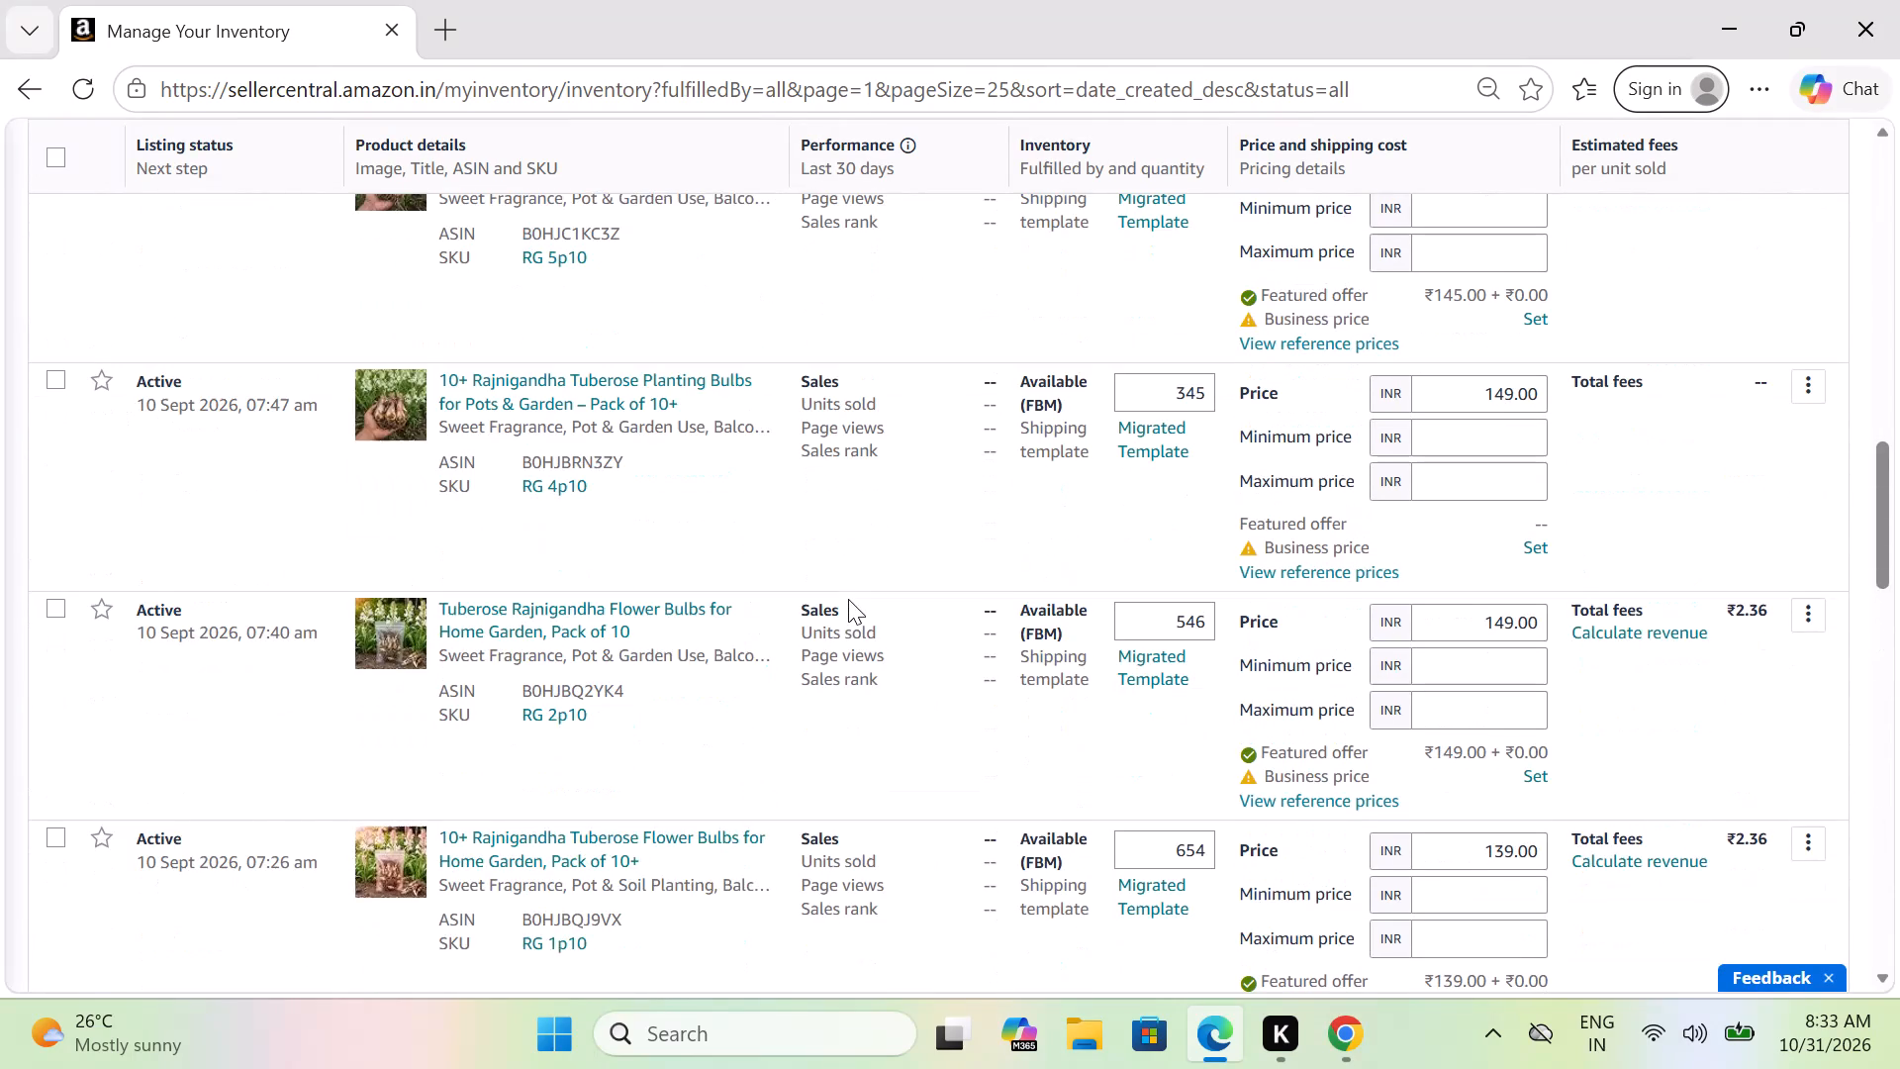
scroll(853, 606, "down", 1)
scroll(853, 609, "up", 1)
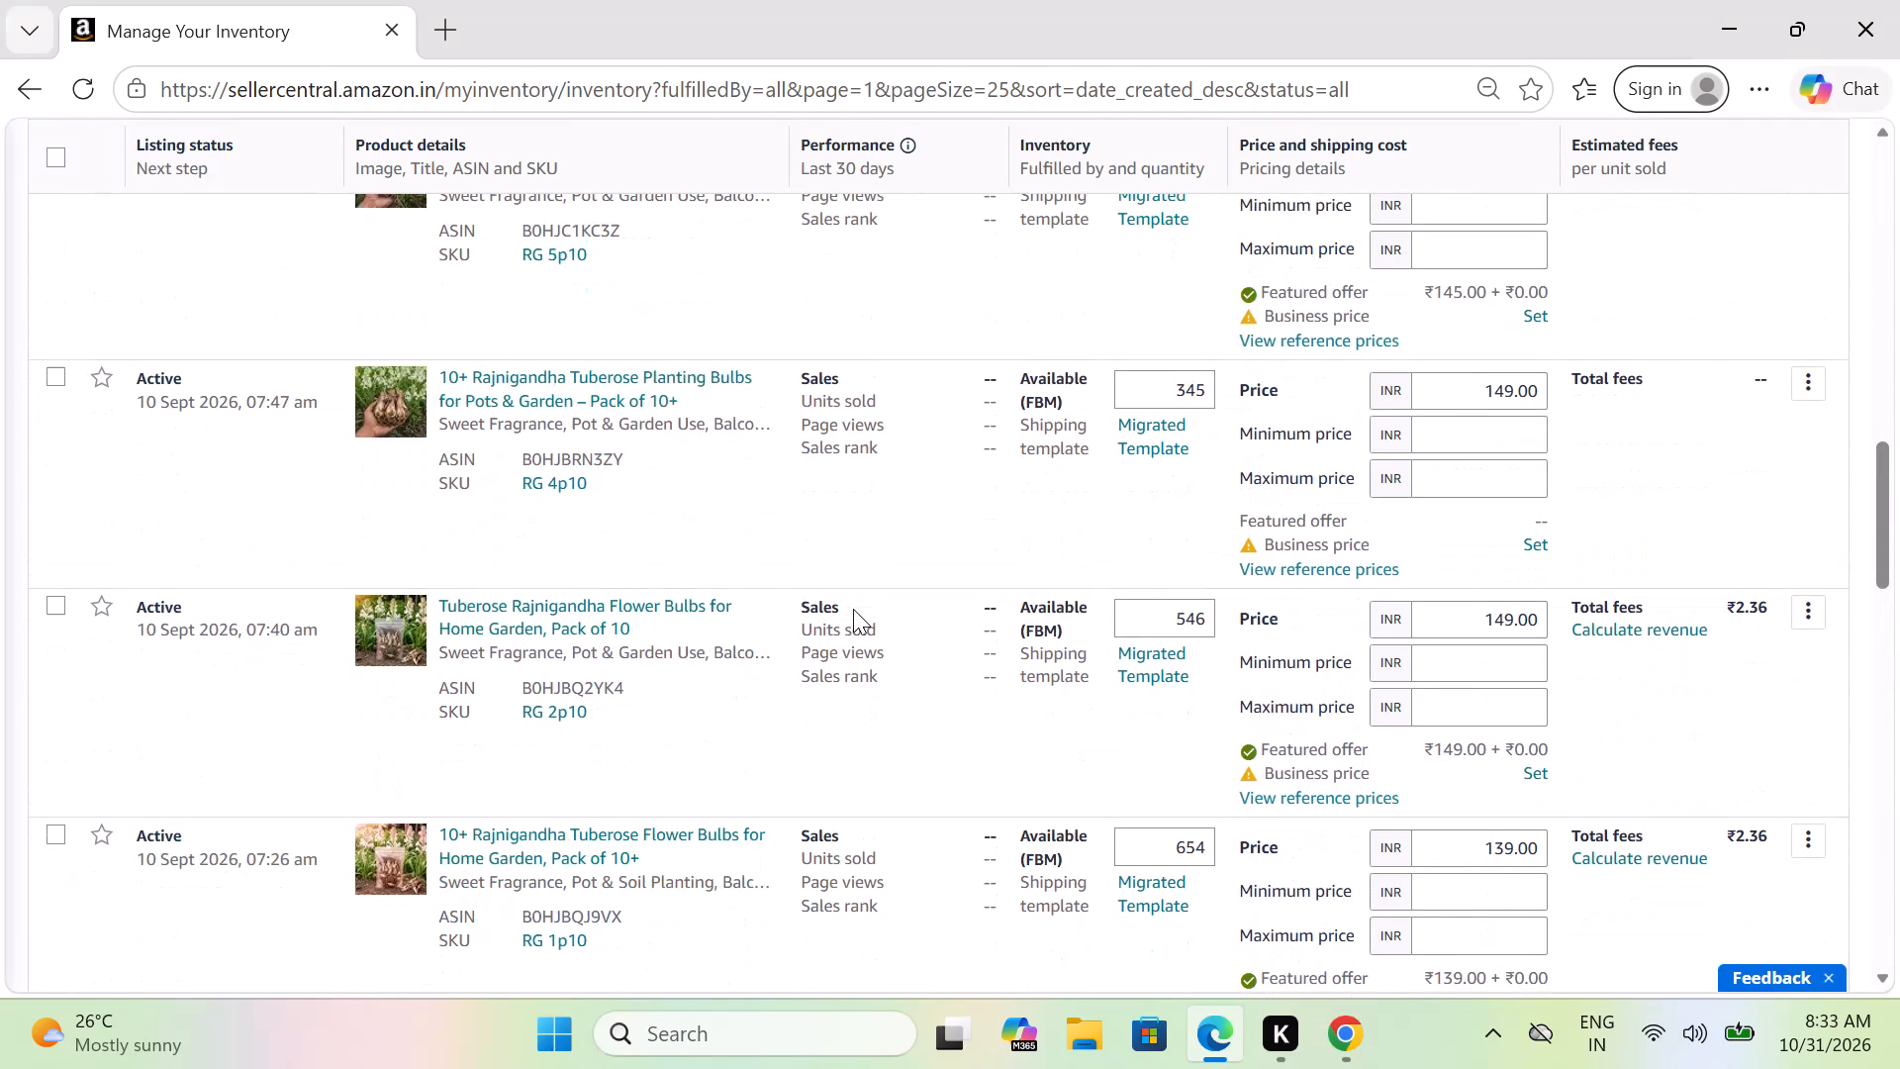
Set the price of the RG 6p10 tuberose bulbs listing to INR 179, save it and dismiss the notice.
scroll(853, 609, "up", 1)
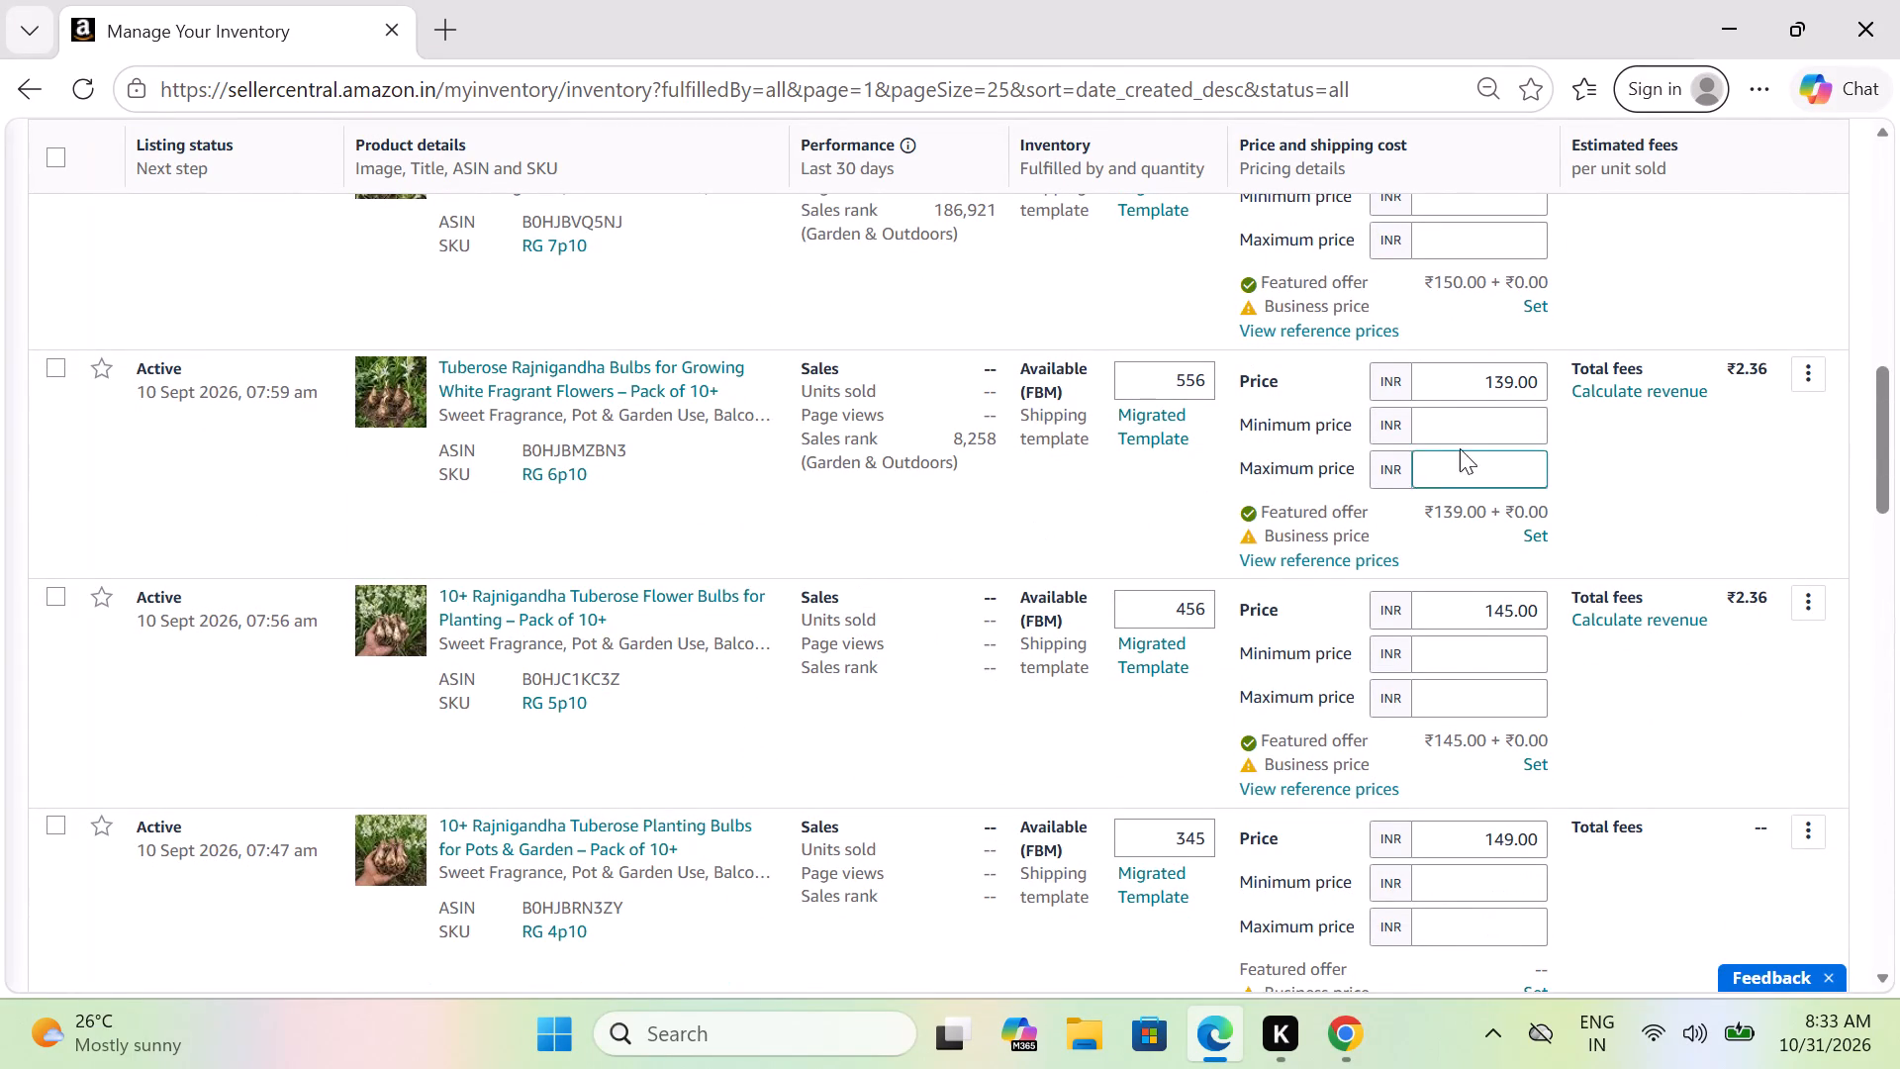
left_click_drag(1484, 378, 1566, 385)
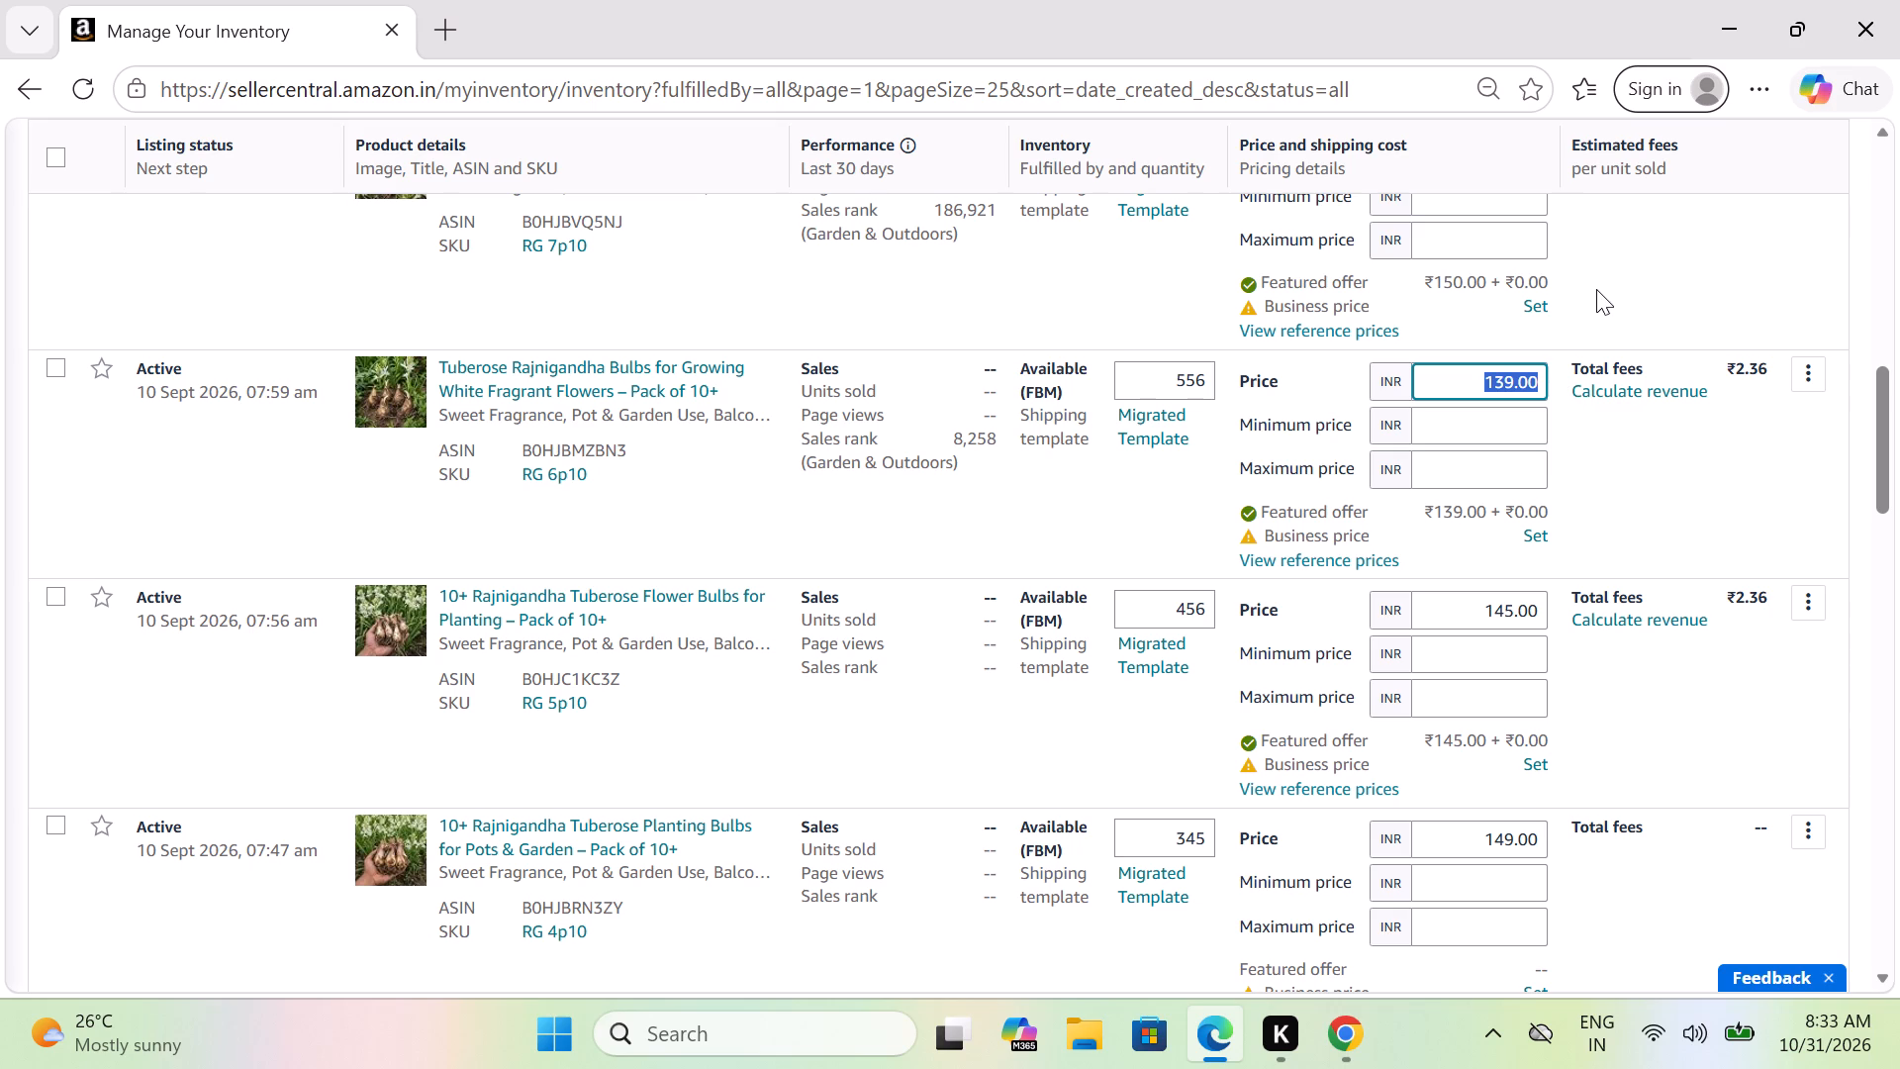
type("170")
key("BackSpace")
key("9")
left_click(1677, 491)
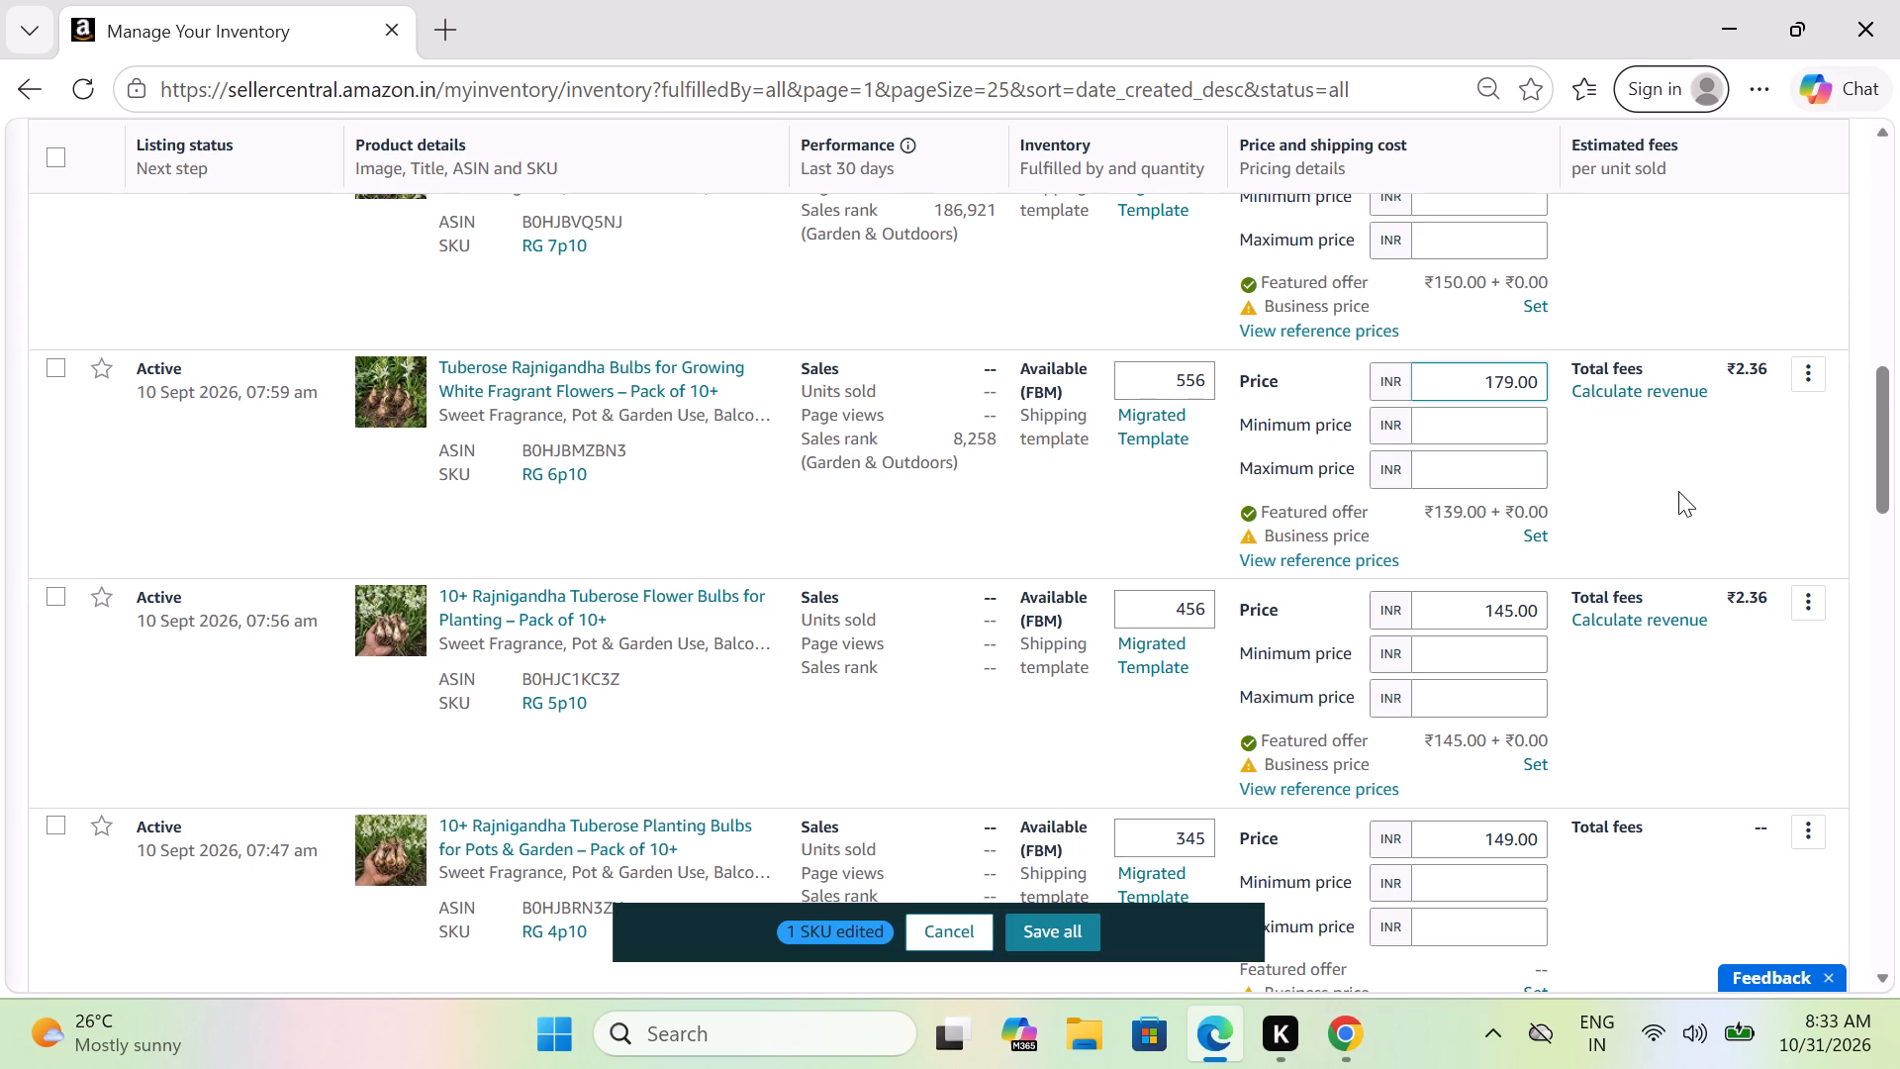
left_click(1065, 943)
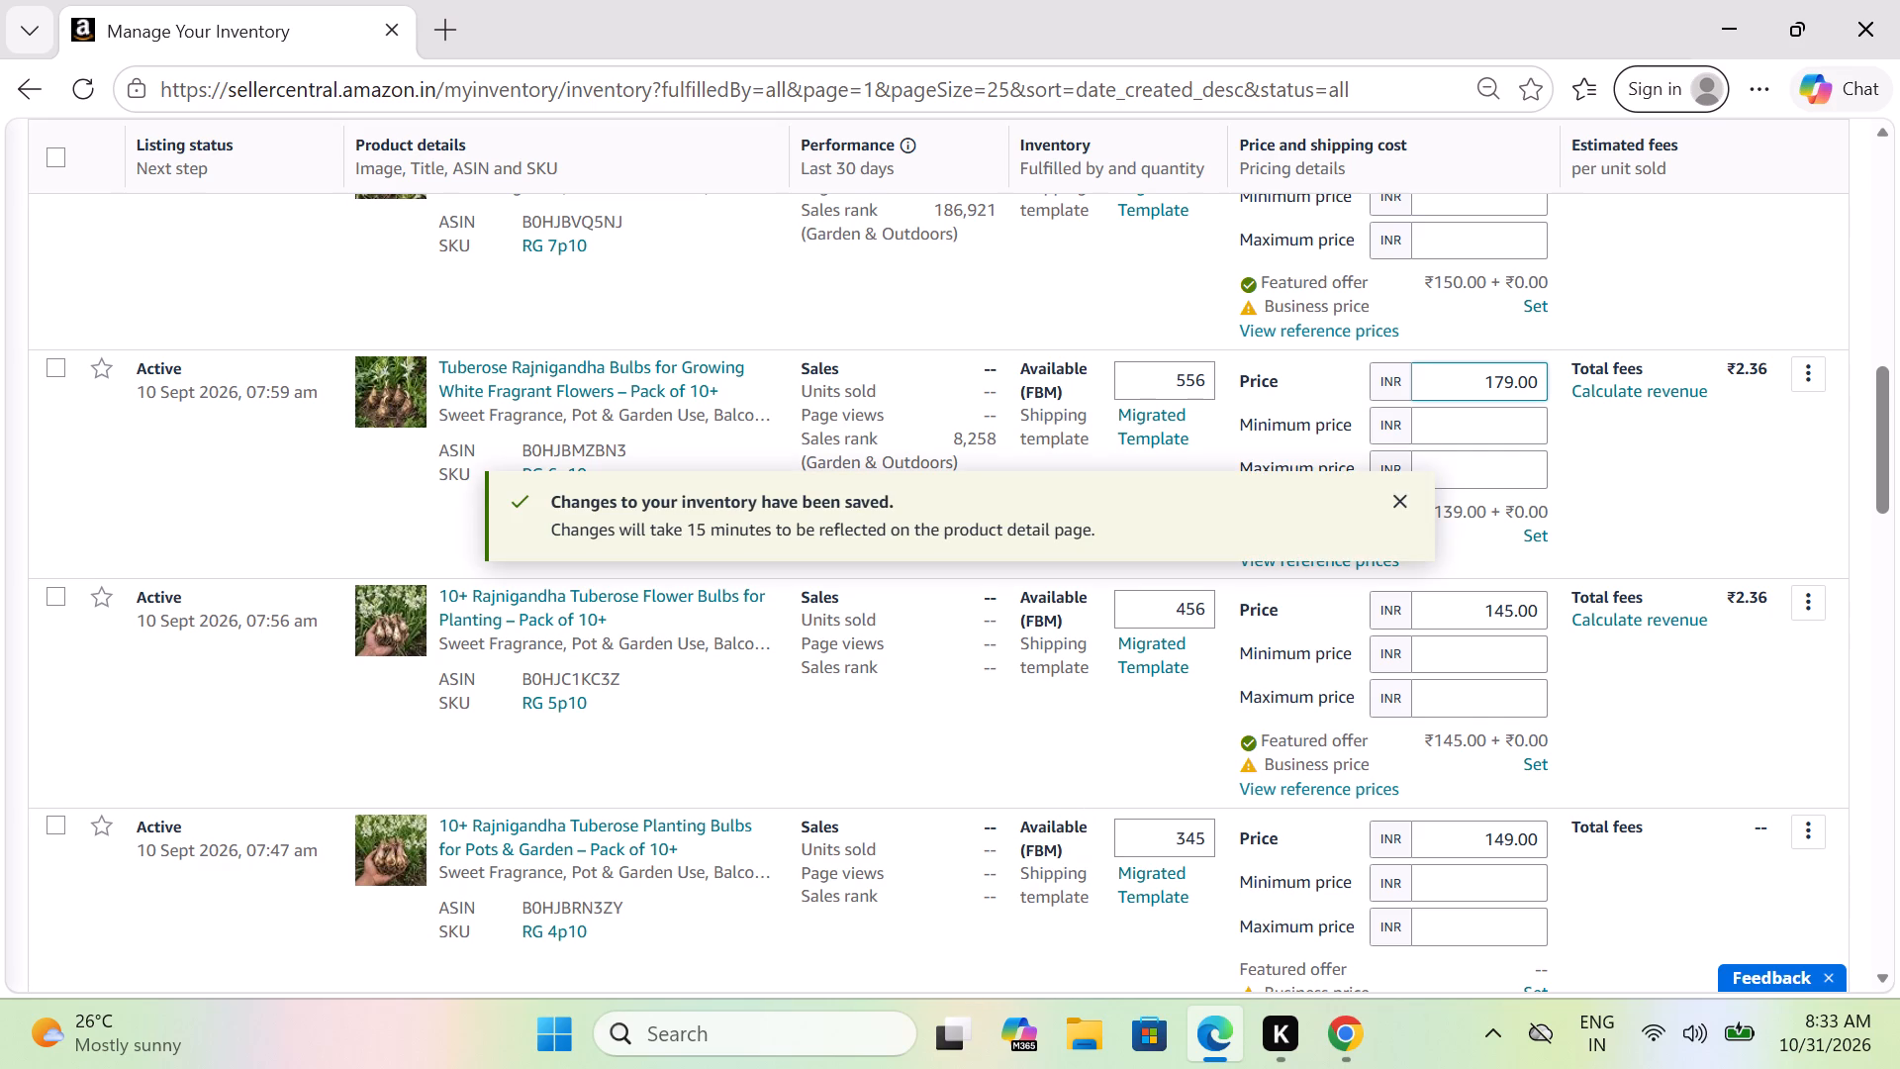
left_click(1405, 497)
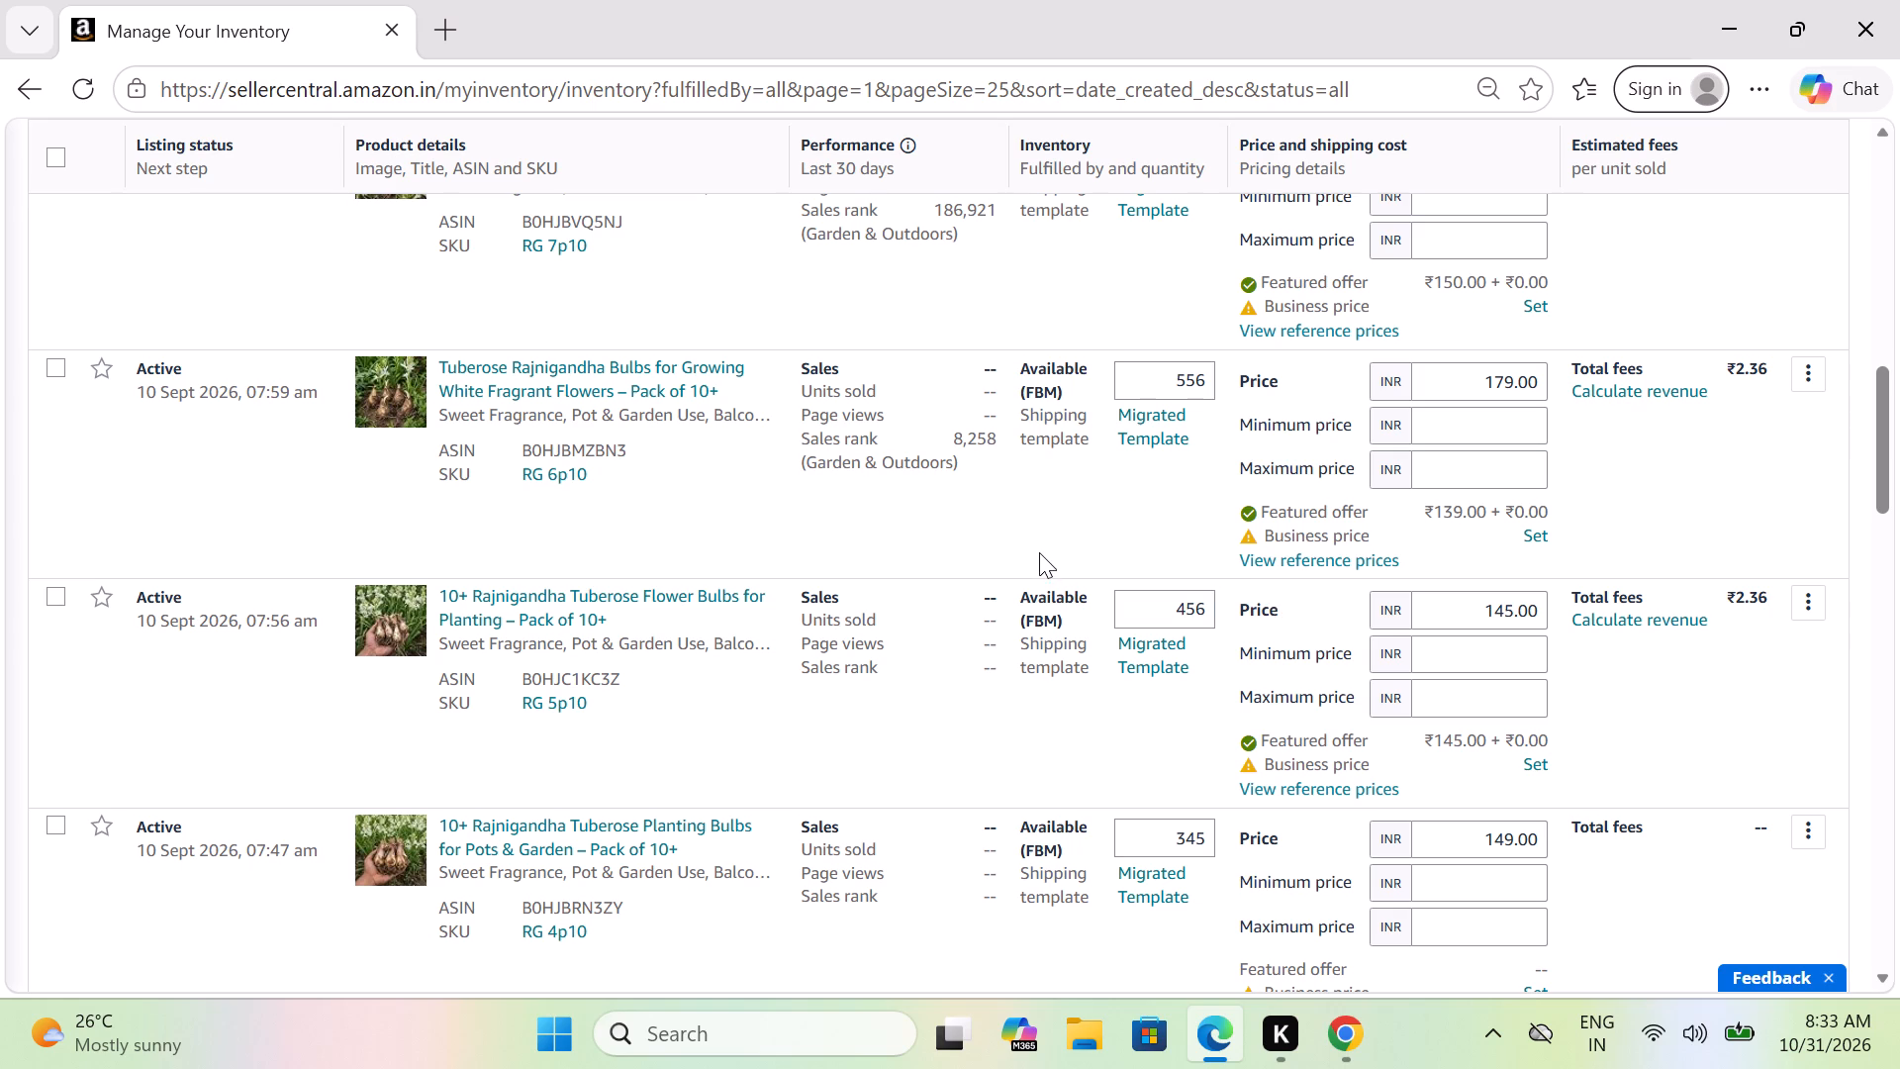
Open the unsubmitted drafts under Complete drafts in Manage All Inventory.
scroll(1042, 591, "up", 3)
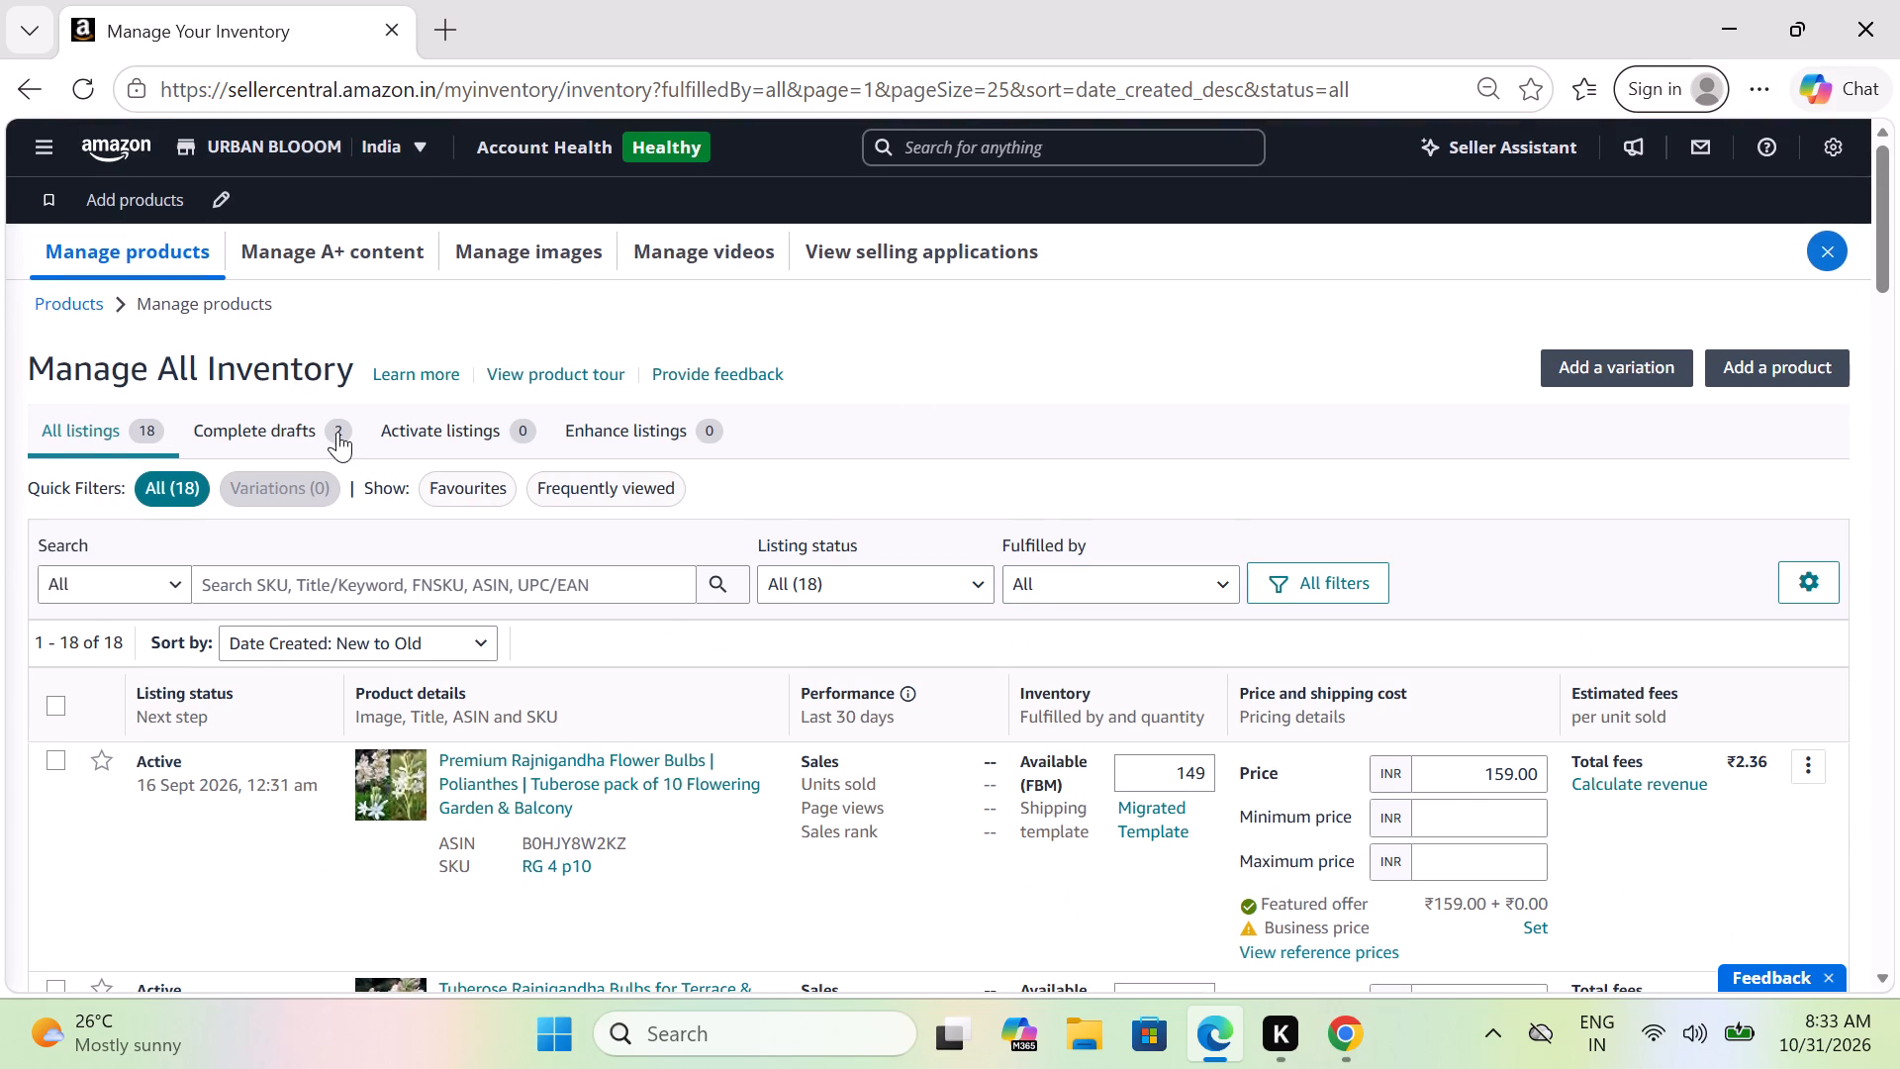
left_click(303, 427)
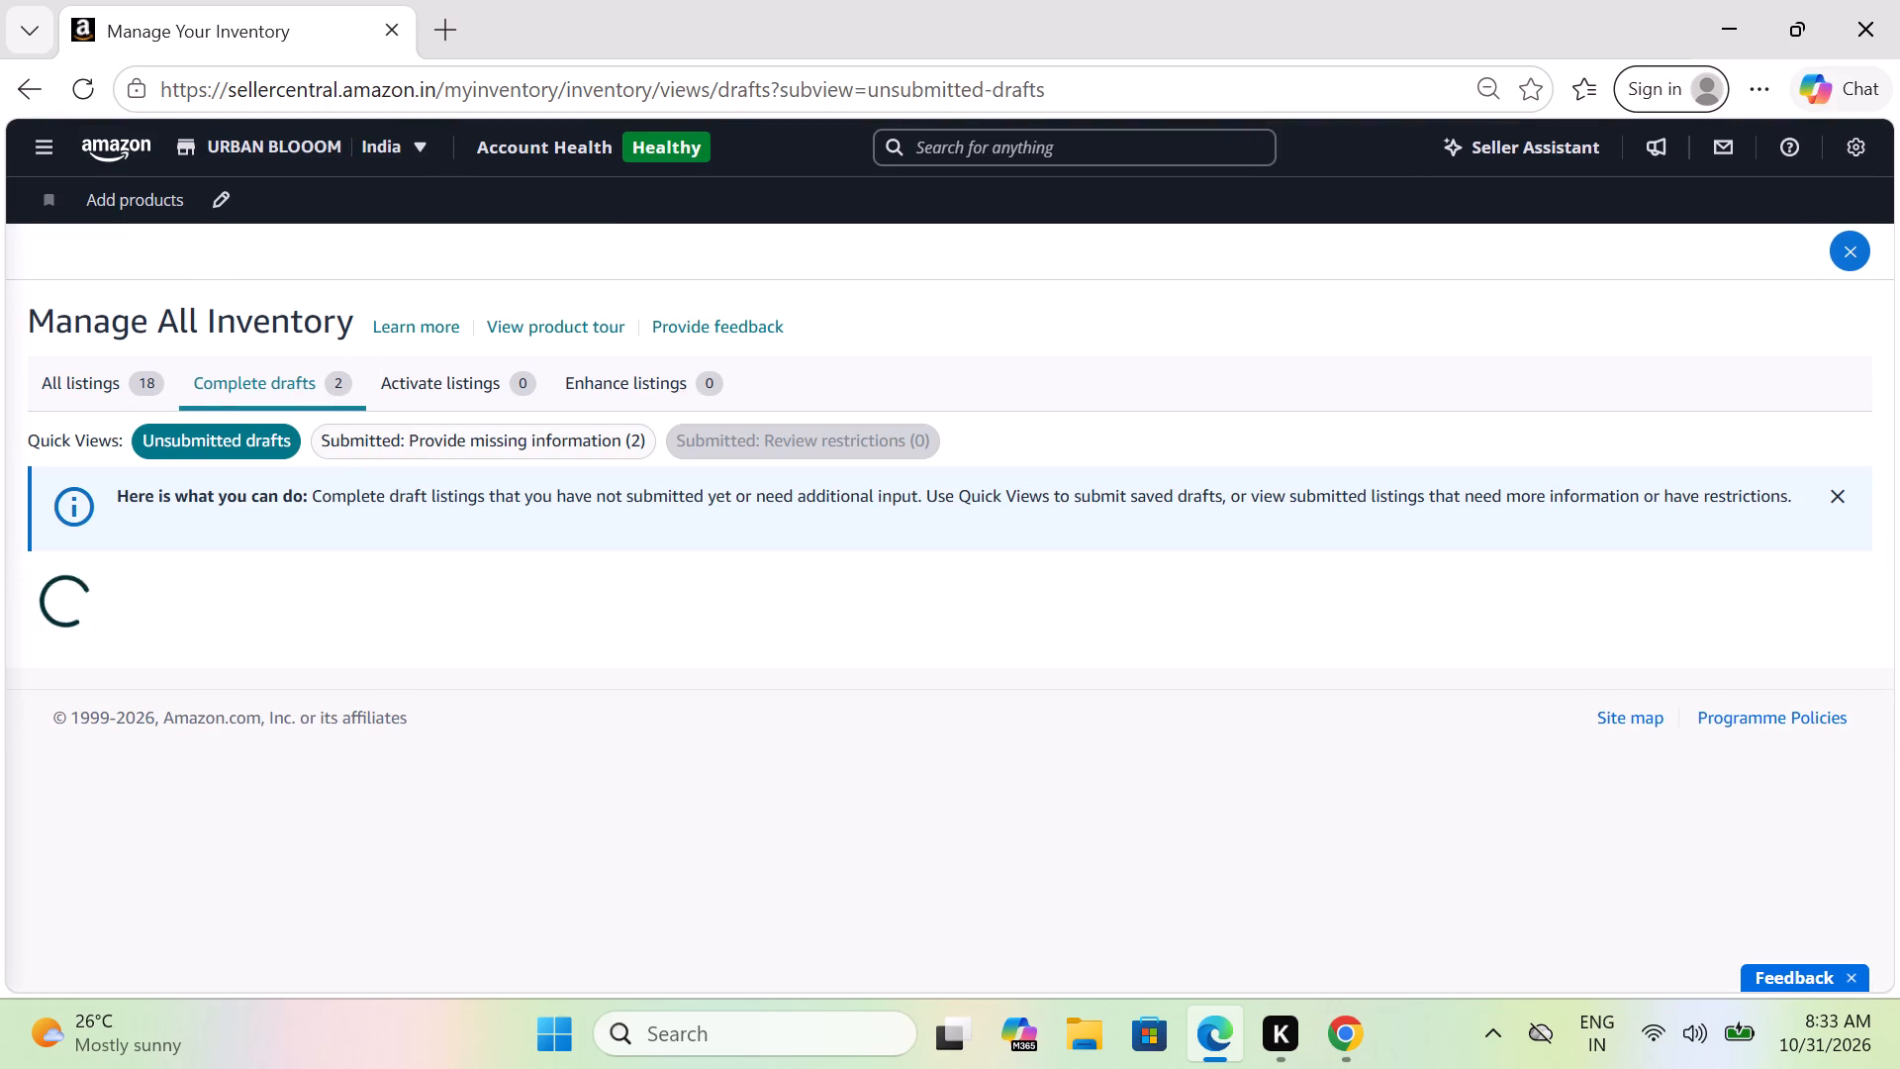
Open Manage Orders and examine the Easy Ship orders waiting for pickup in the Sent list.
left_click(47, 146)
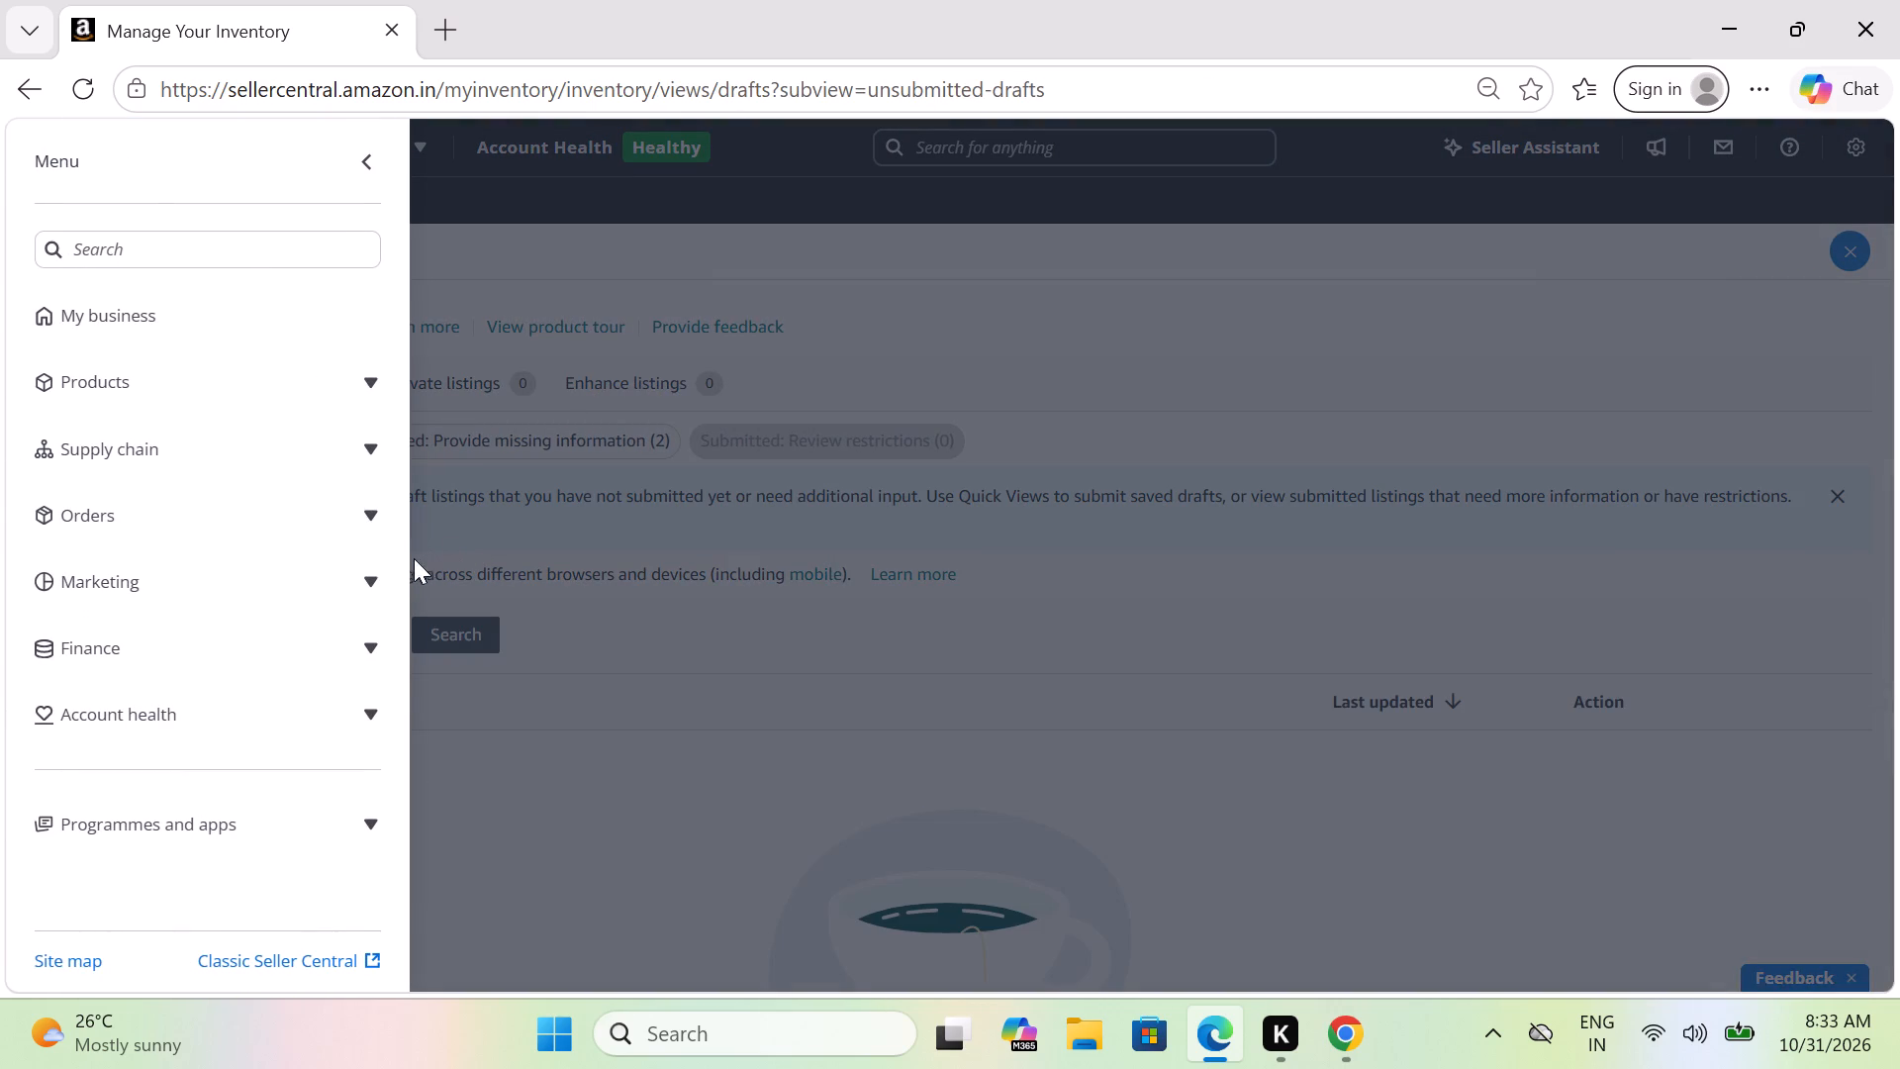
left_click(150, 524)
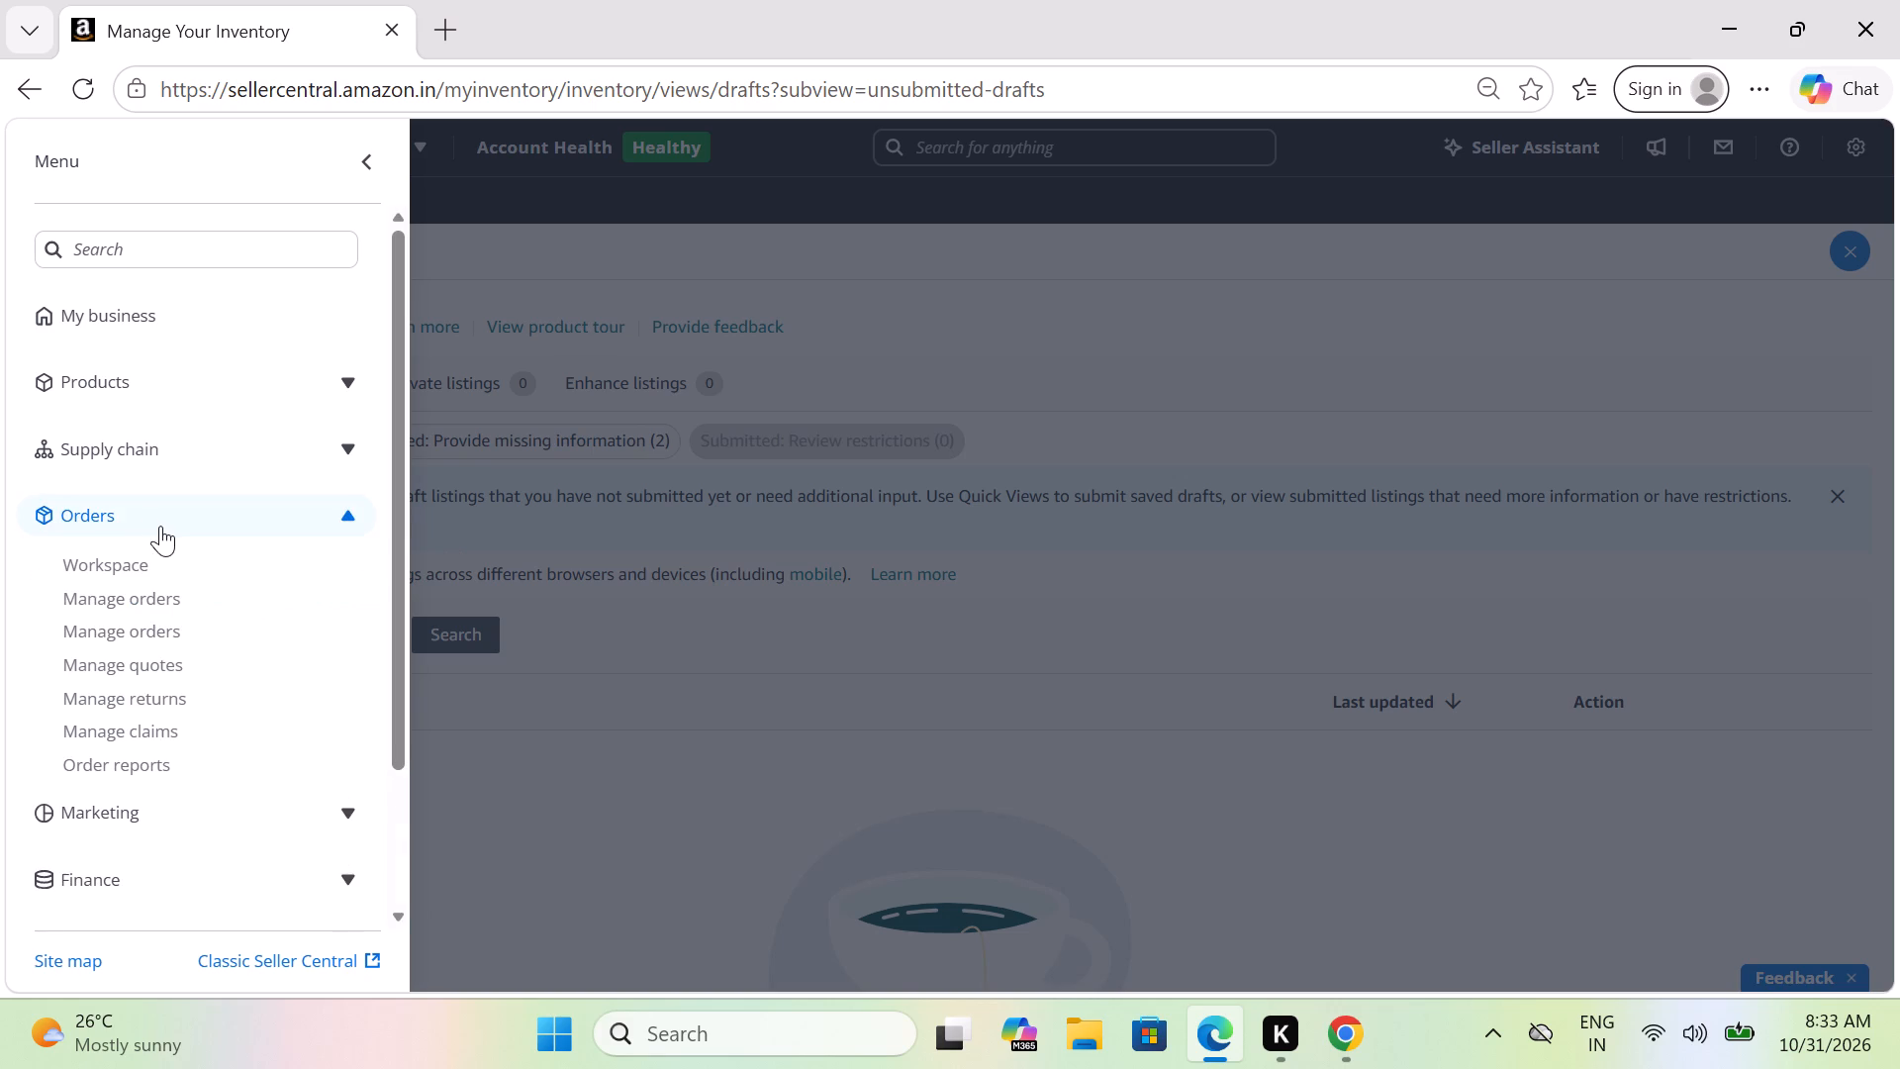
left_click(217, 605)
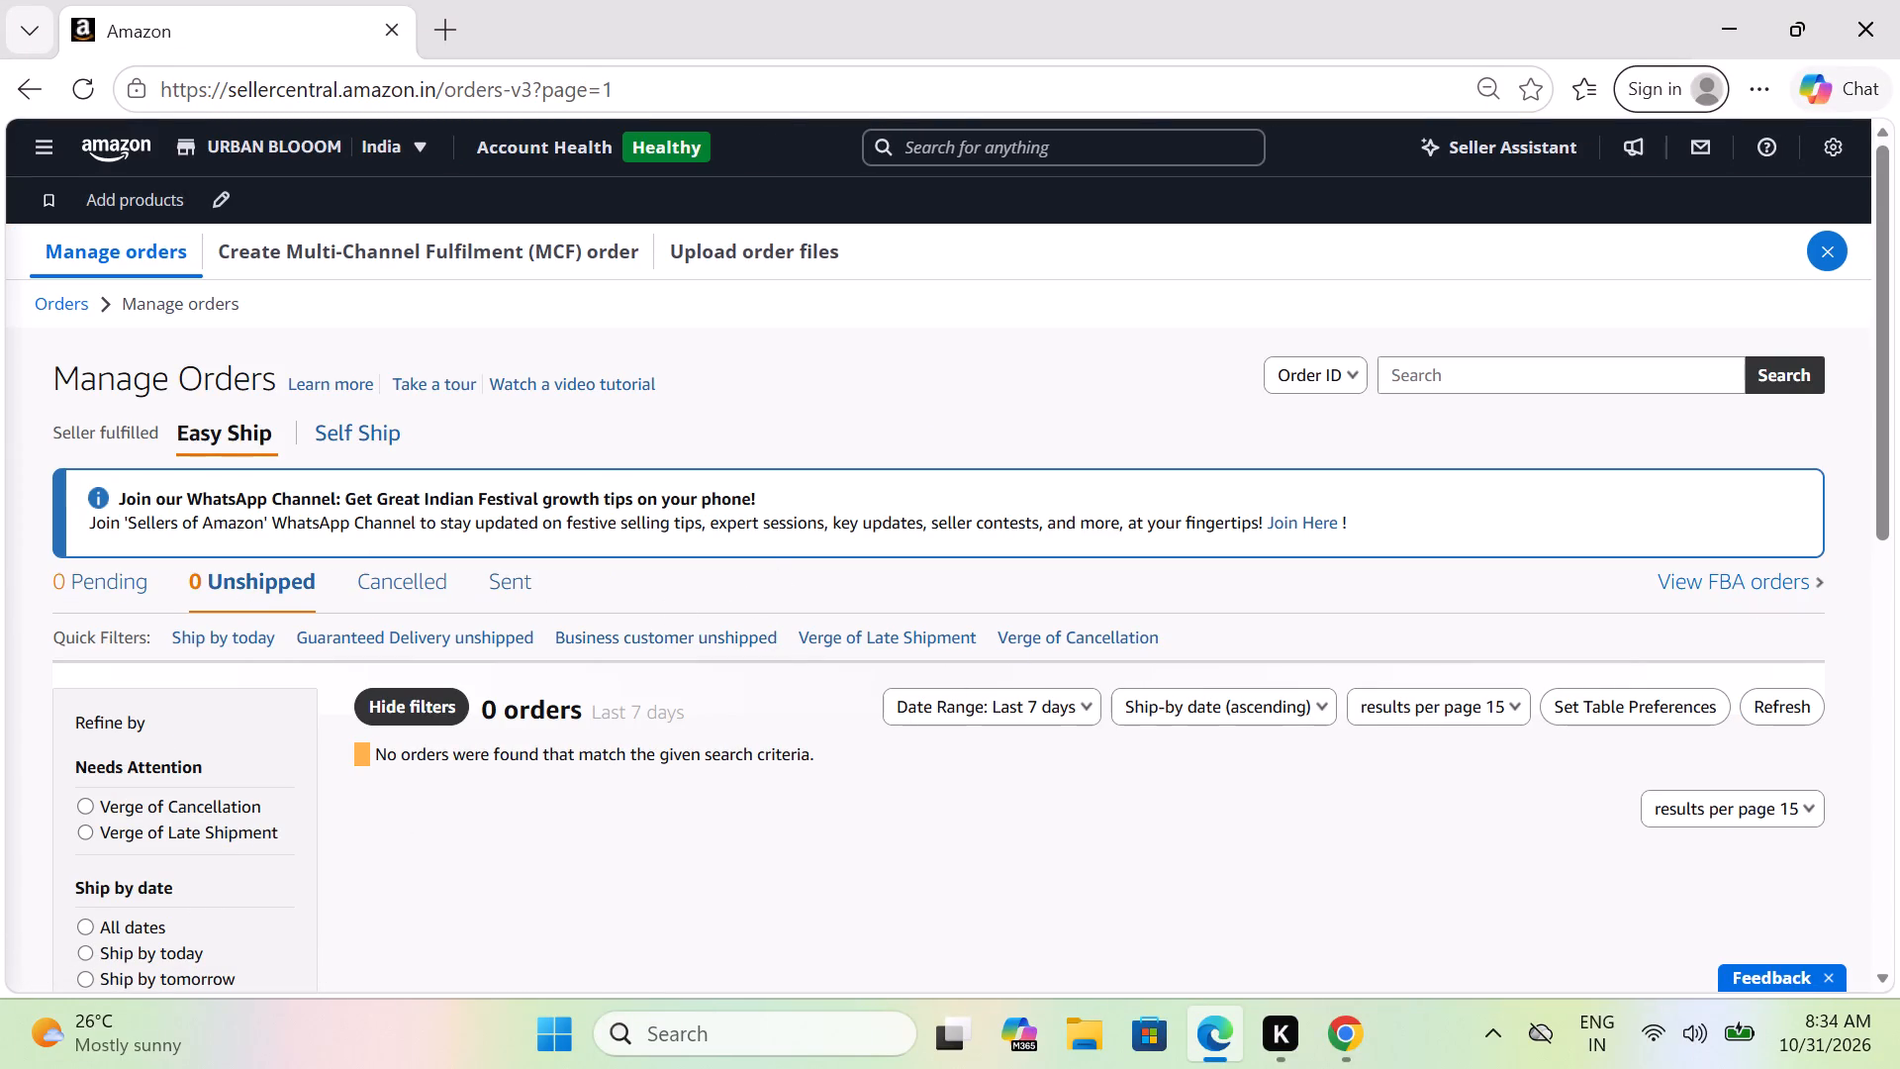
left_click(518, 604)
left_click(527, 574)
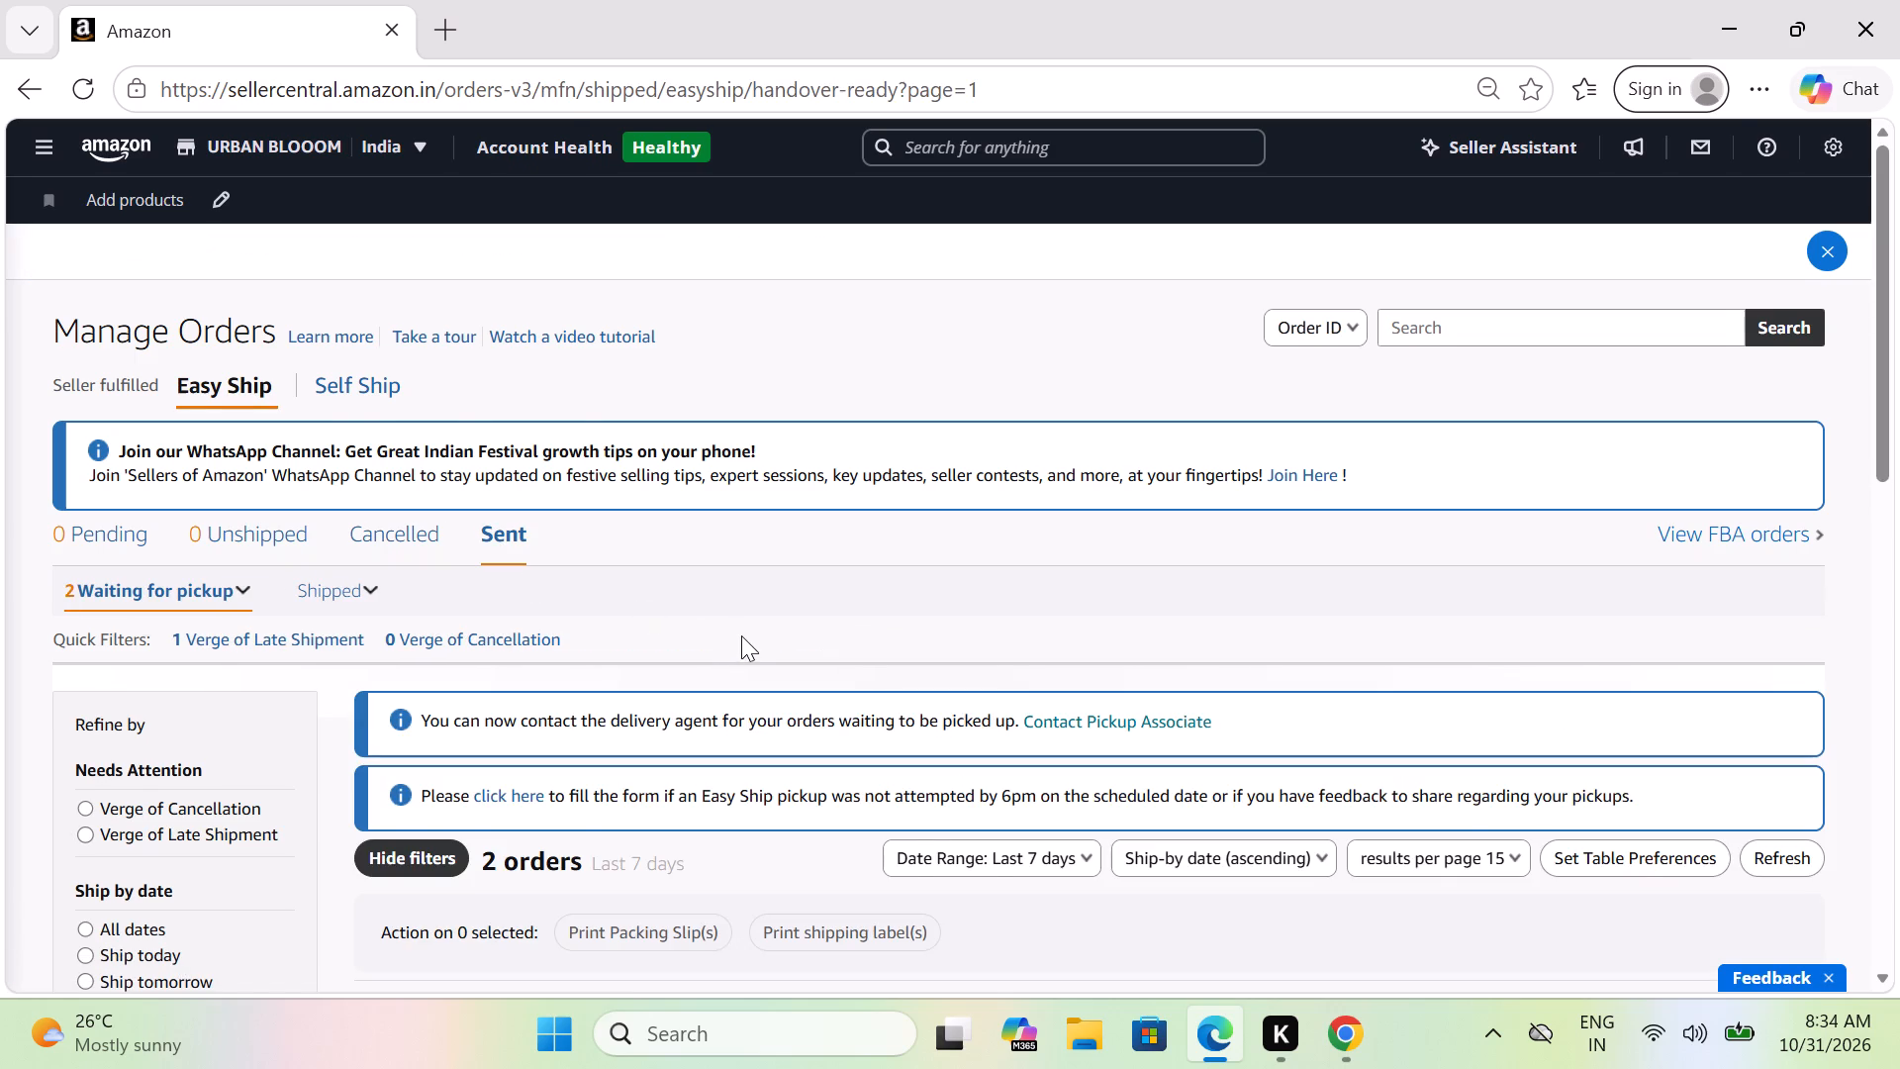
scroll(741, 635, "down", 1)
left_click(1070, 836)
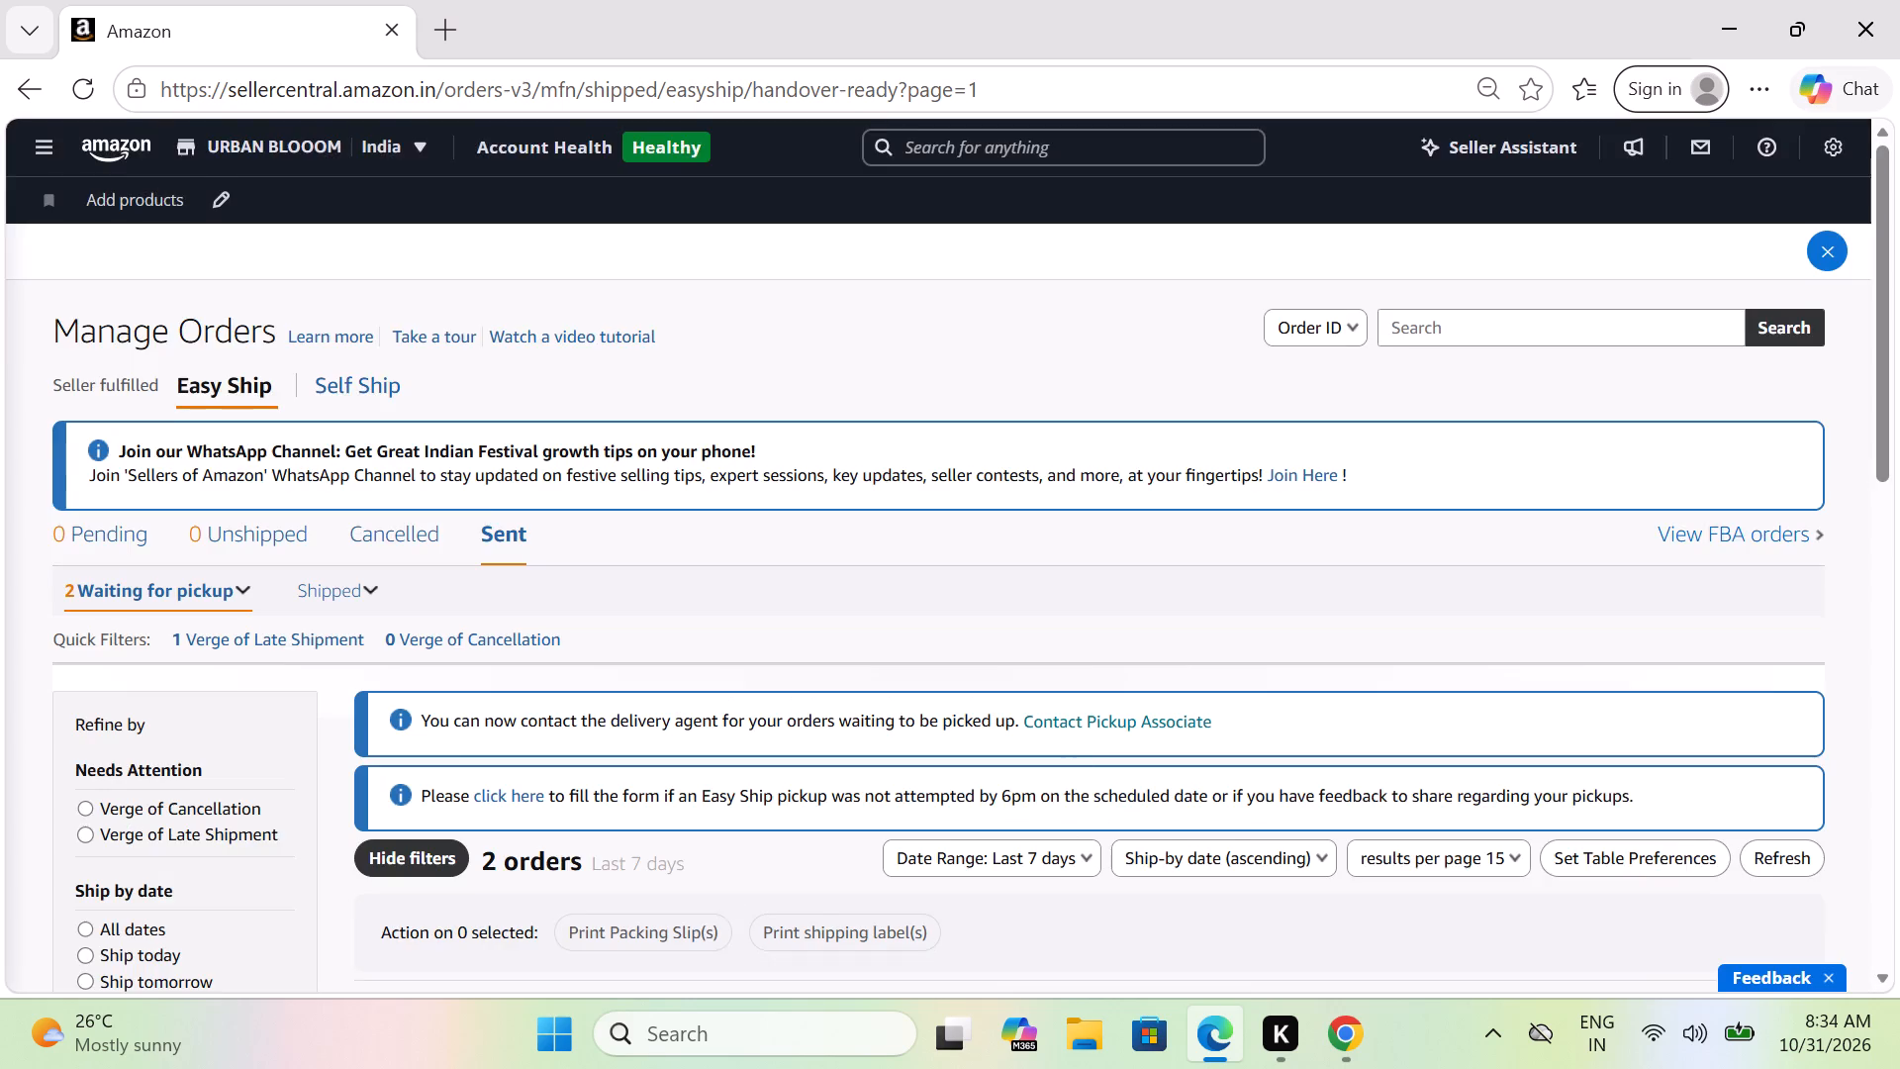
scroll(1066, 741, "down", 1)
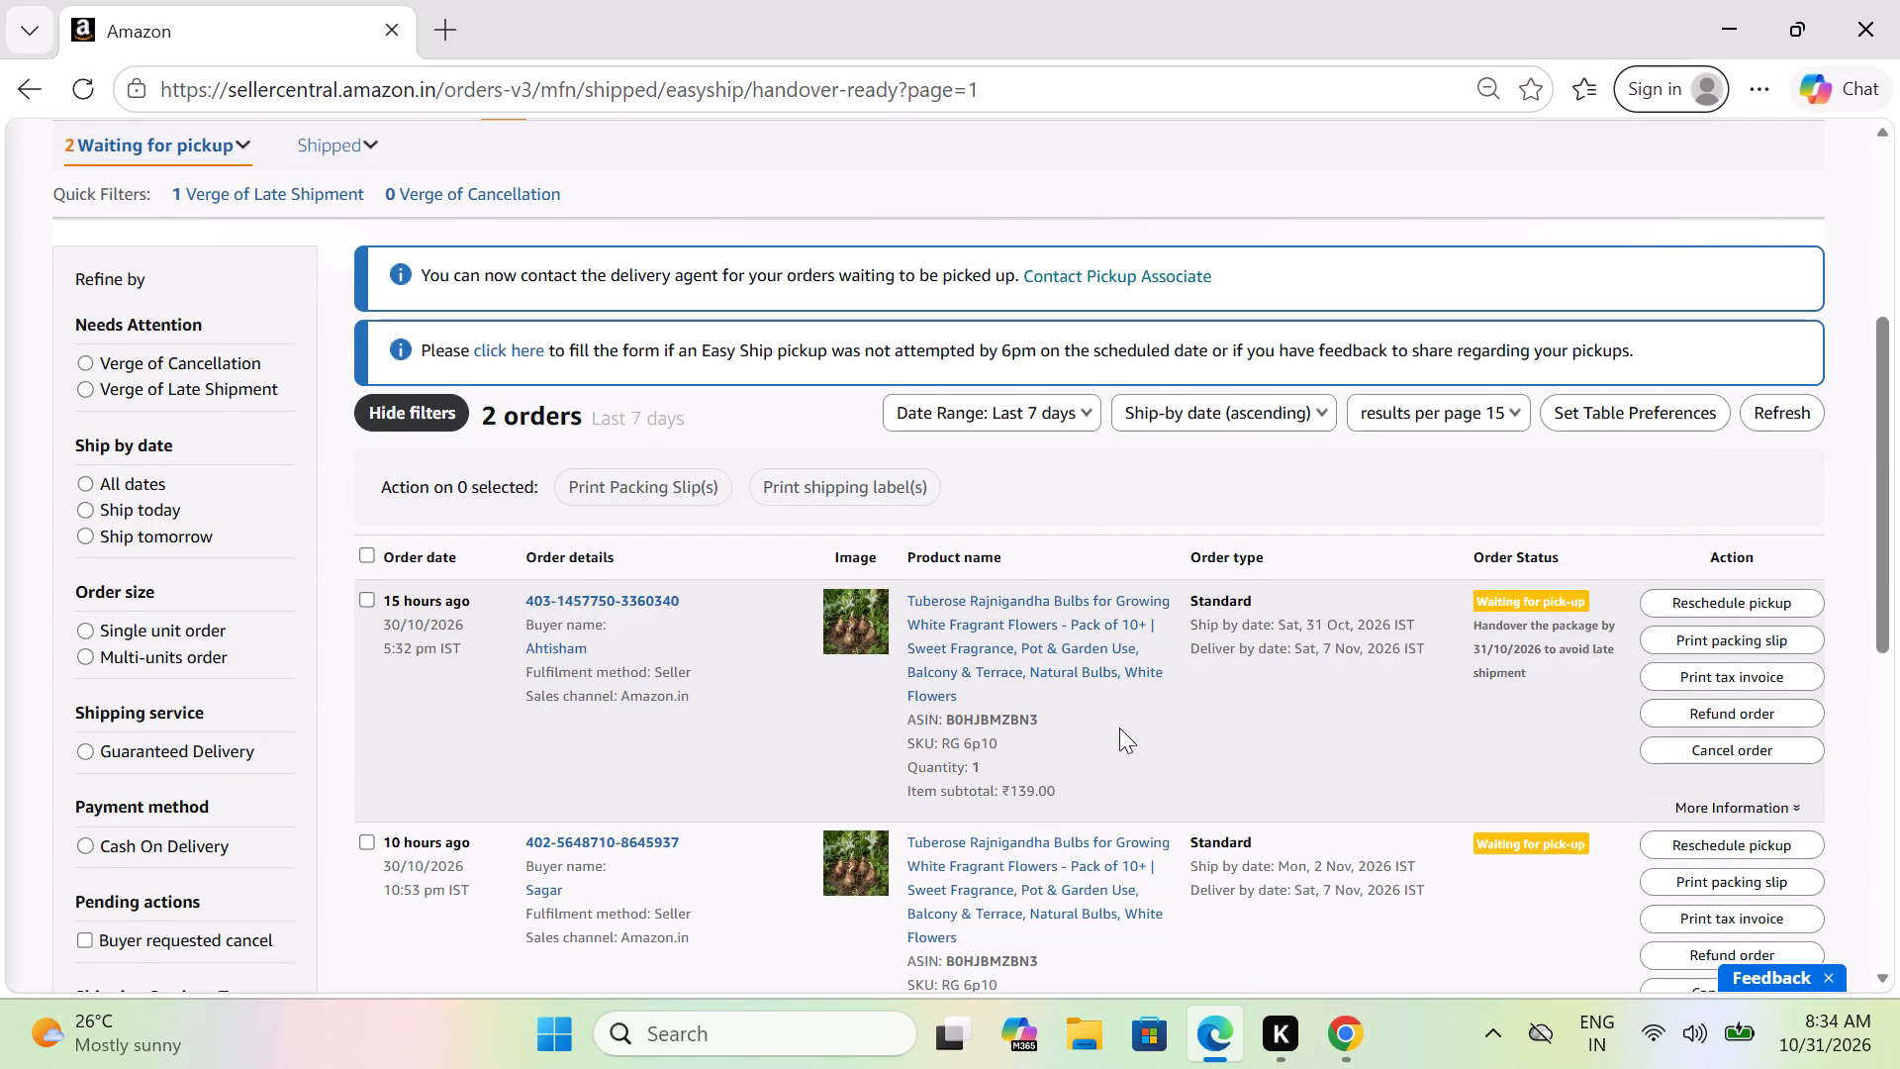
scroll(1134, 713, "down", 1)
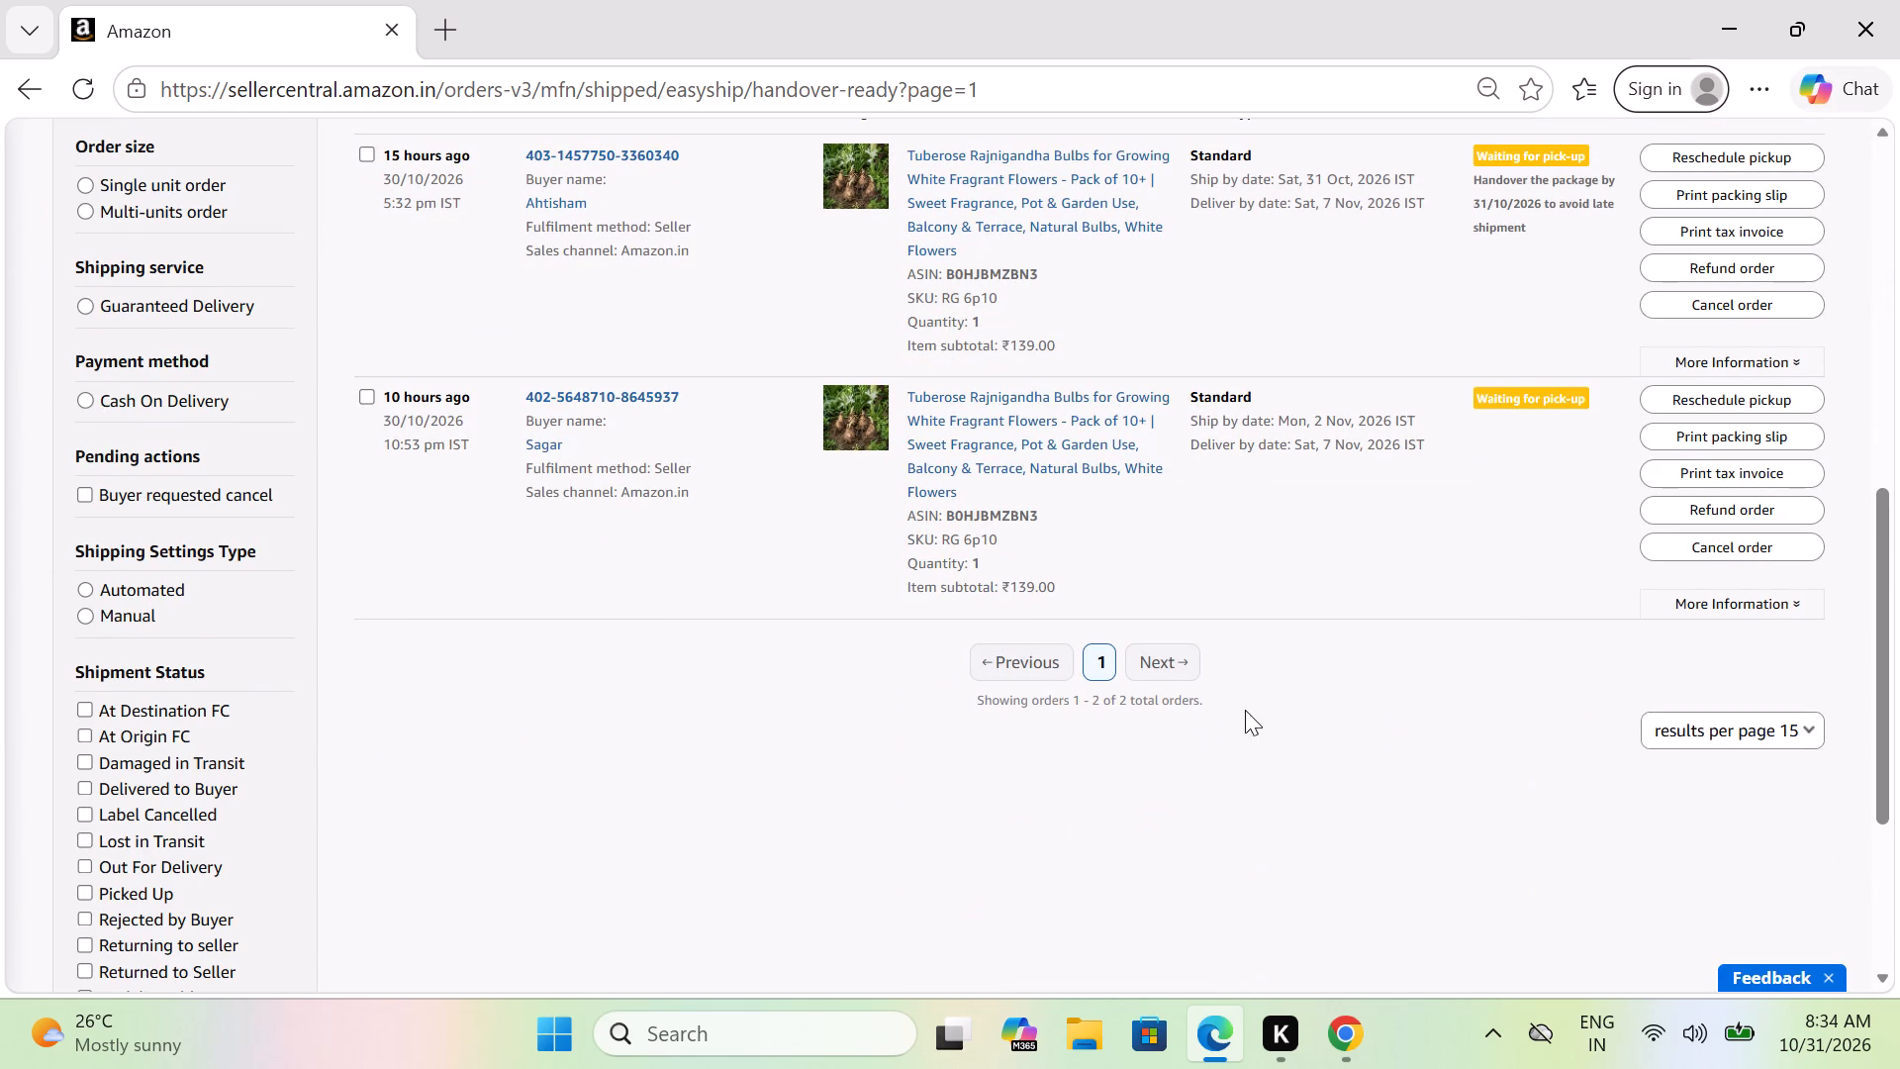
Filter the orders waiting for pickup to those on the verge of late shipment and examine the listed order.
scroll(1252, 706, "up", 3)
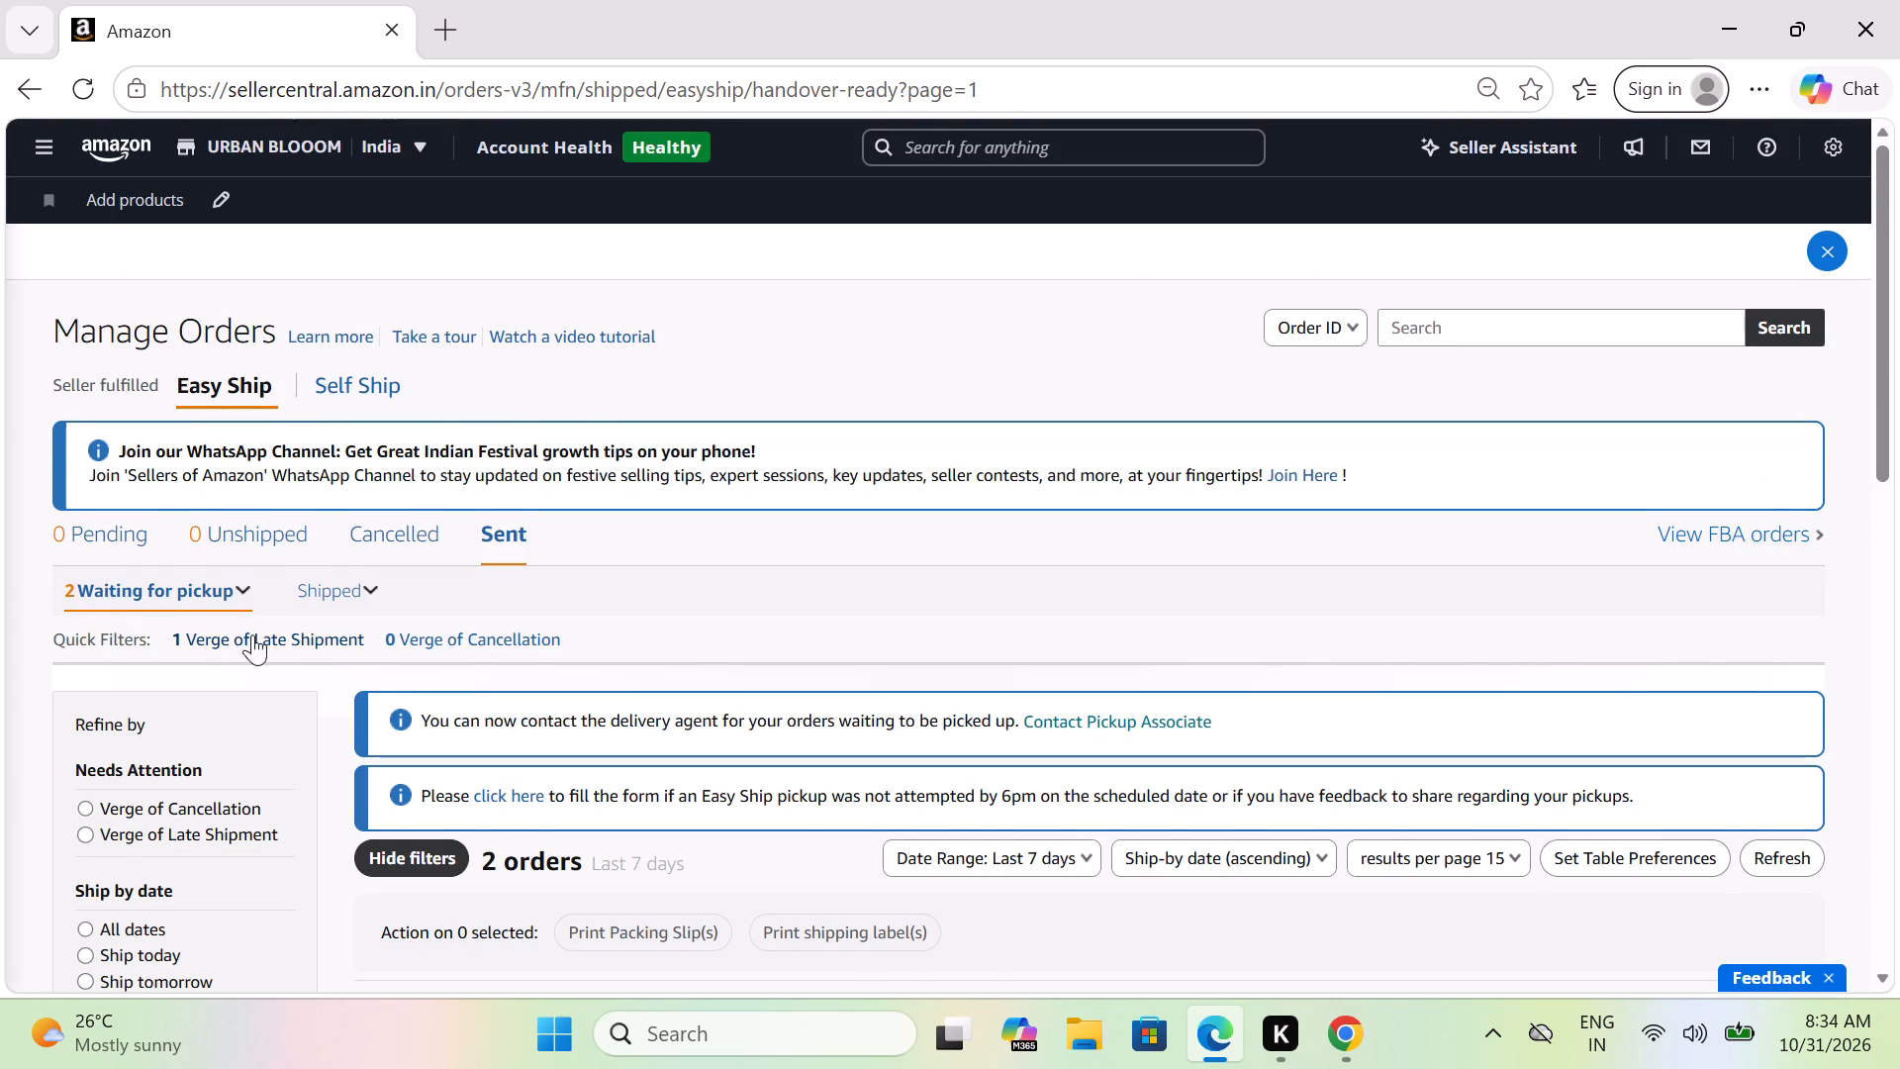
left_click_drag(263, 632, 286, 671)
left_click(276, 639)
scroll(827, 648, "down", 1)
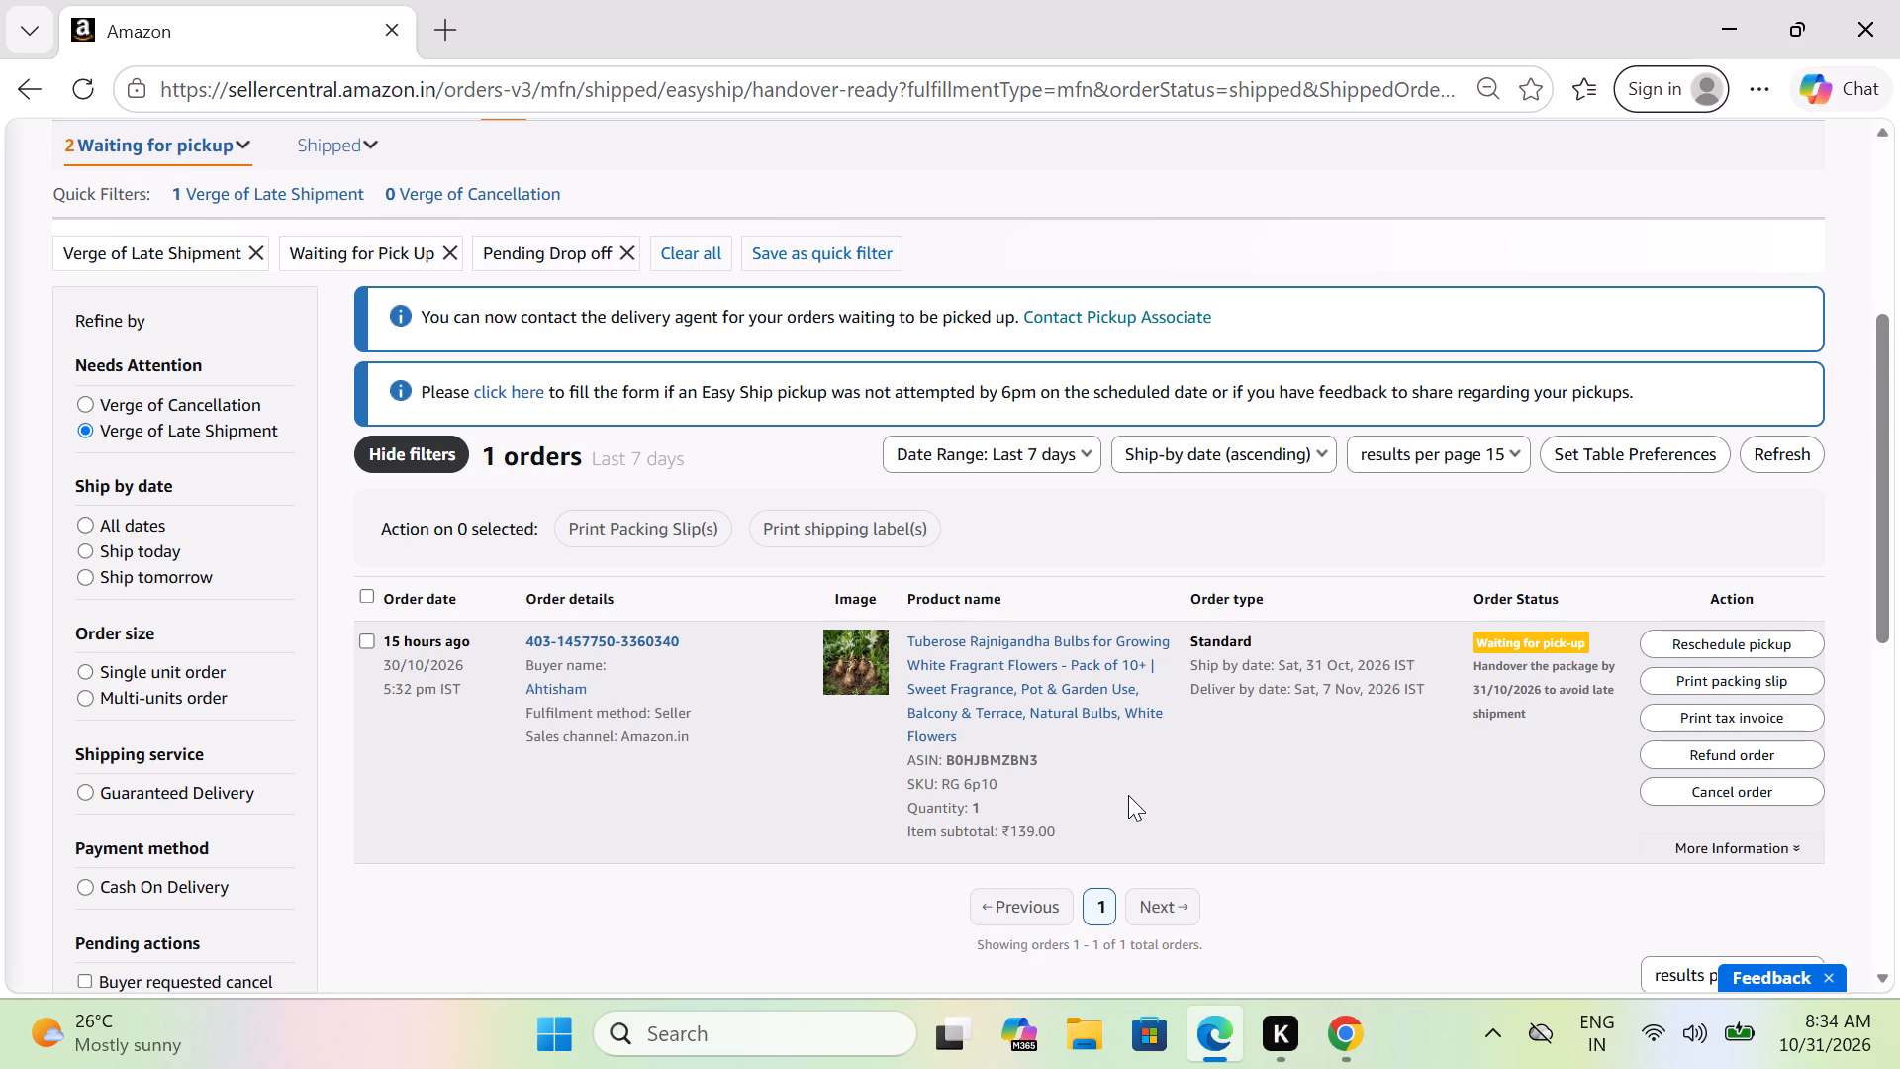
scroll(1128, 795, "up", 5)
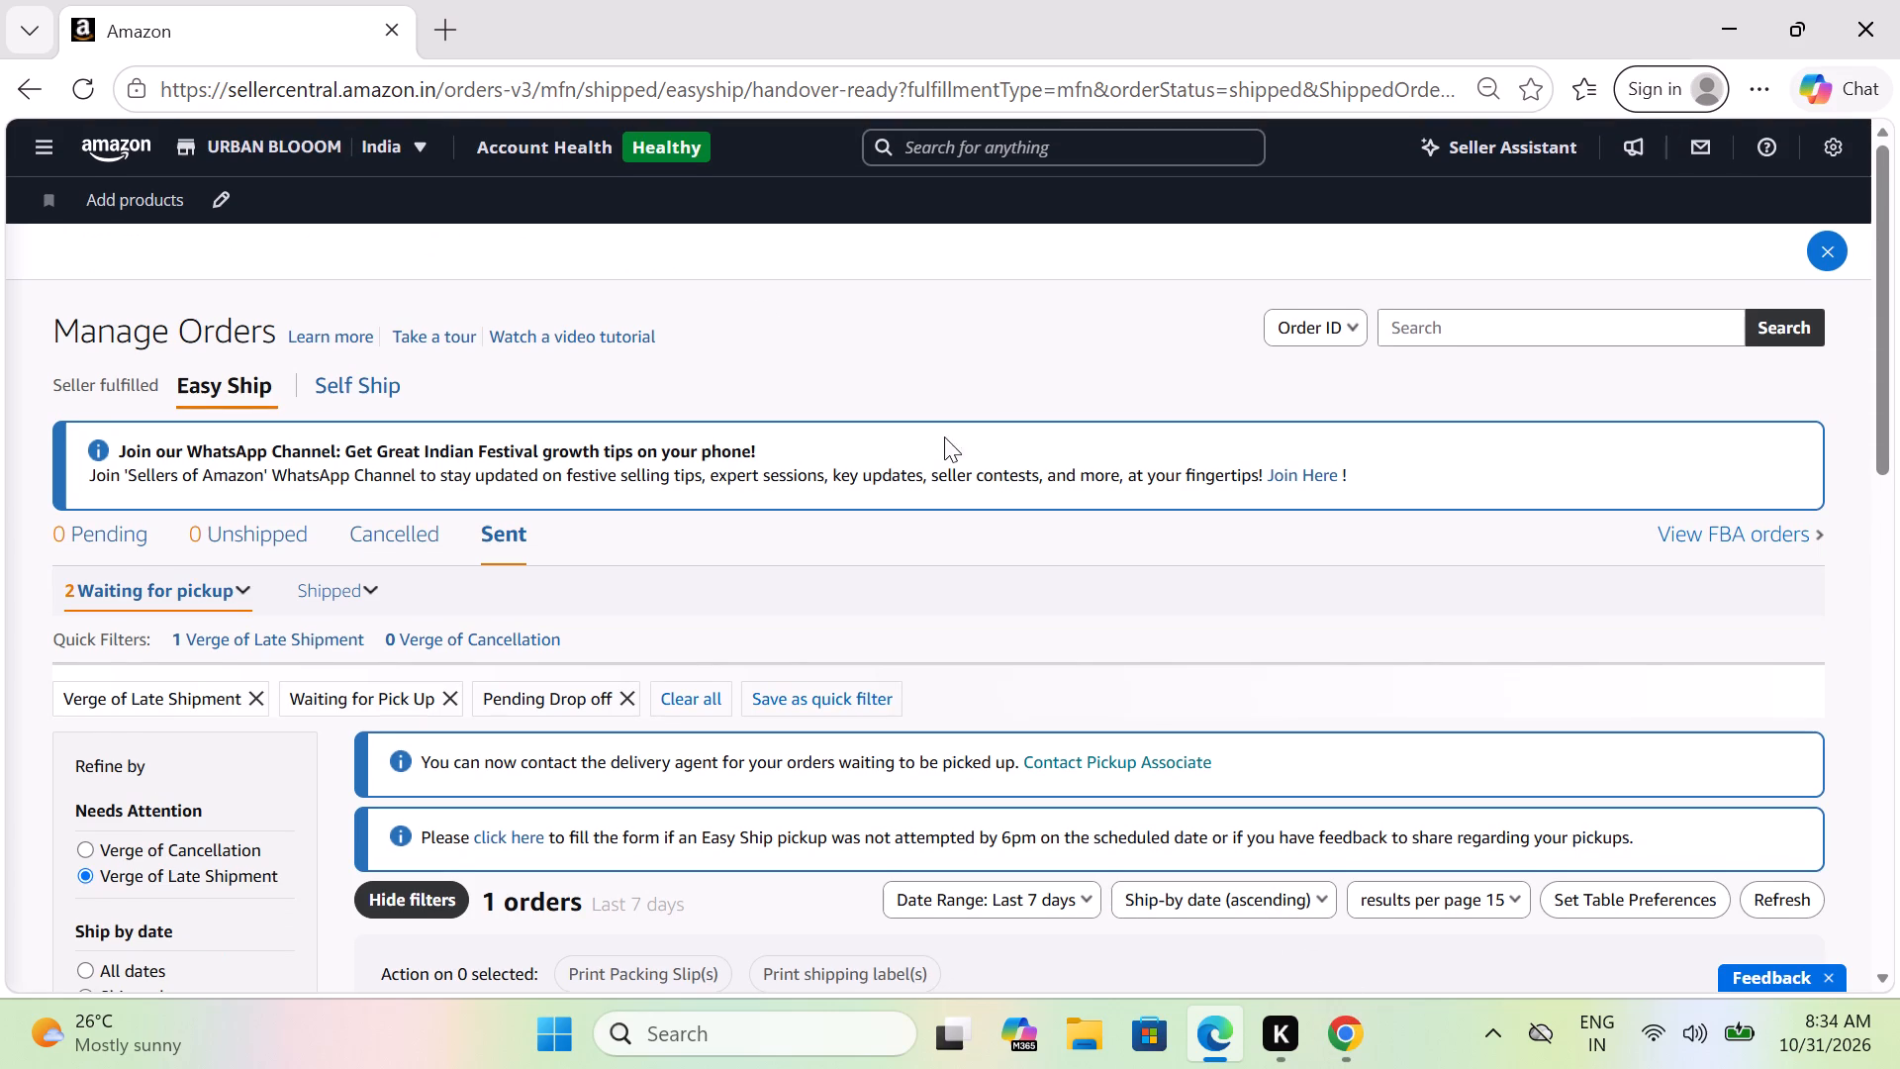
Switch to Chrome and open WhatsApp Web in a new tab.
left_click(1337, 1055)
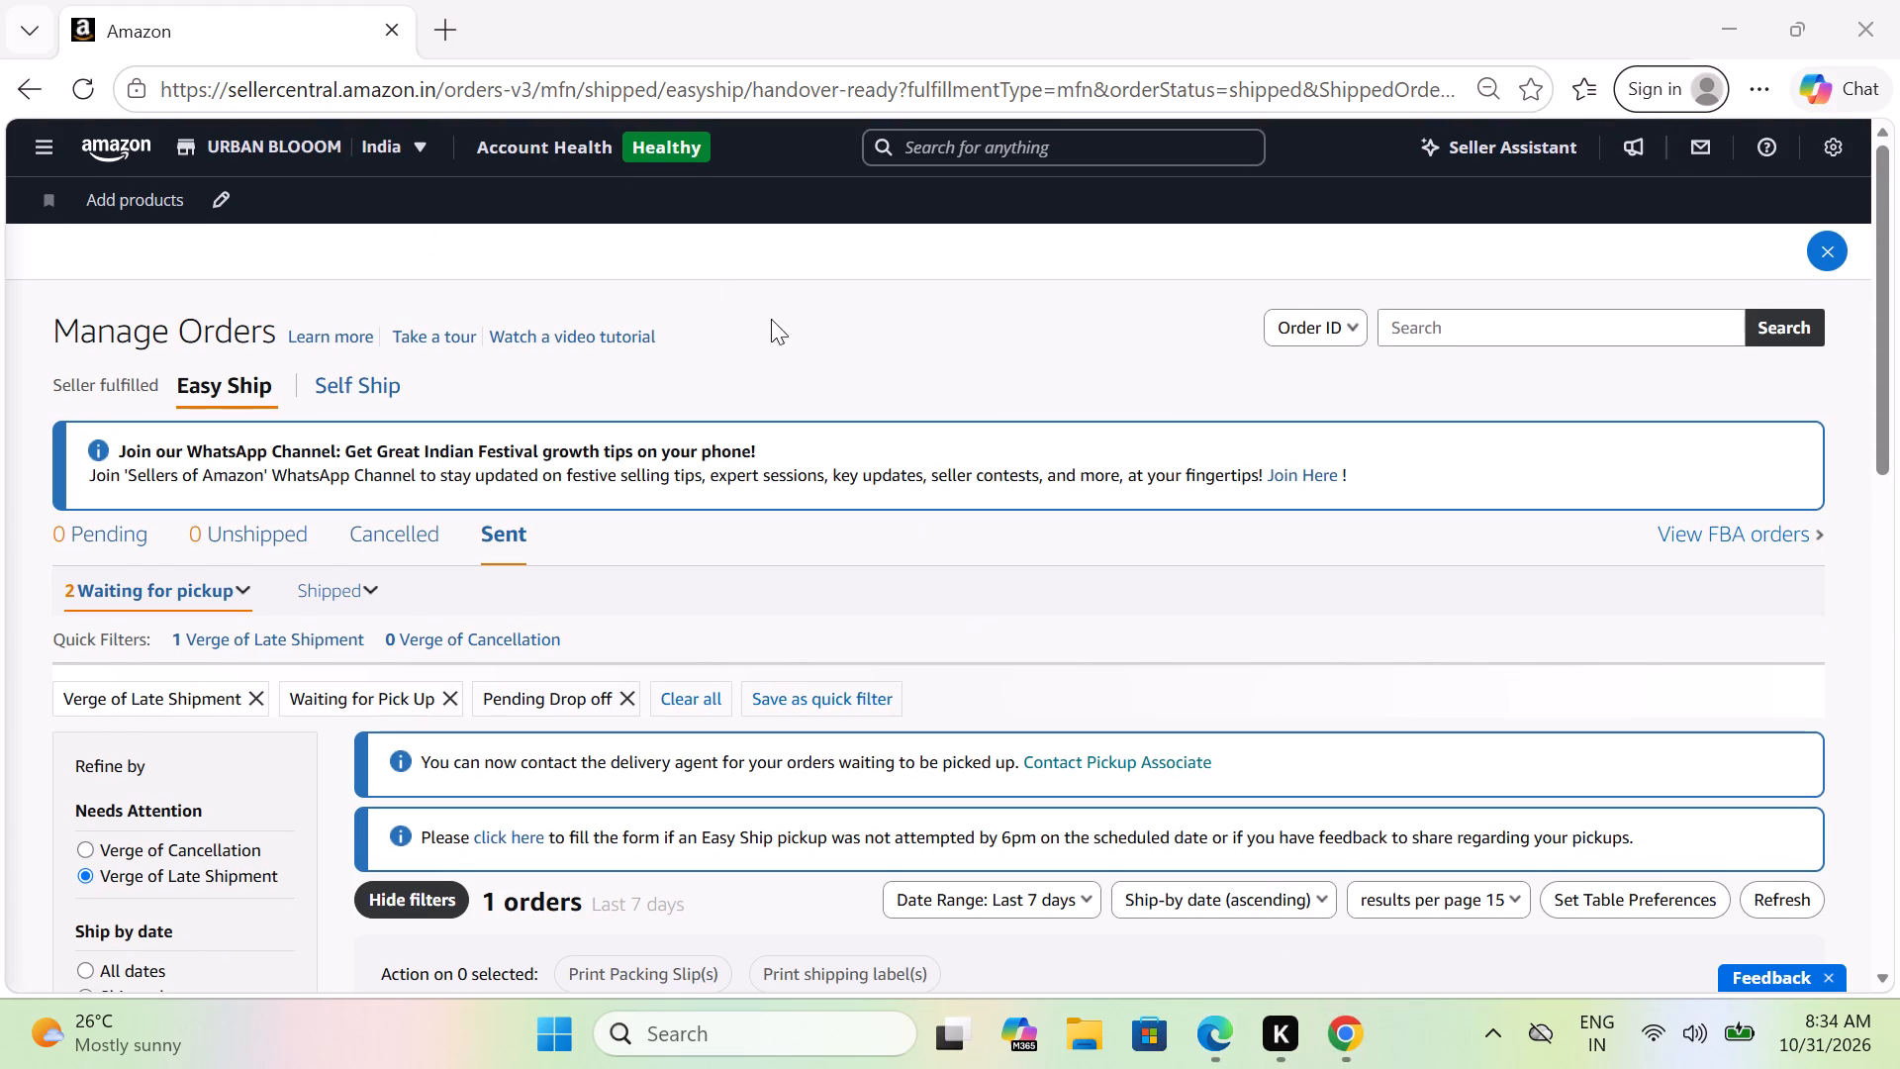
left_click(1342, 1035)
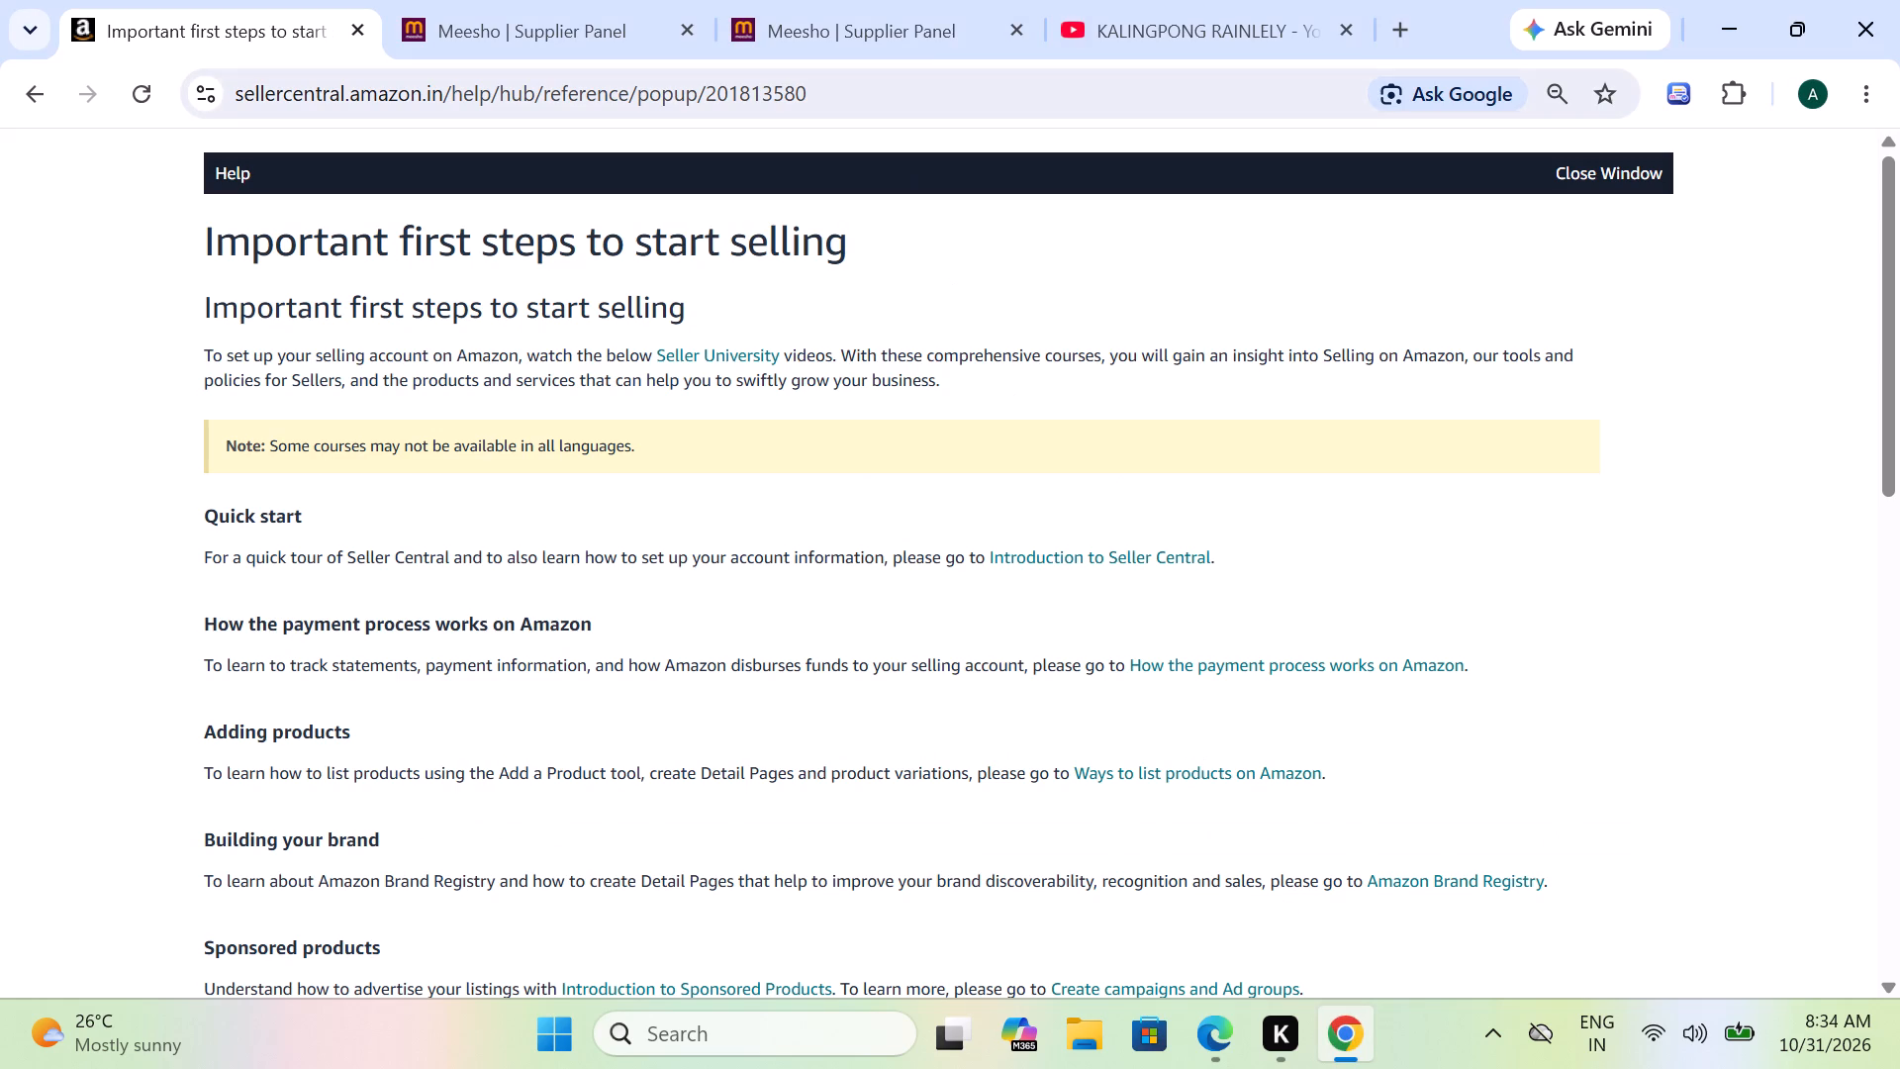
left_click(1406, 21)
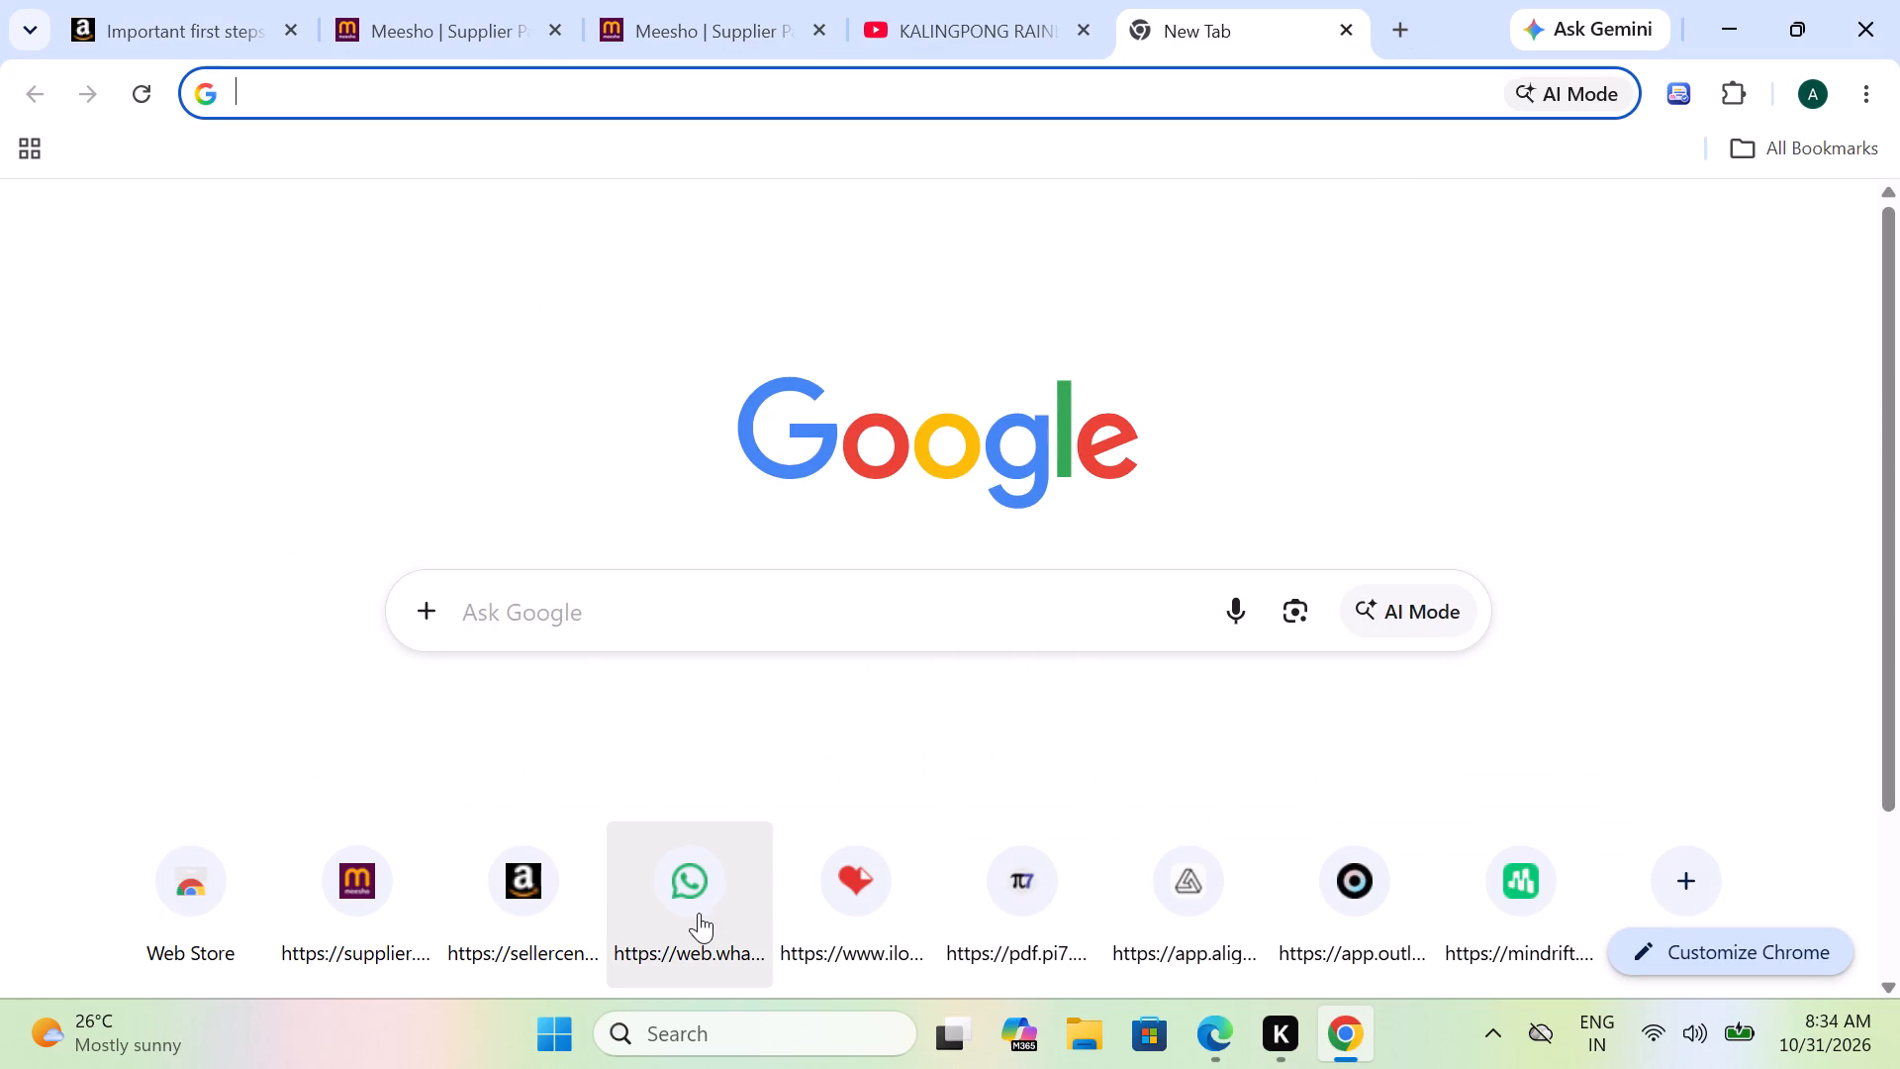
left_click(699, 913)
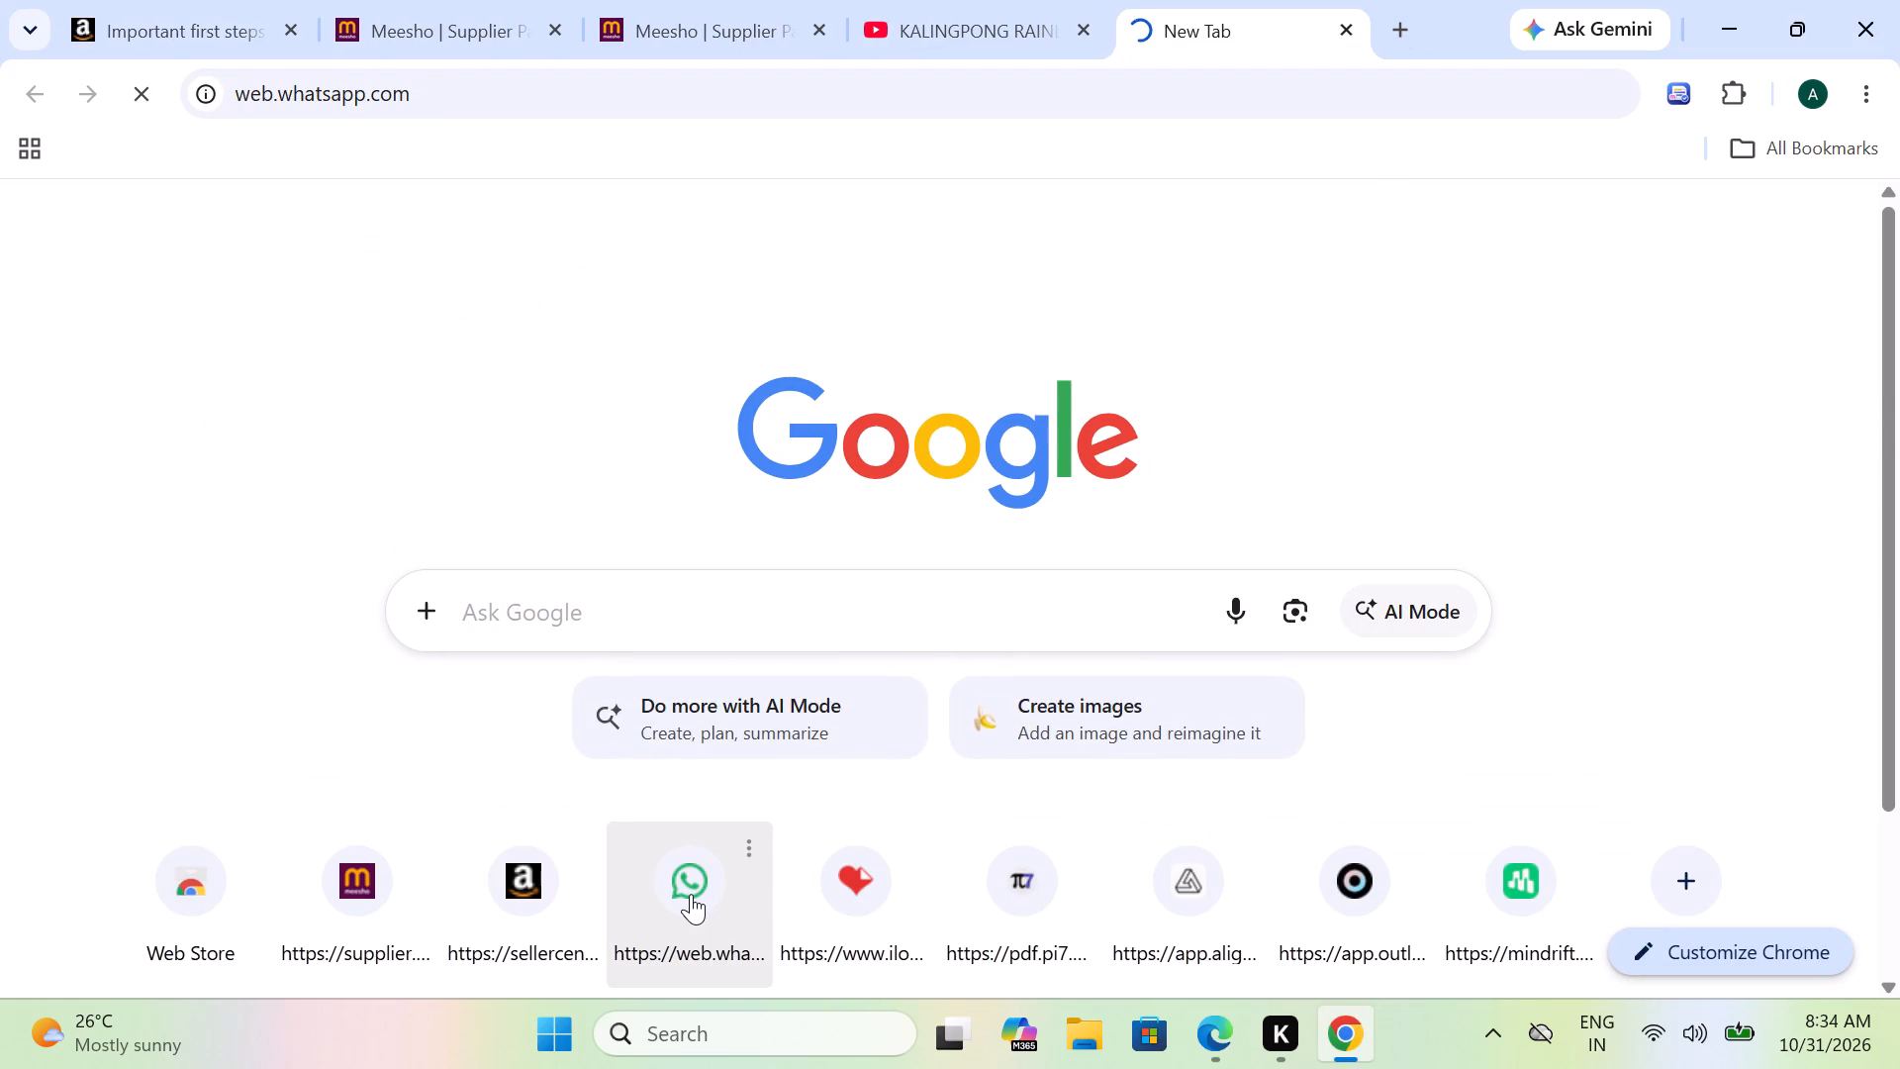